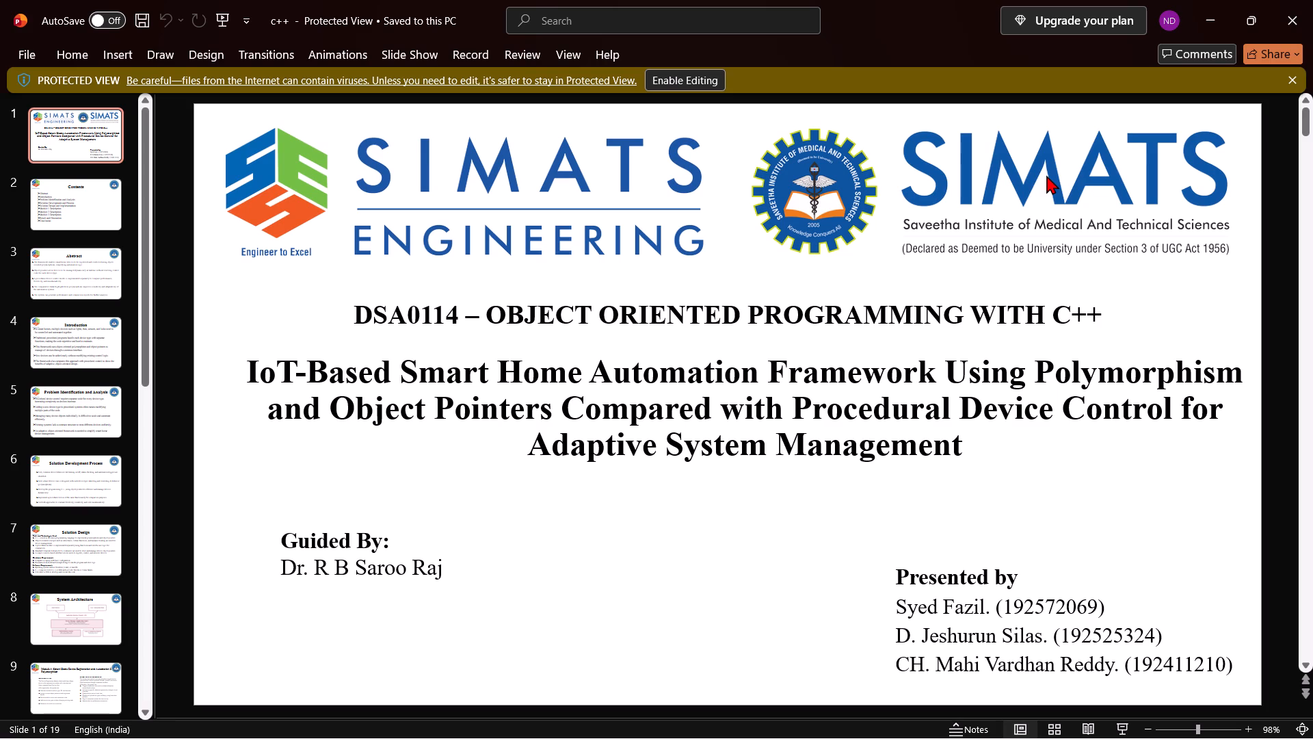
Take the c++ presentation out of Protected View so that it can be edited.
left_click(680, 76)
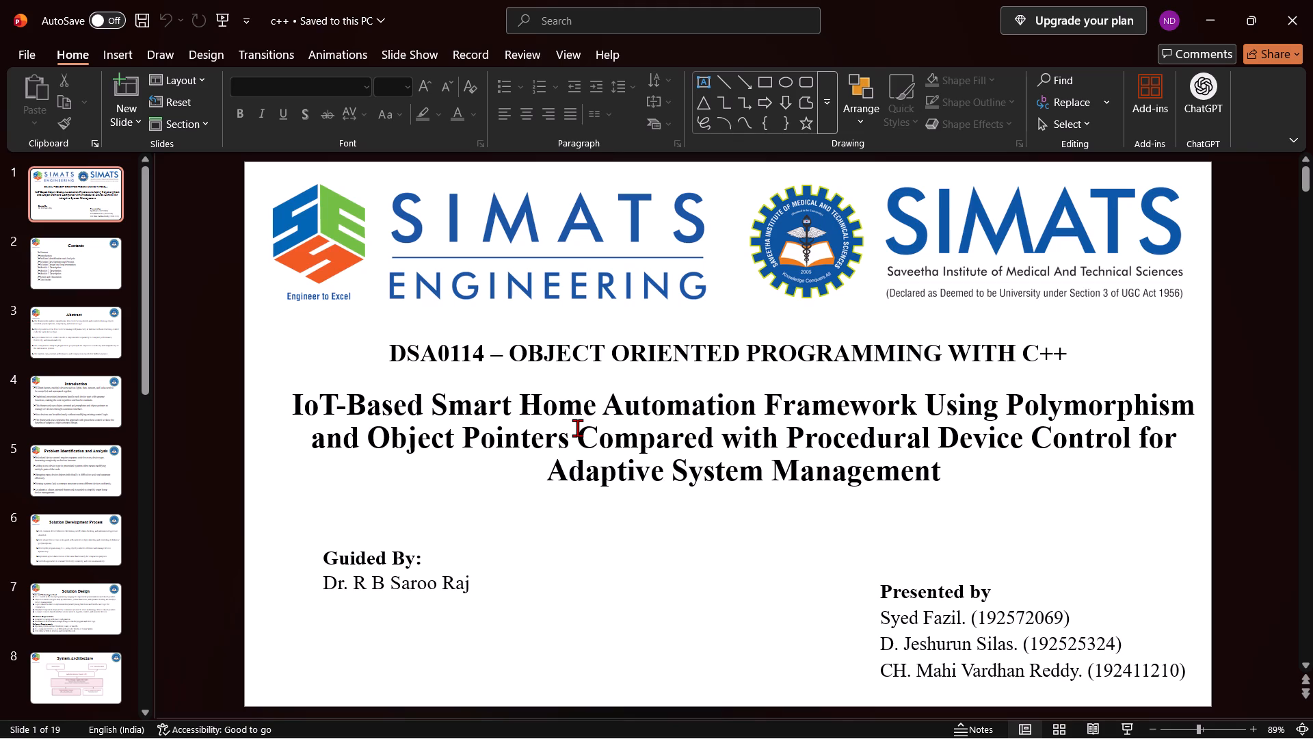
Delete the three student entries under "Presented by" on the title slide, keeping the heading.
left_click(923, 627)
left_click(1193, 671)
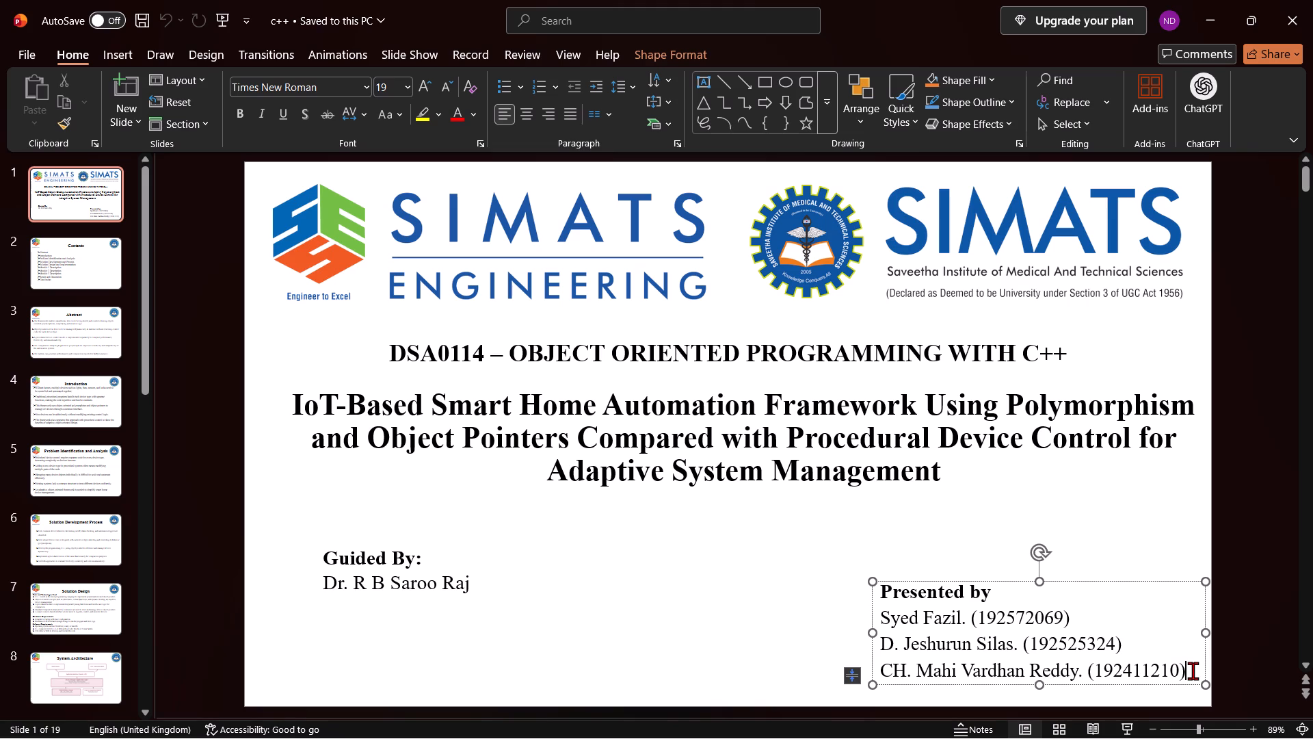
key("BackSpace")
key("BackSpace")
key("BackSpace")
key("BackSpace")
key("BackSpace")
key("BackSpace")
key("BackSpace")
key("BackSpace")
key("BackSpace")
key("BackSpace")
key("BackSpace")
key("BackSpace")
key("BackSpace")
key("BackSpace")
key("BackSpace")
key("BackSpace")
key("BackSpace")
key("BackSpace")
key("BackSpace")
key("BackSpace")
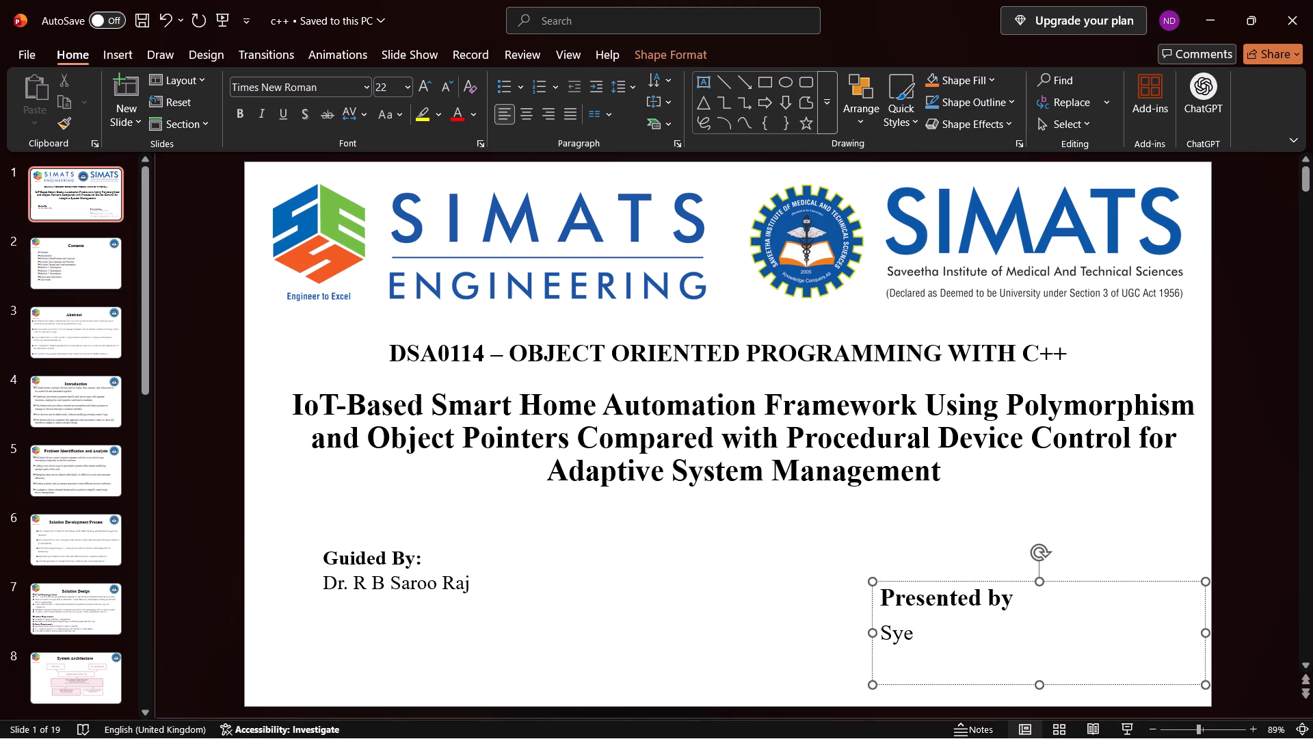
key("BackSpace")
key("BackSpace")
key("BackSpace")
Enter the first presenter's name under "Presented by", followed by their registration number in parentheses.
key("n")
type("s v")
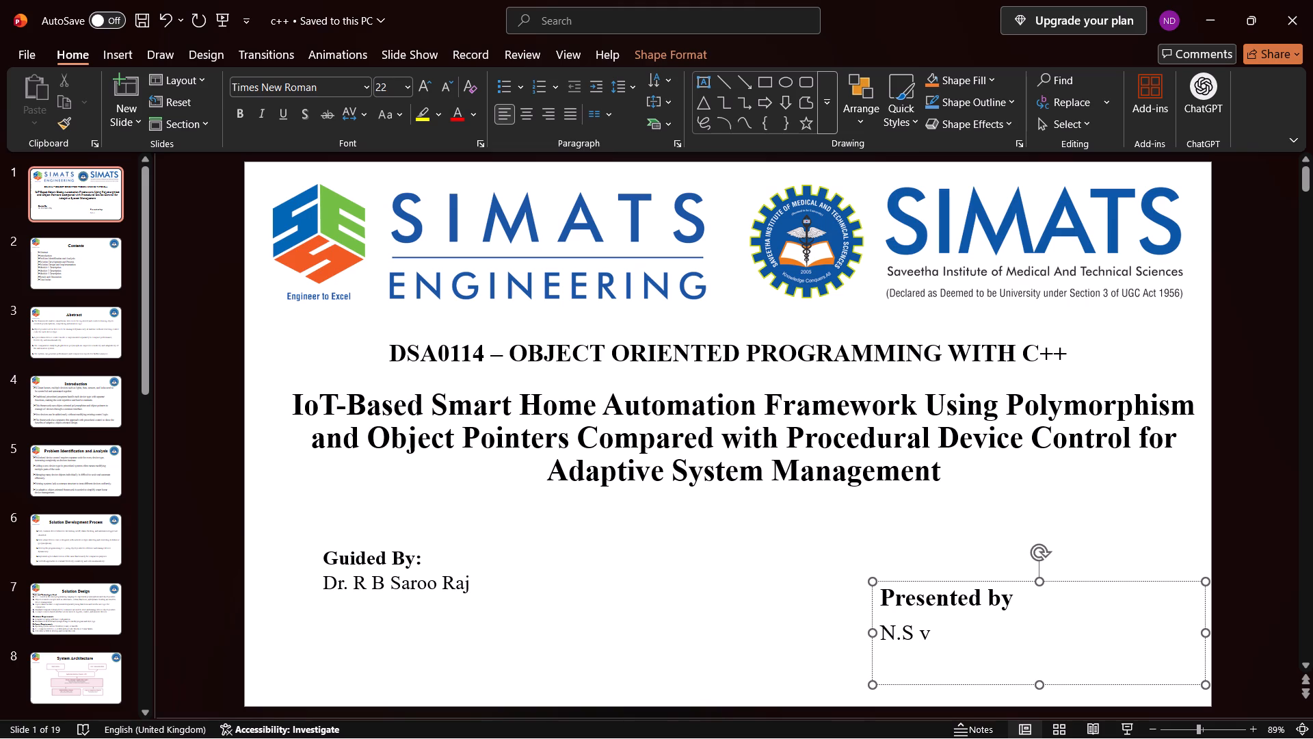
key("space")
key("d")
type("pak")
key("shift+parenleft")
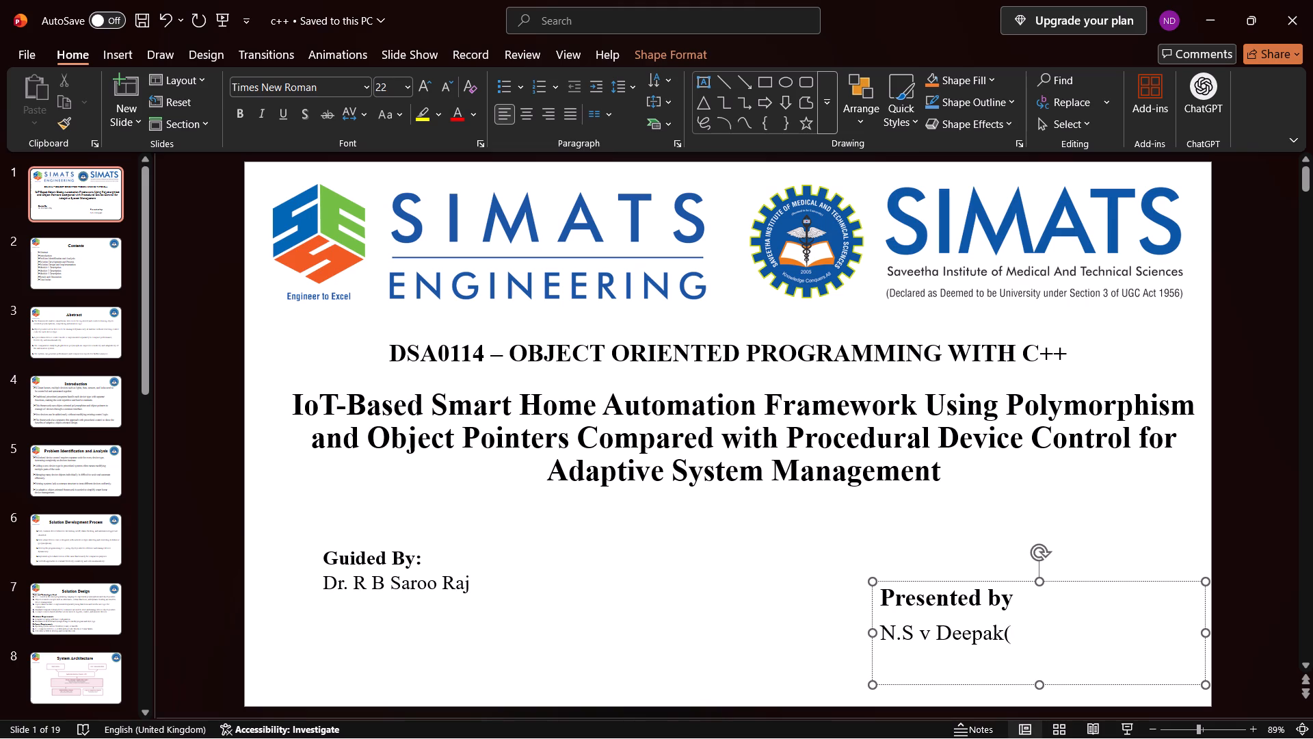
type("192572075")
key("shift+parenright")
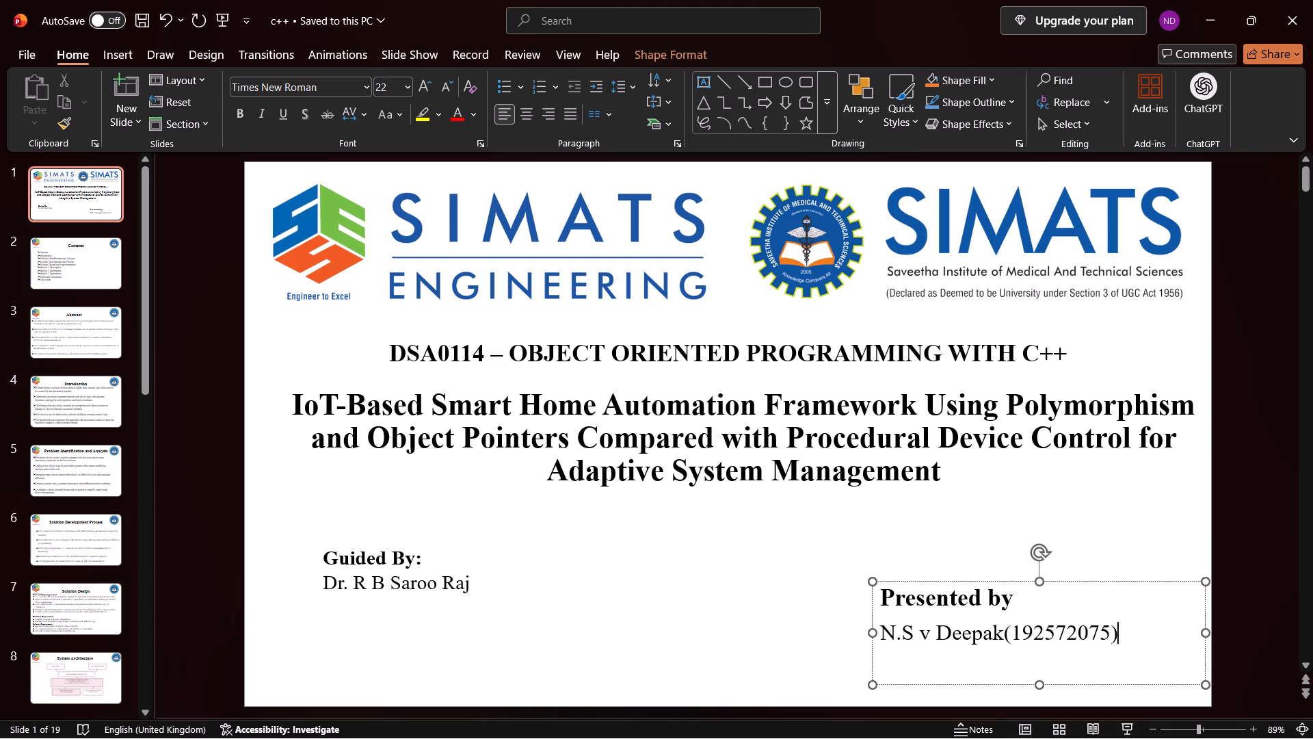
Add the second presenter's name on a new line, followed by their registration number in parentheses.
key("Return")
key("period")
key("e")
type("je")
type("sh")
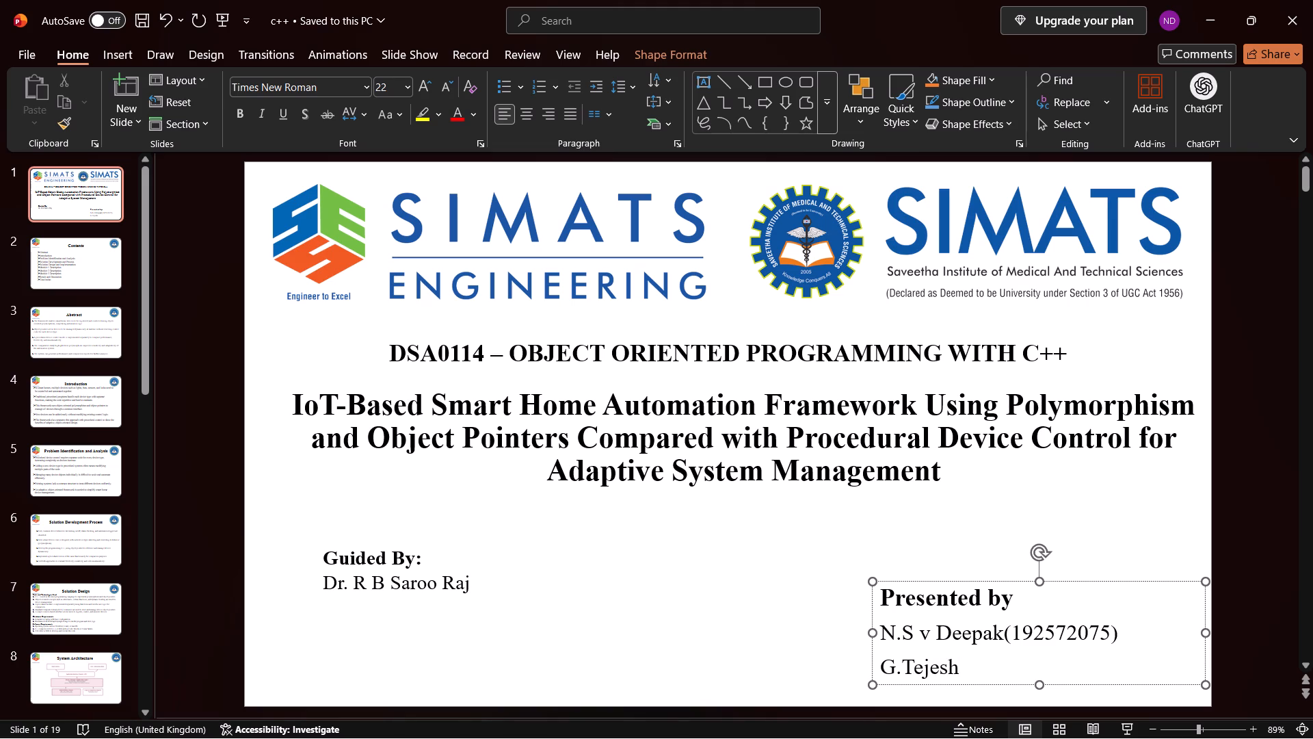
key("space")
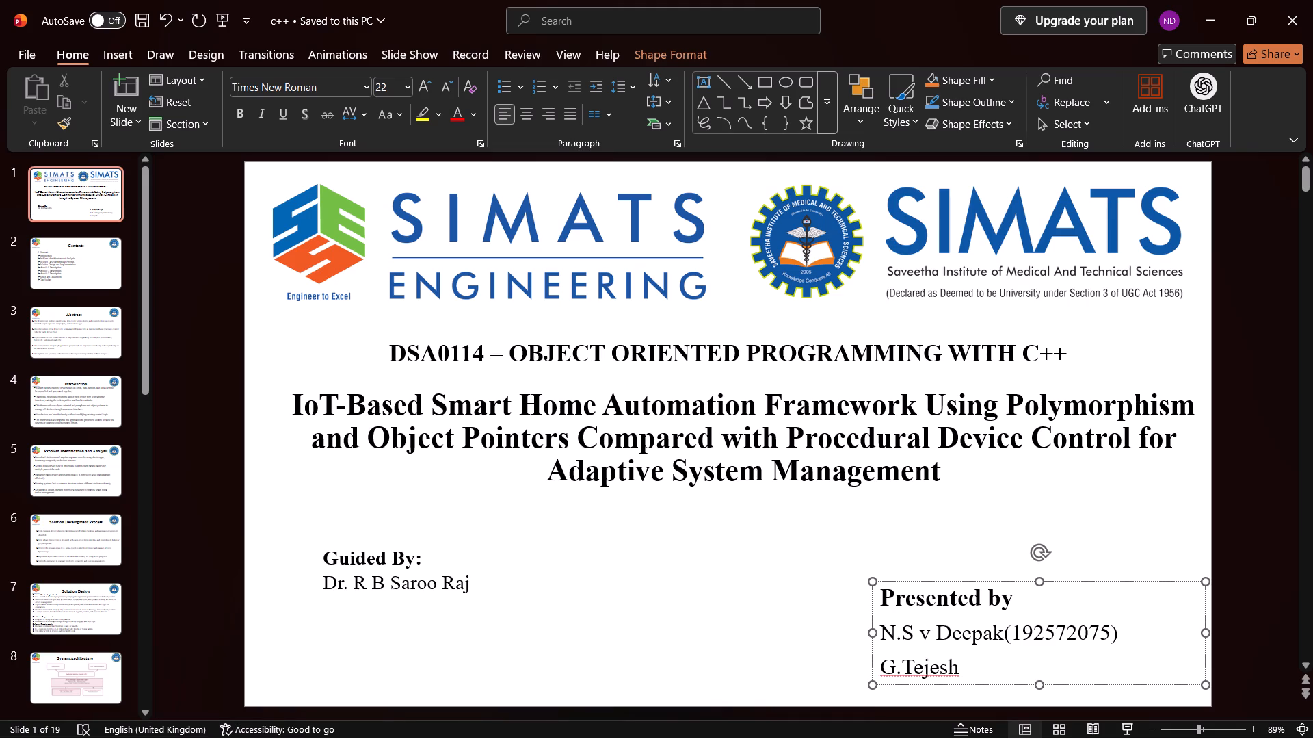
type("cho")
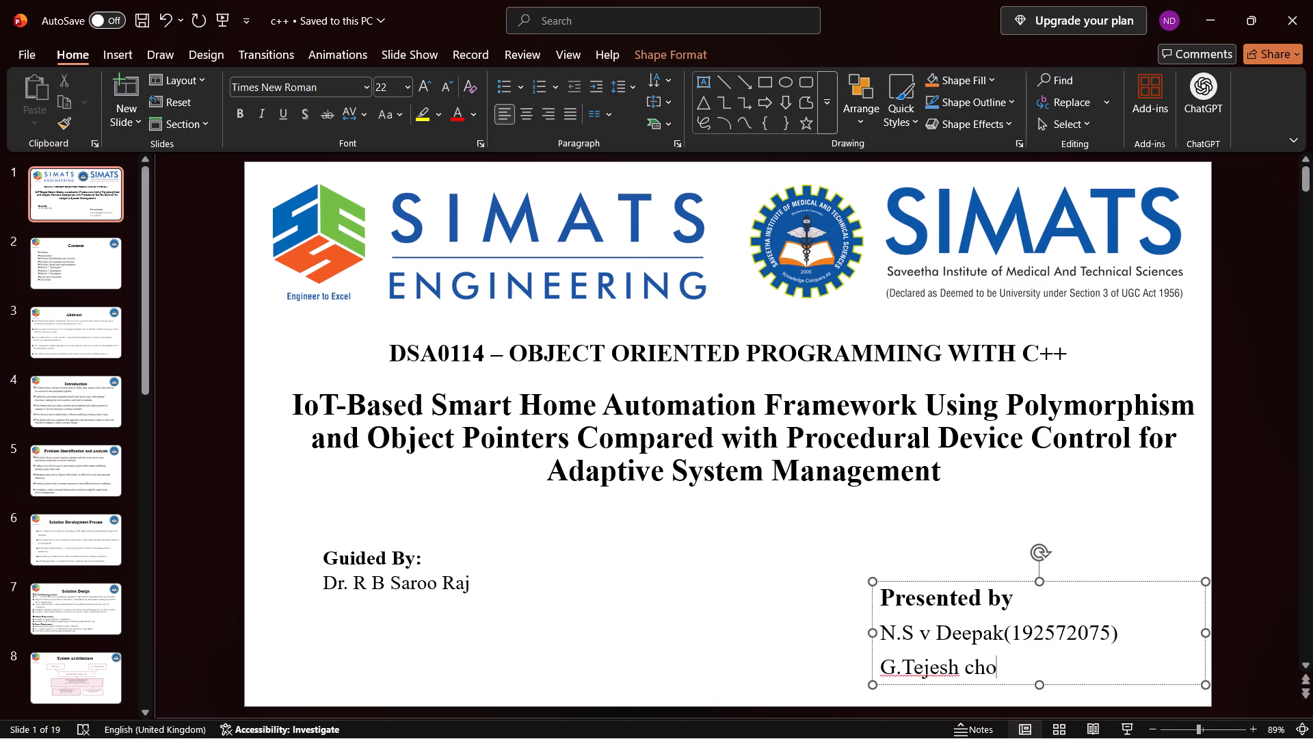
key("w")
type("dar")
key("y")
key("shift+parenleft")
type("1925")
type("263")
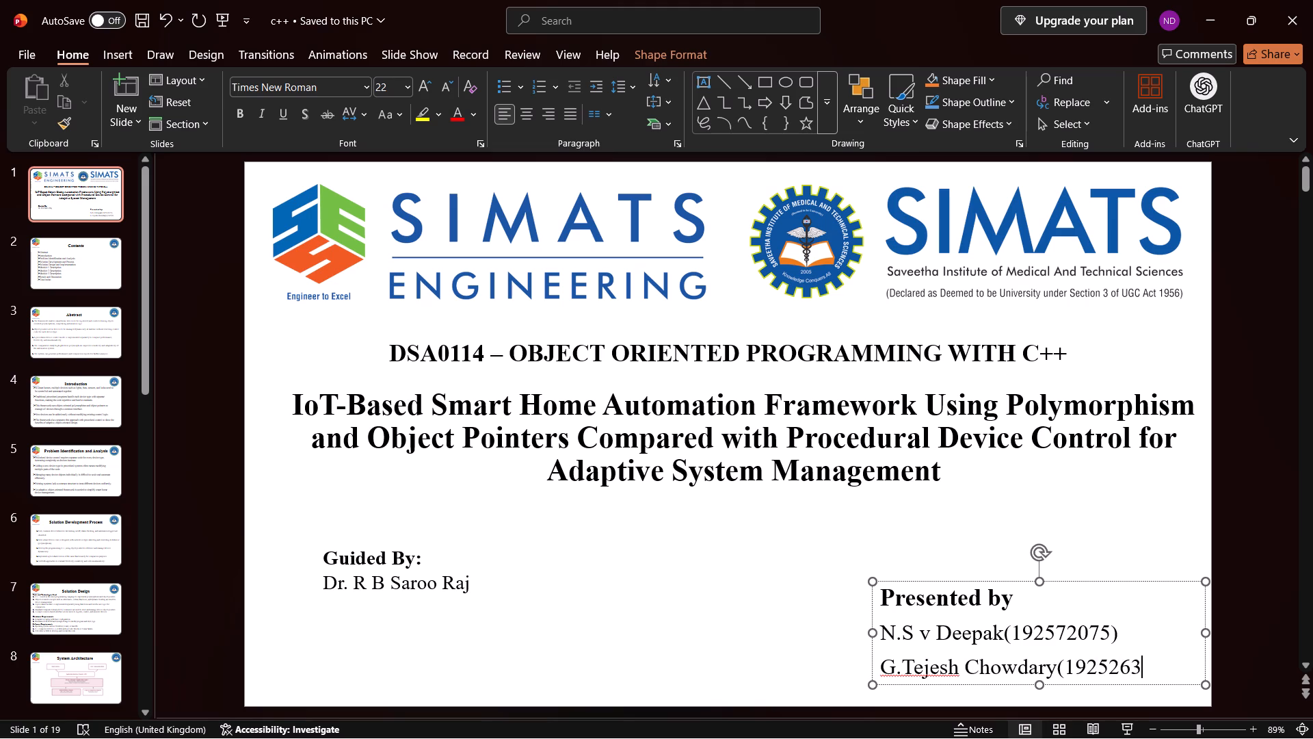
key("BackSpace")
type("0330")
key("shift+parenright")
Delete the guide's name under "Guided By:" on the title slide, keeping the title "Dr.".
left_click(479, 588)
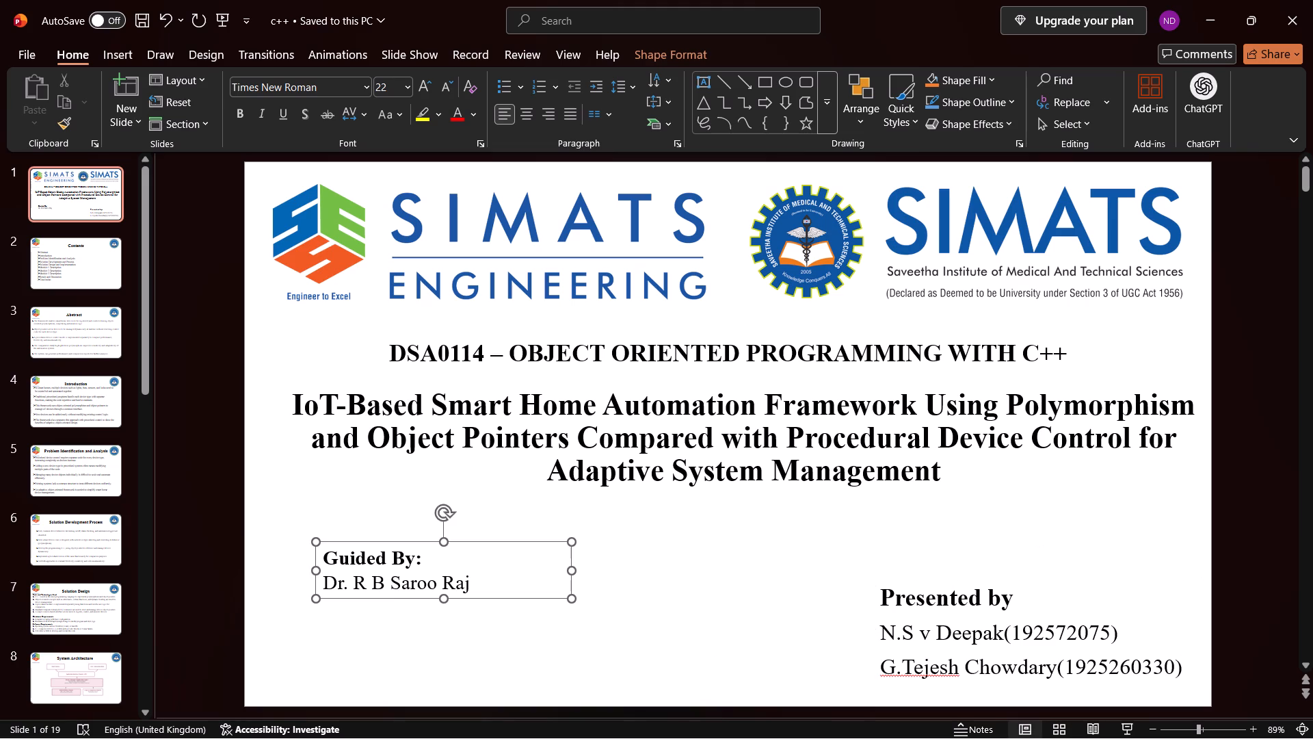
left_click(469, 578)
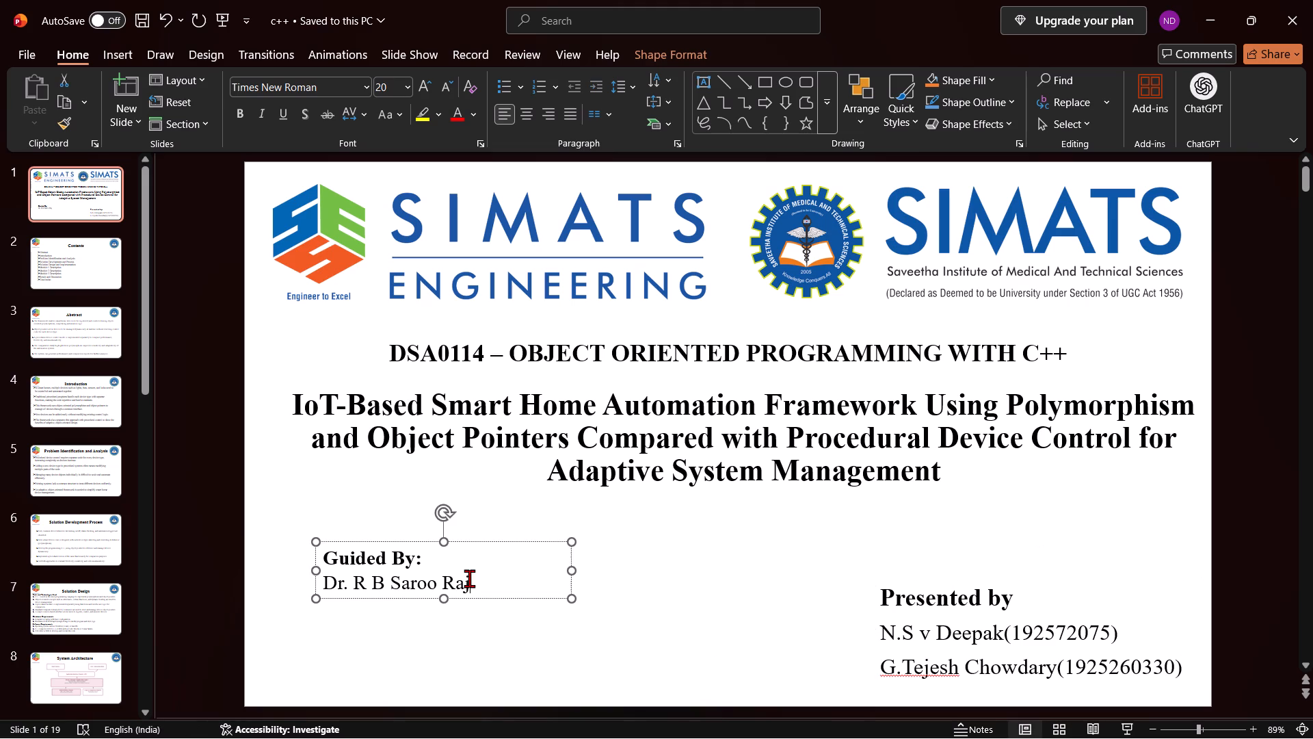
key("BackSpace")
key("BackSpace")
key("BackSpace")
key("BackSpace")
key("BackSpace")
key("BackSpace")
key("BackSpace")
key("BackSpace")
key("BackSpace")
key("BackSpace")
key("BackSpace")
key("BackSpace")
key("BackSpace")
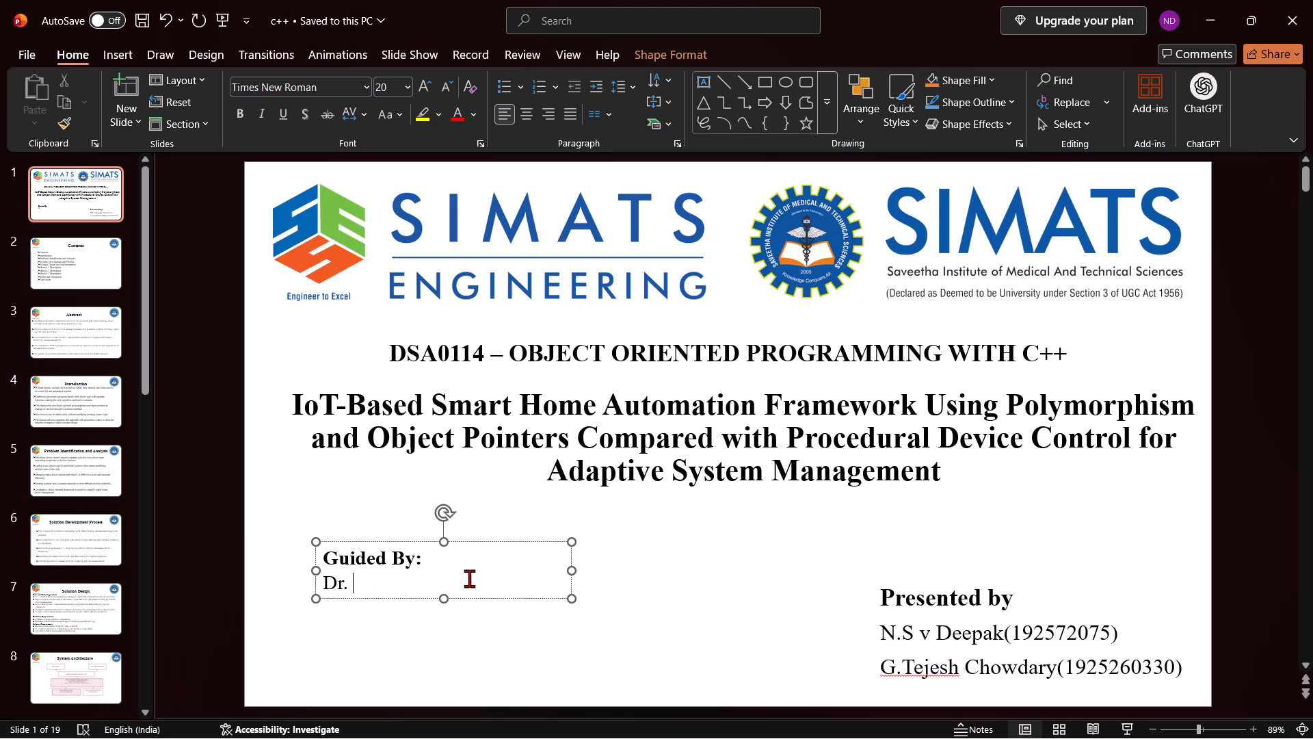
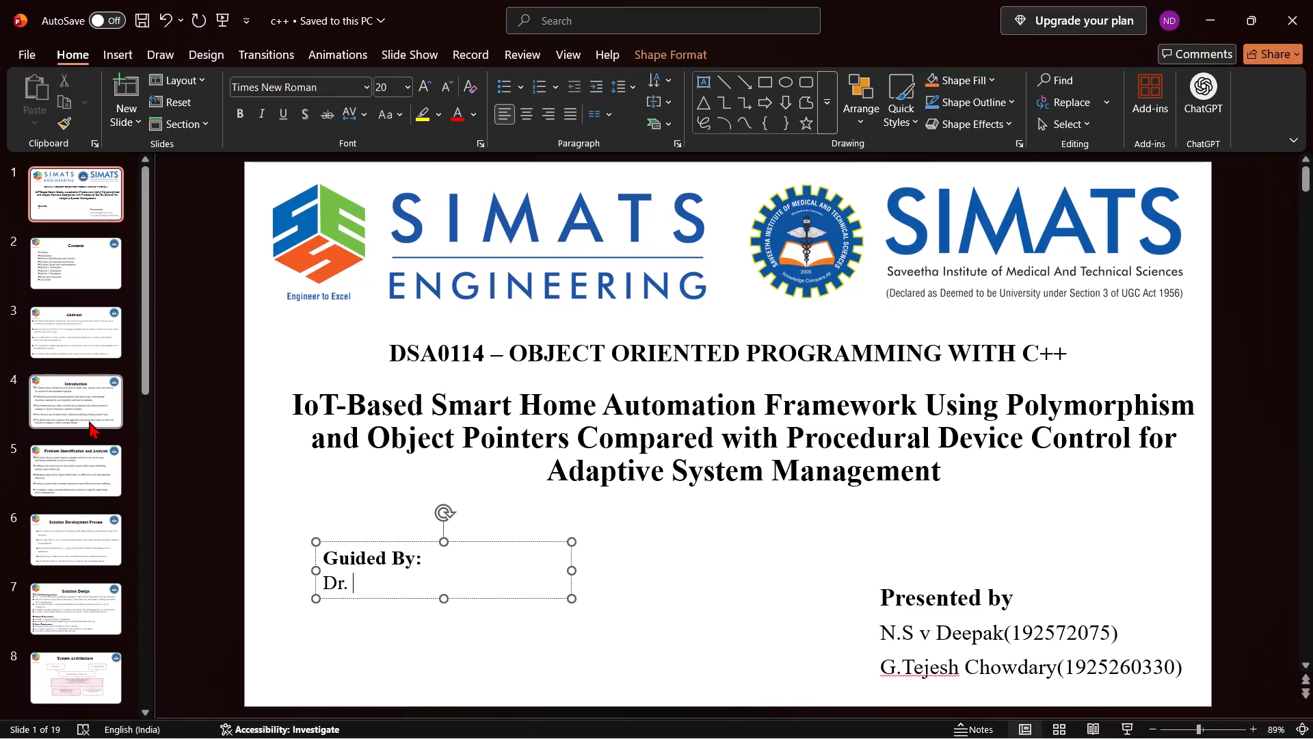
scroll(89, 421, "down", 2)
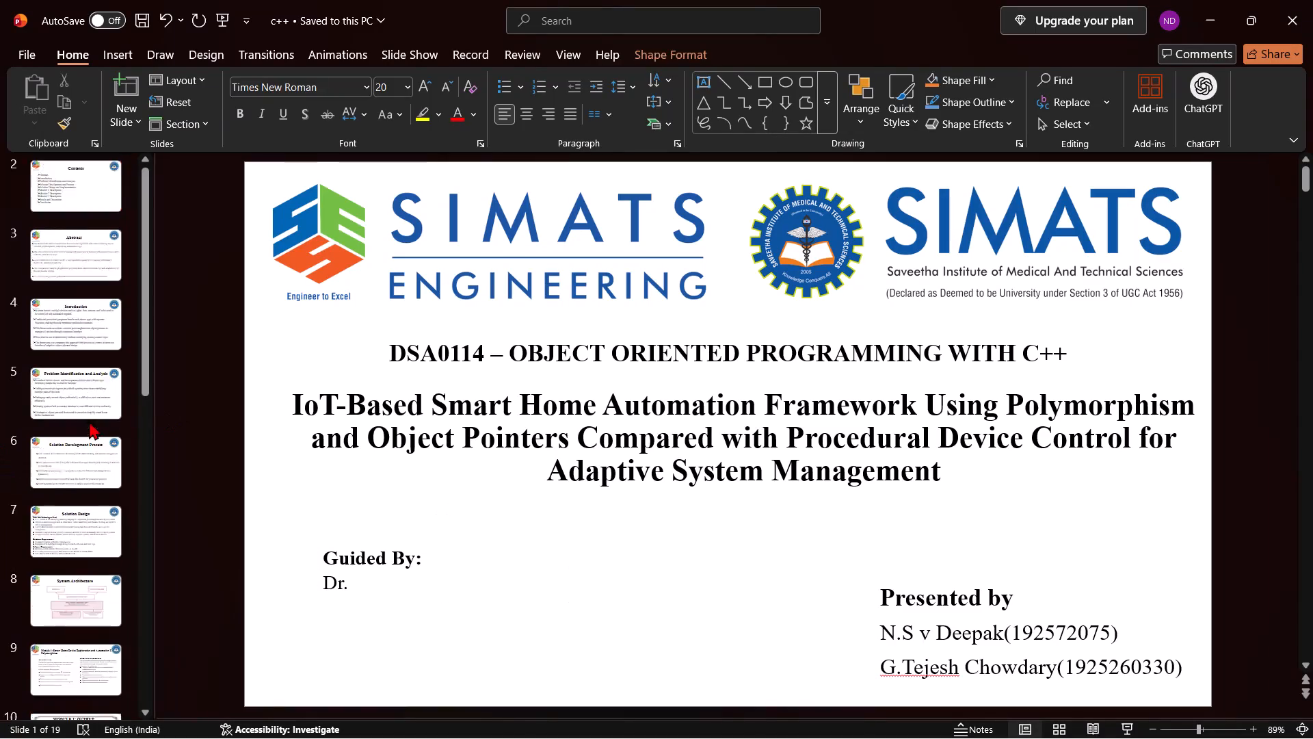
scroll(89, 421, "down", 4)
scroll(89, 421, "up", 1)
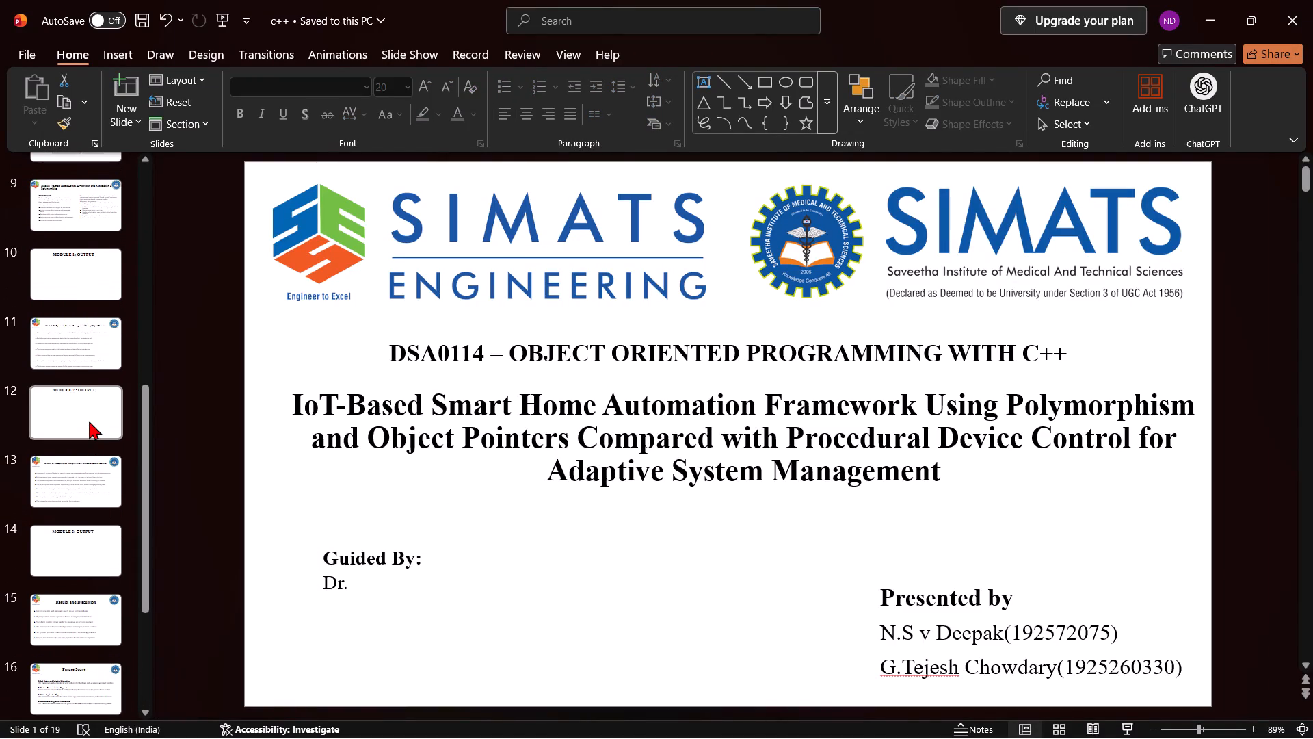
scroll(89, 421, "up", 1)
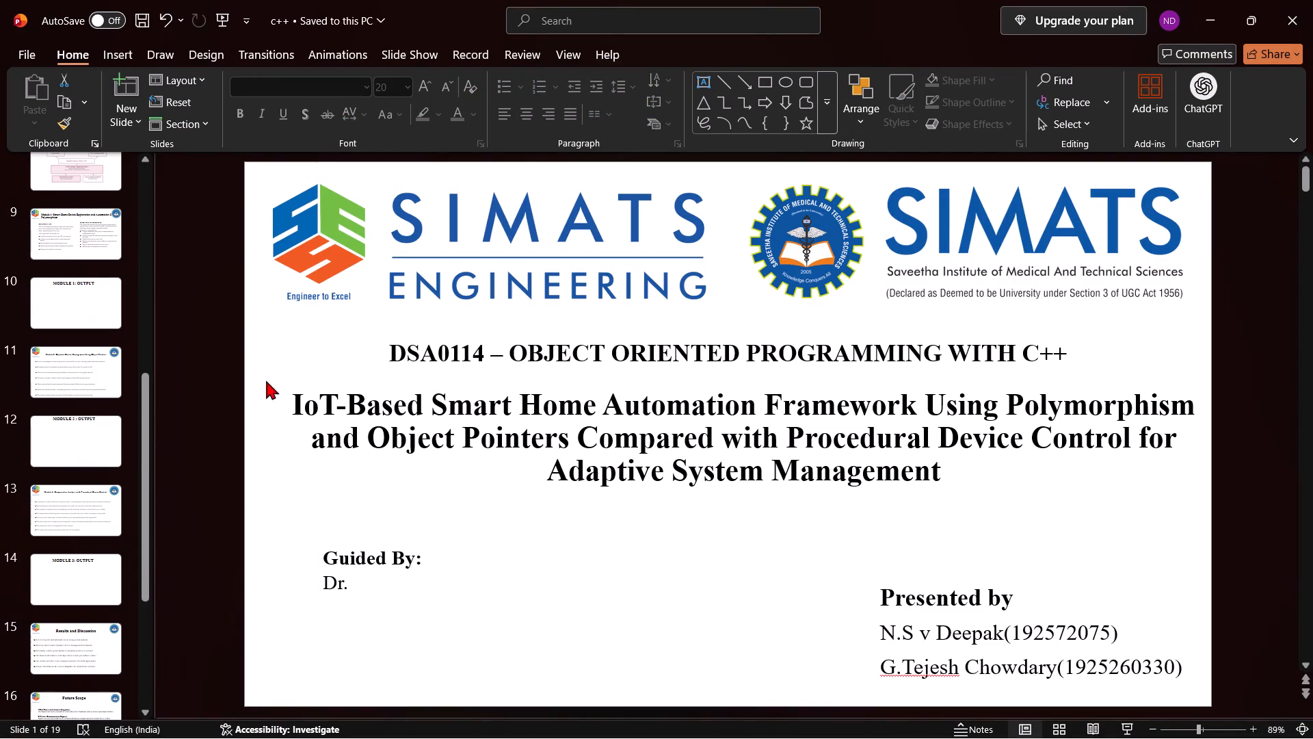
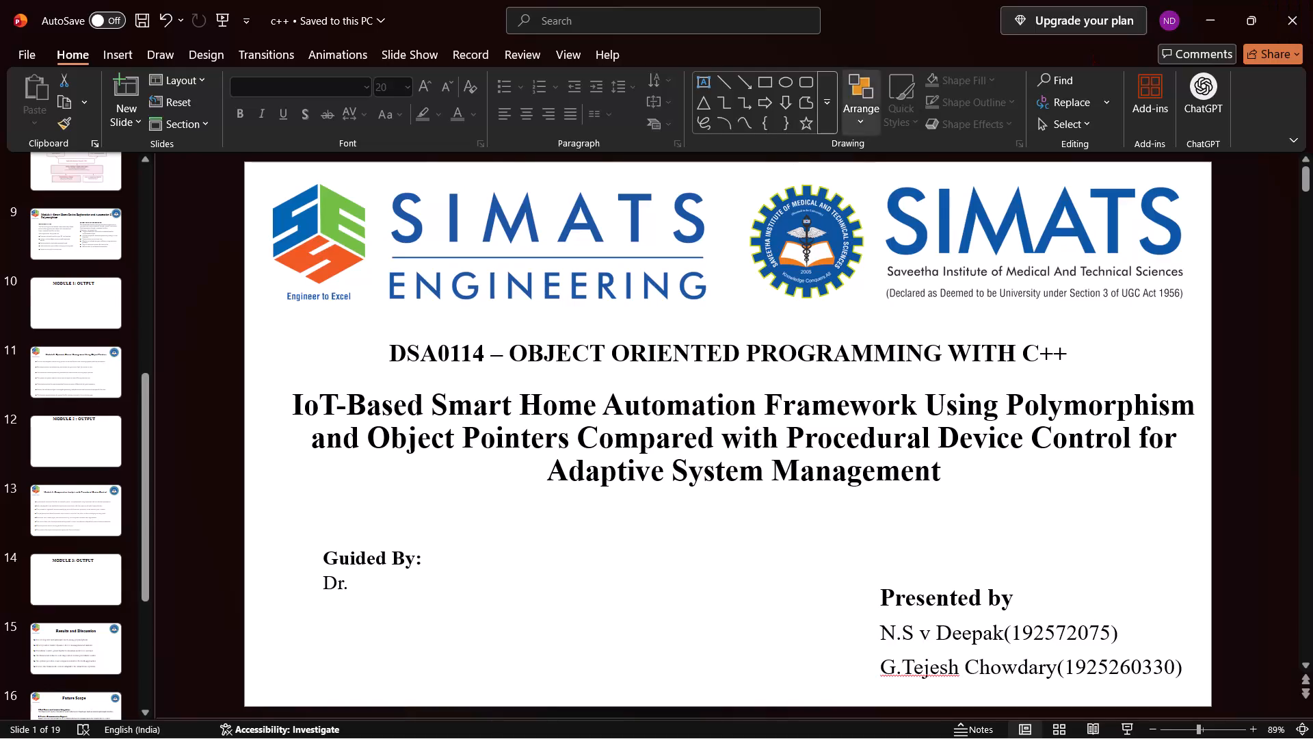
Go to slide 10, the Module 1 output slide, to view its content.
left_click(51, 324)
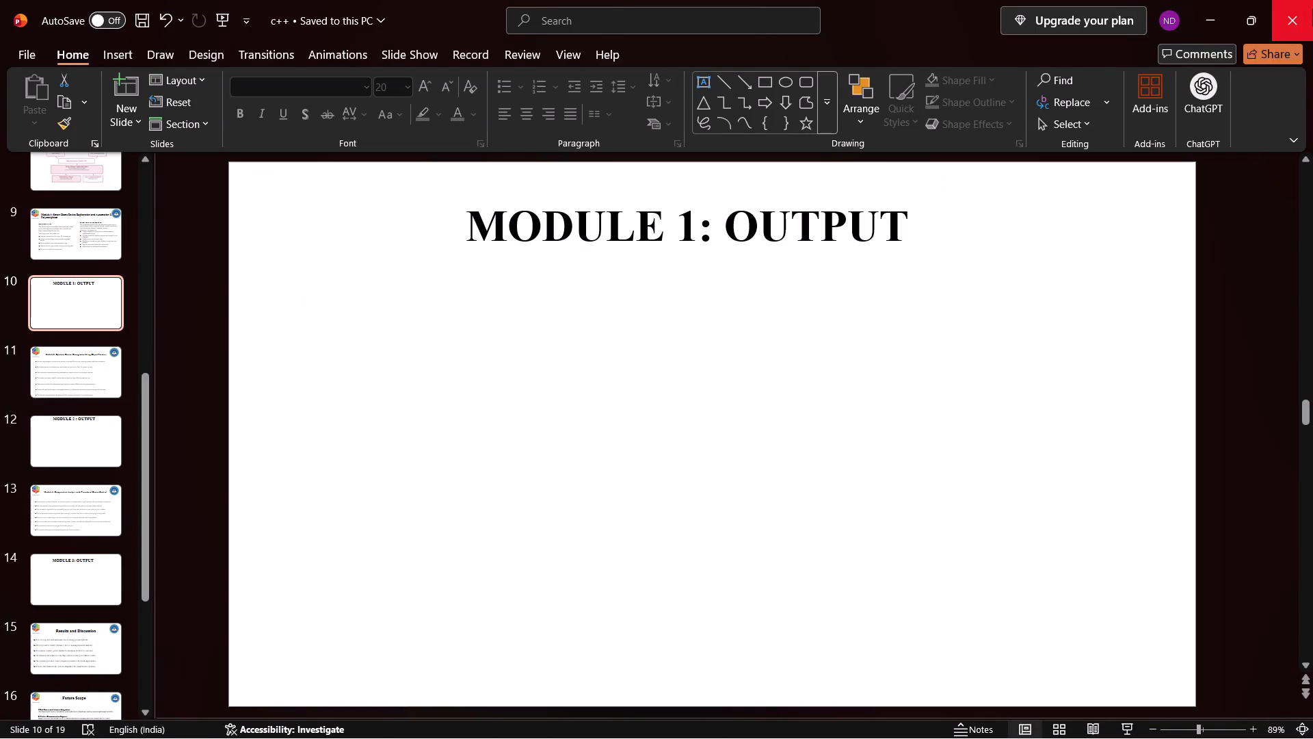
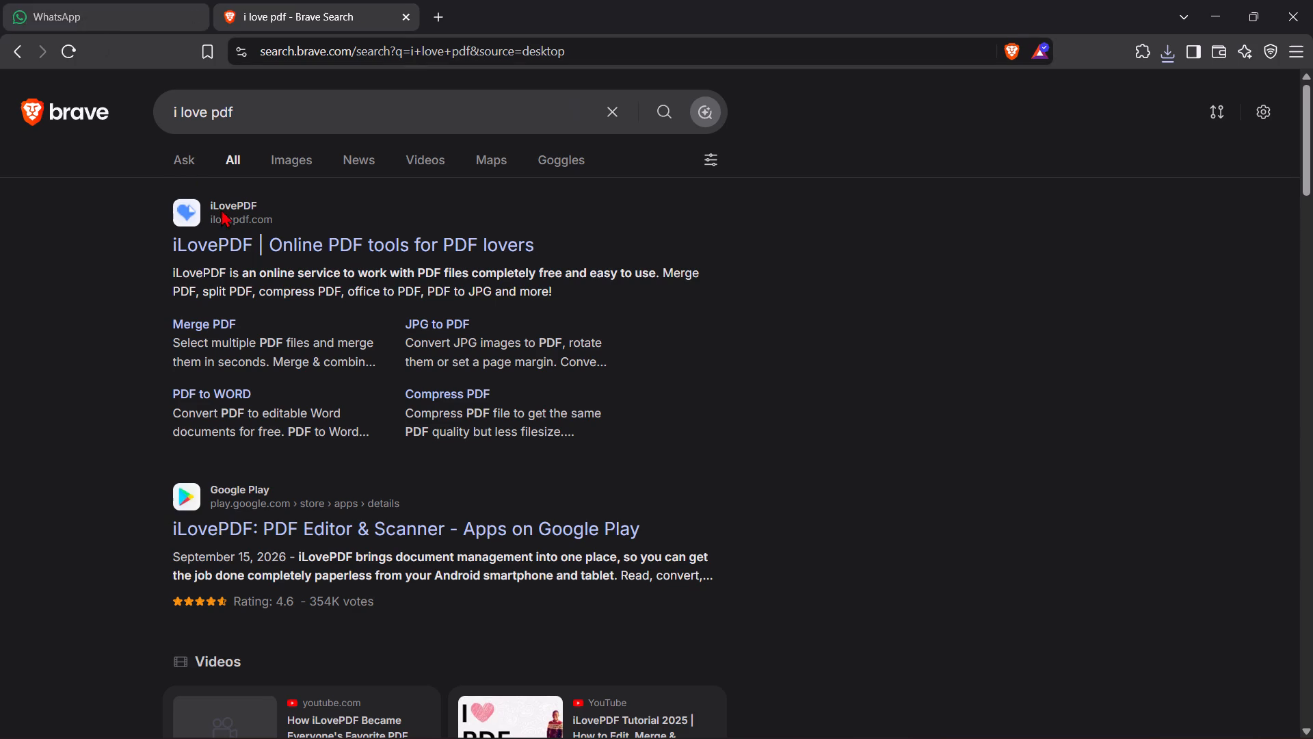
Convert the PDF file PROJECT EVALUATION SYSTEM FF from Documents to PPTX with iLovePDF's PDF to PowerPoint tool in Brave.
left_click(264, 233)
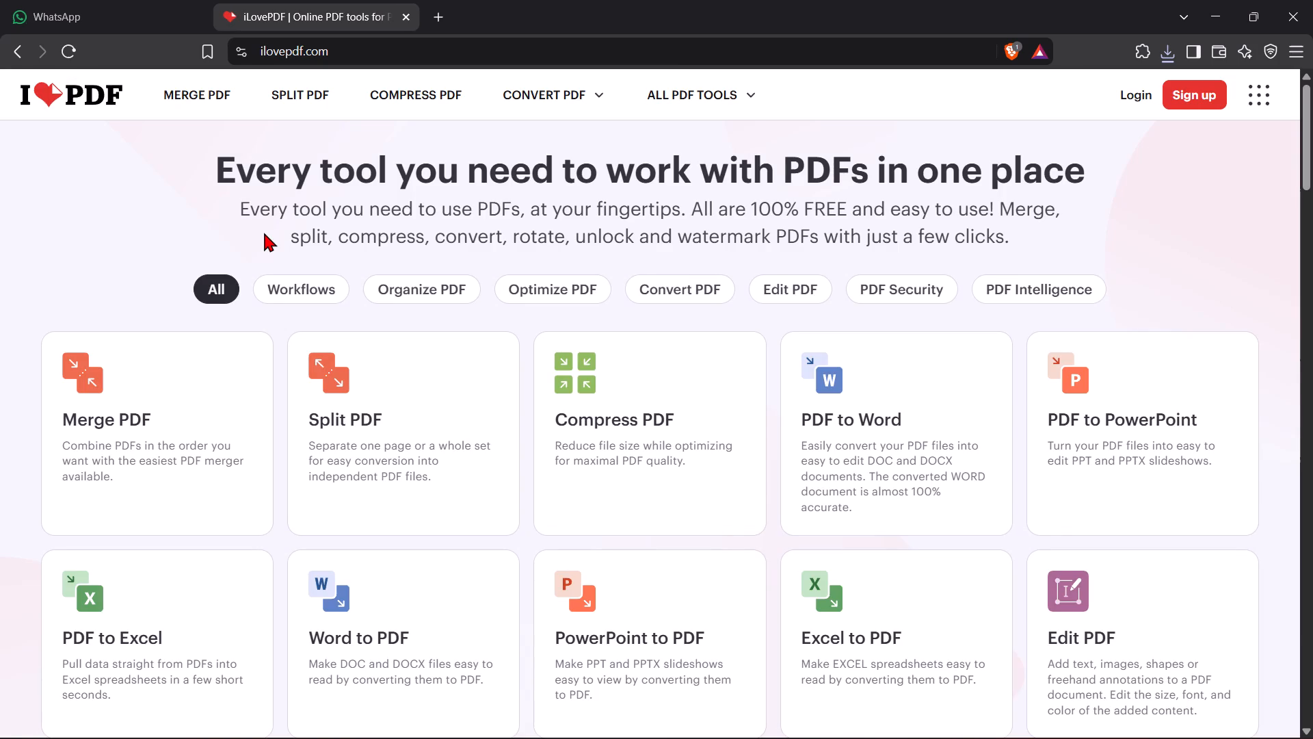
left_click(1041, 411)
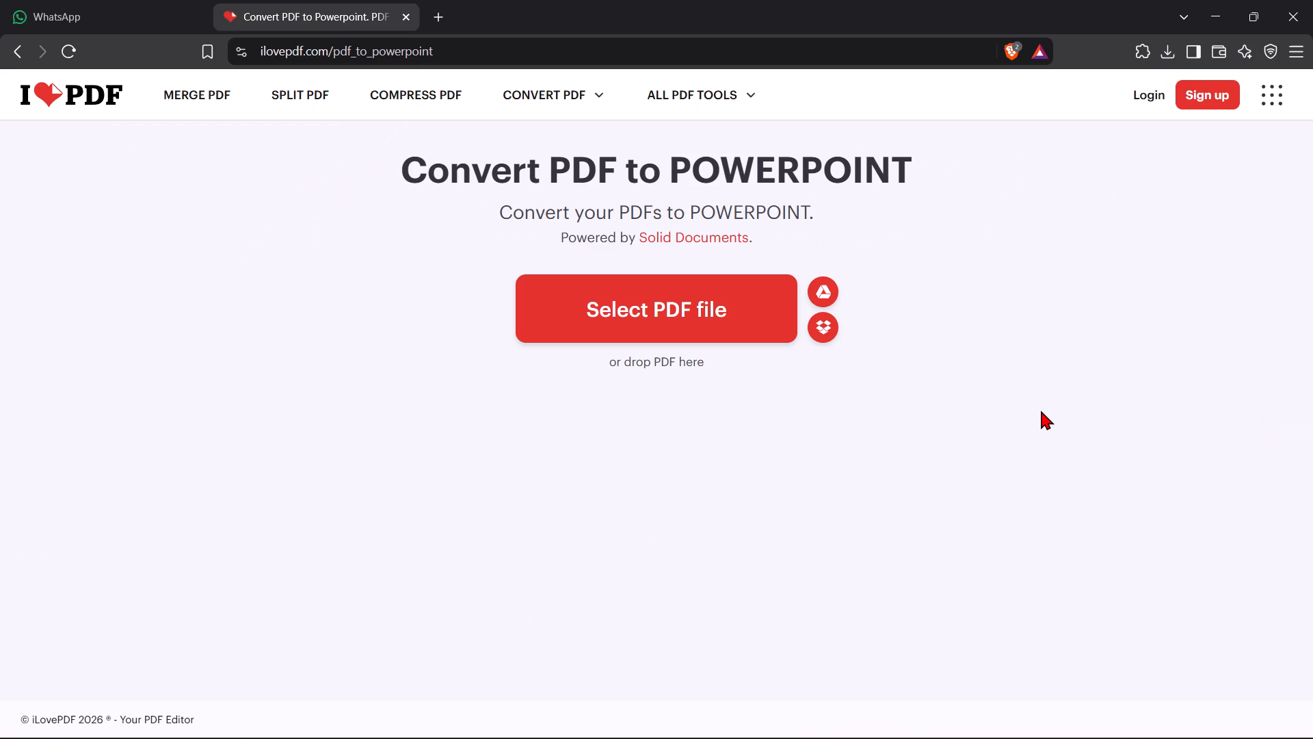
left_click(669, 309)
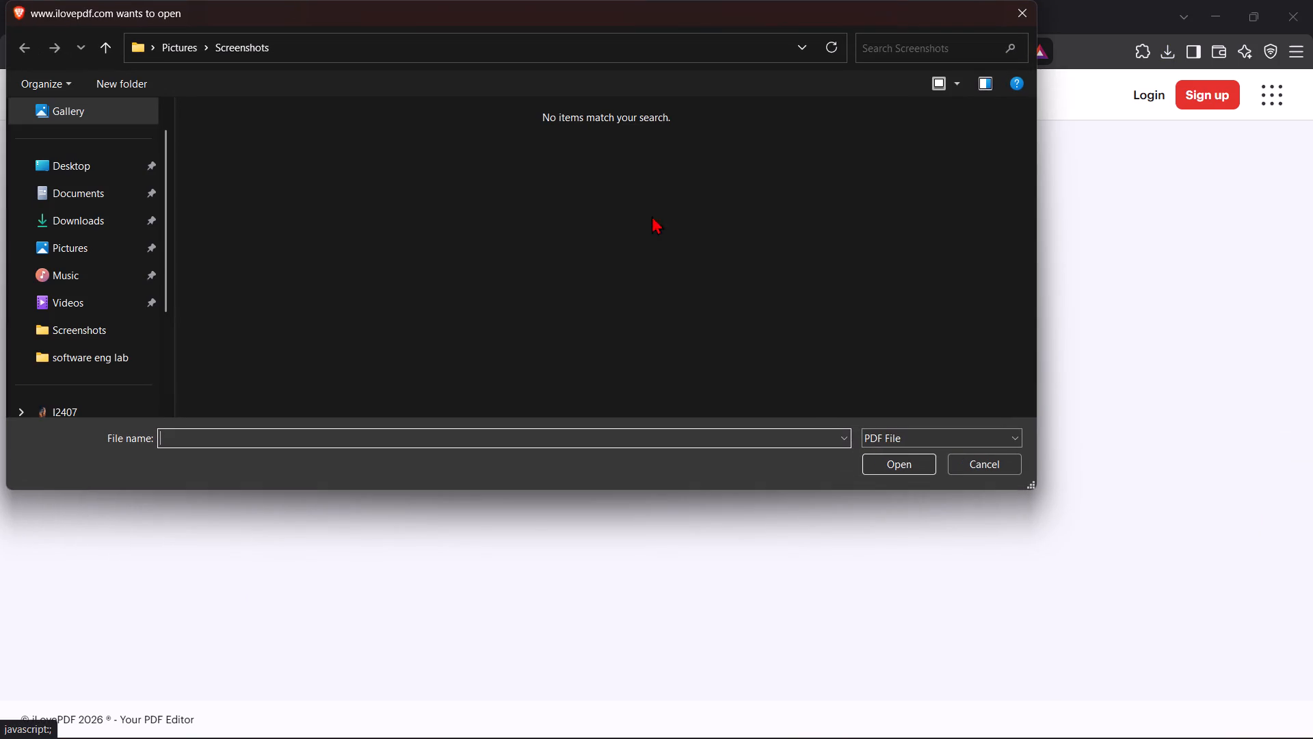
left_click(93, 192)
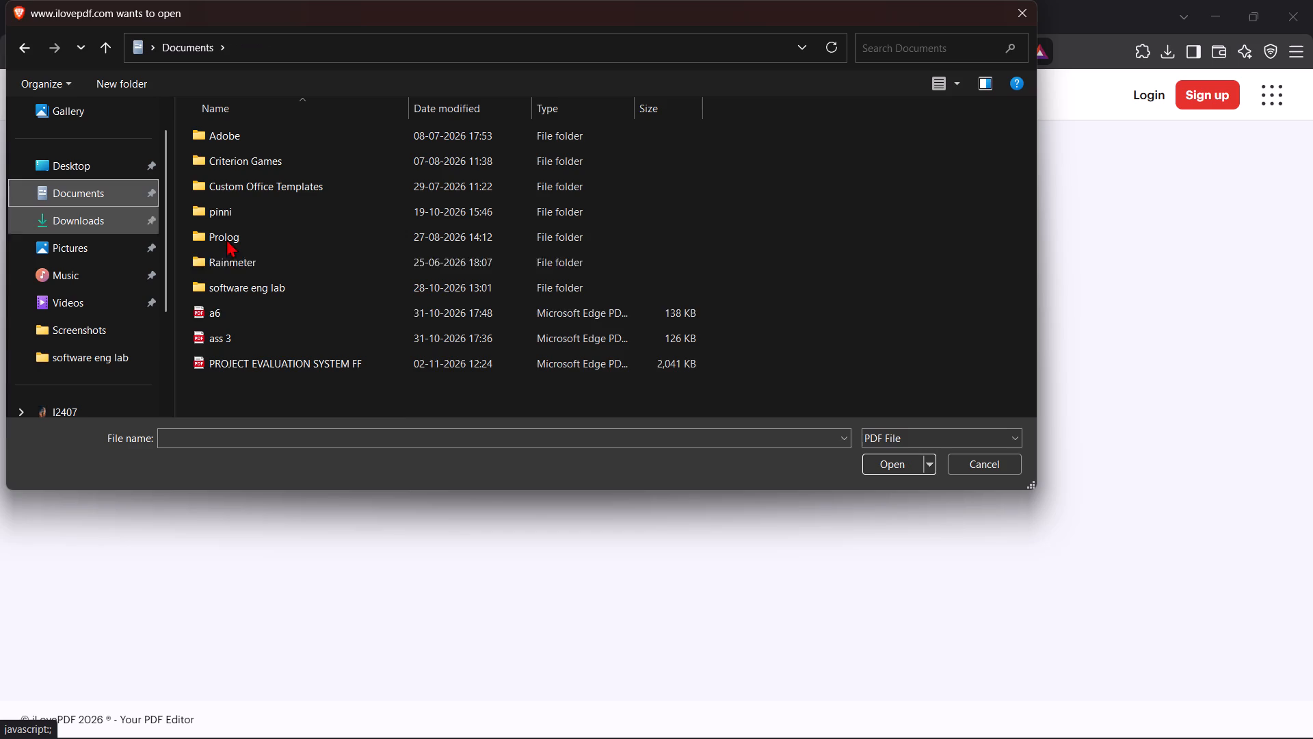
double_click(339, 365)
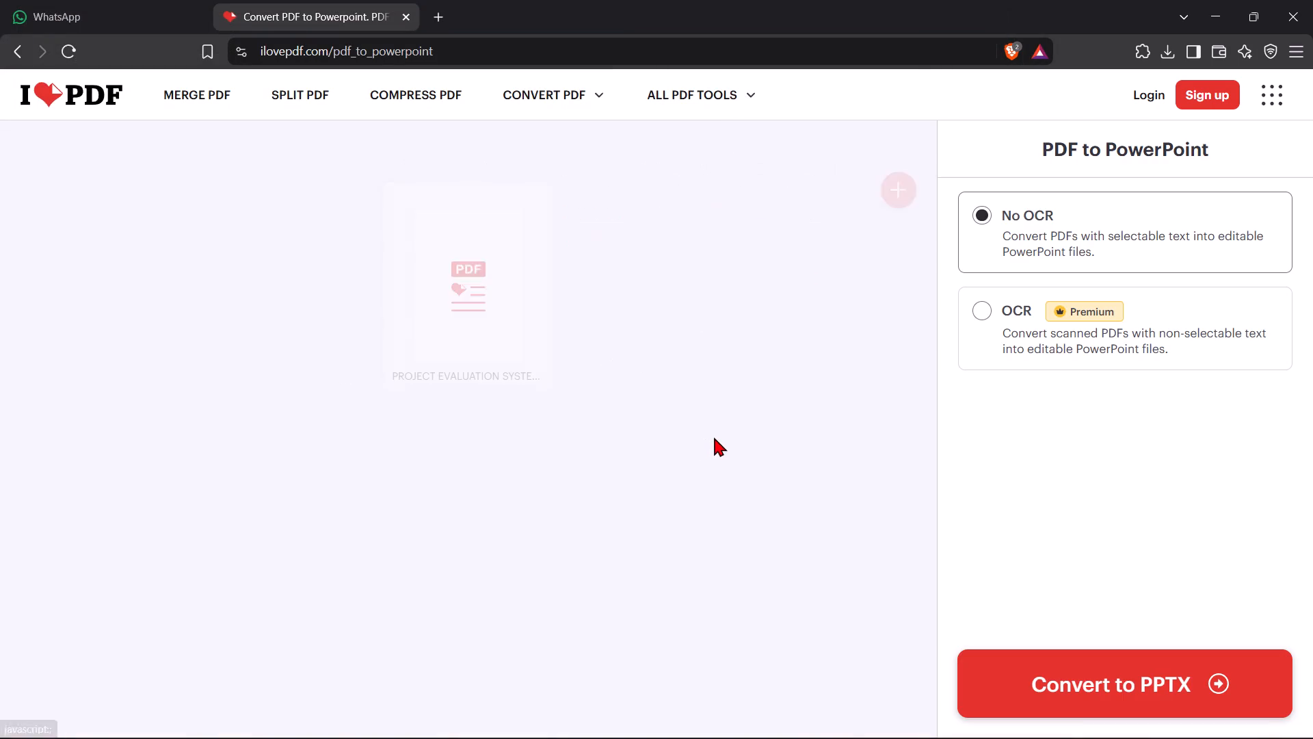
left_click(1074, 653)
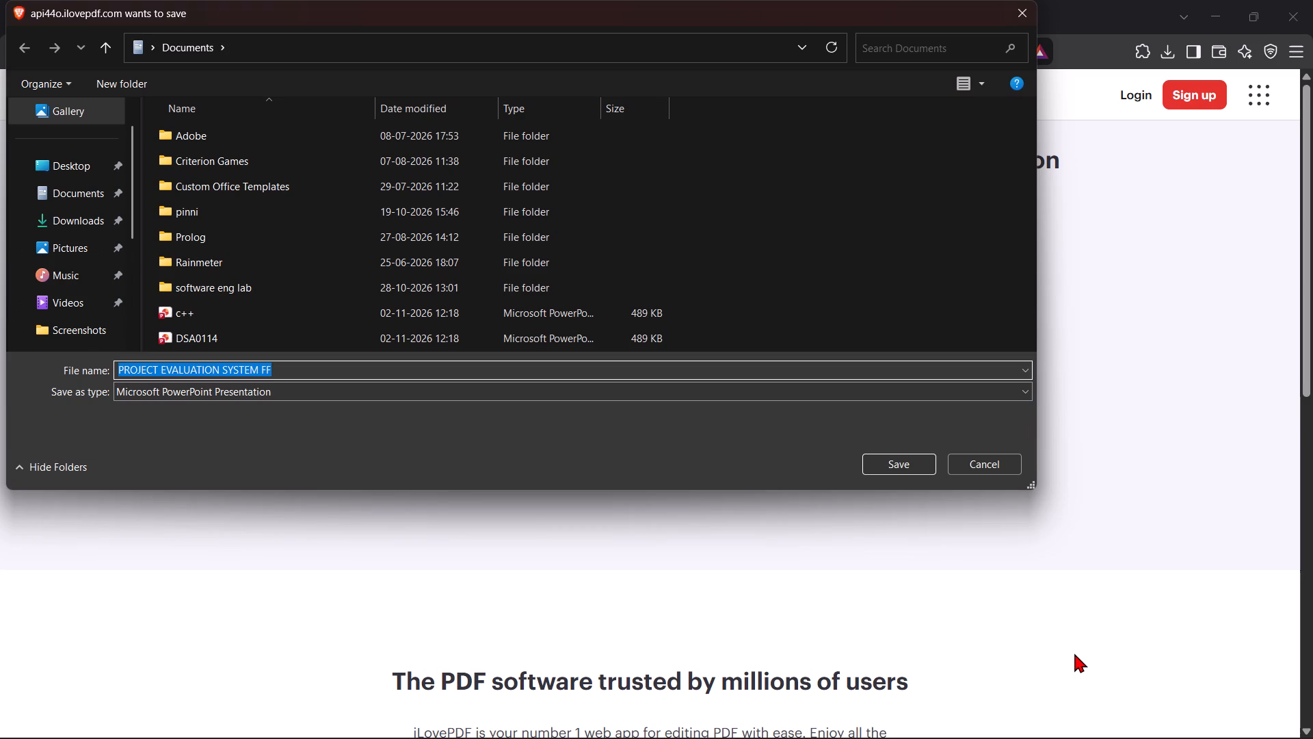
Save the converted presentation in the Downloads folder as PROJECT EVALUATION SYSTEM FF.
left_click(101, 214)
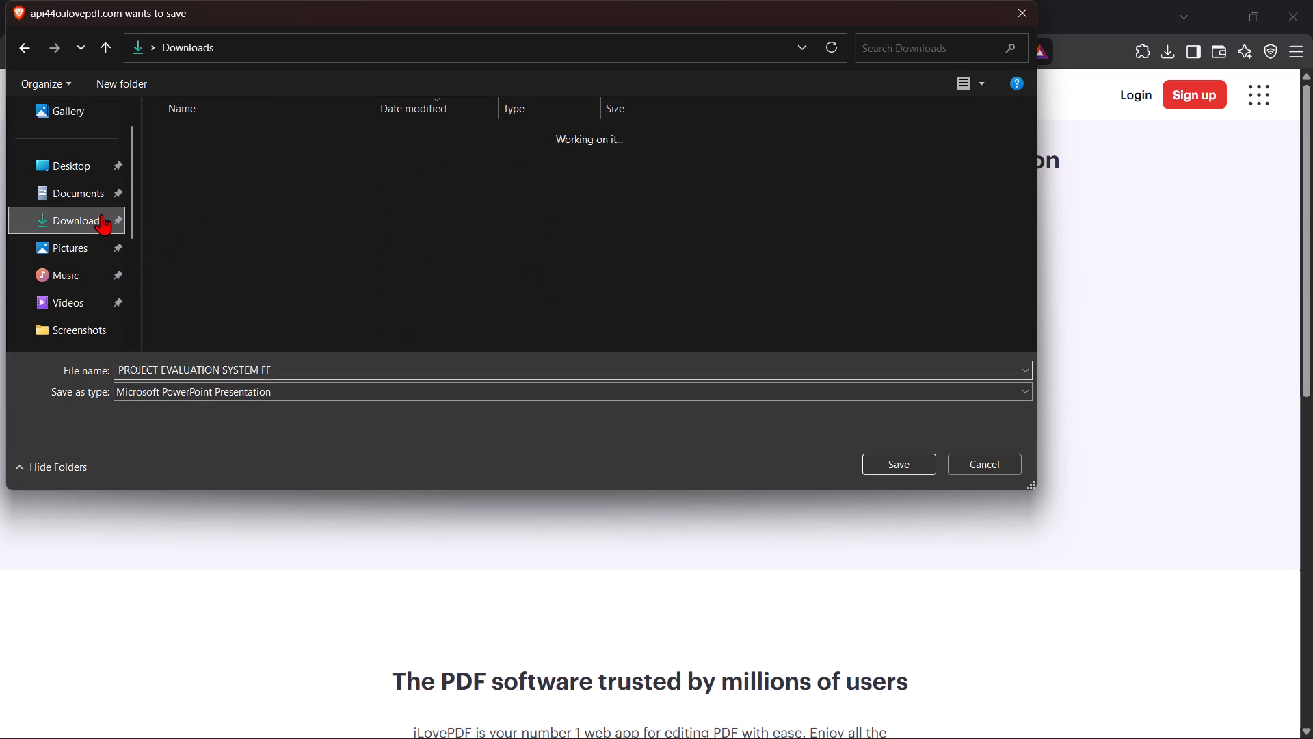
left_click(899, 458)
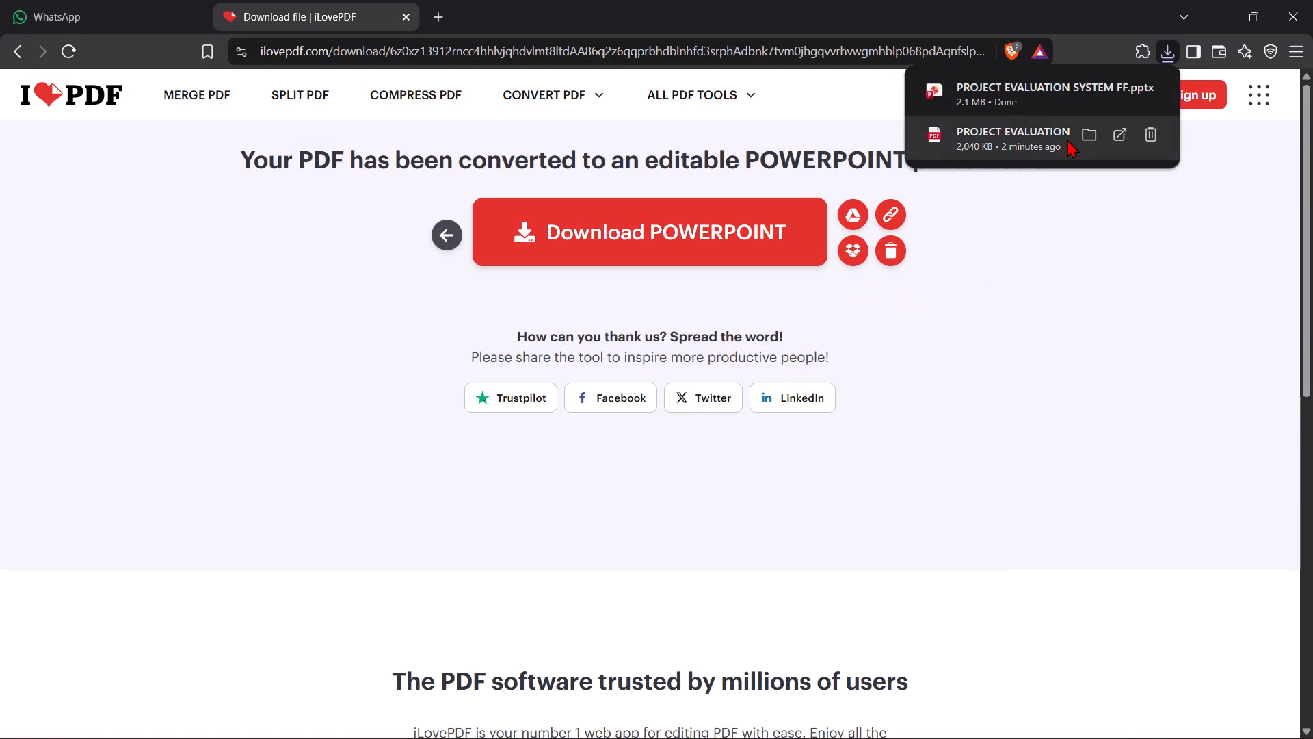
Open the downloaded PROJECT EVALUATION SYSTEM FF.pptx in PowerPoint and enable it for editing.
double_click(1029, 81)
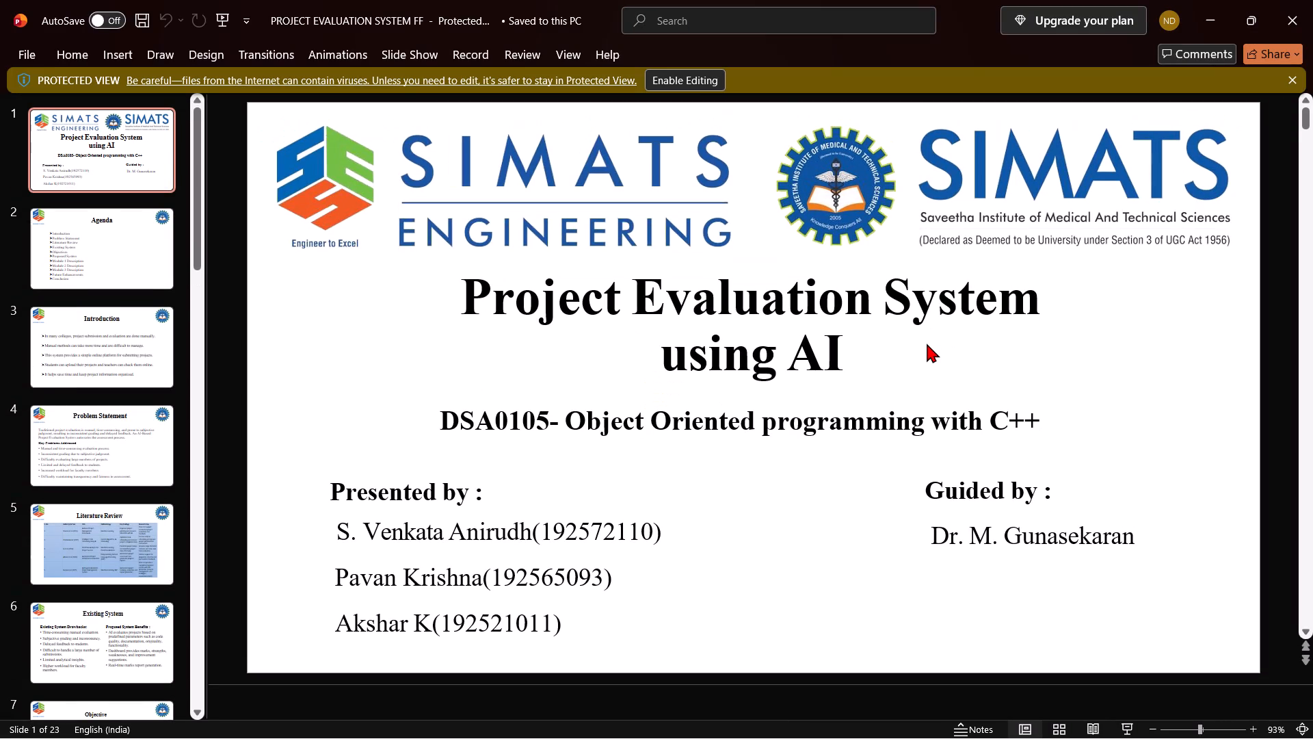
left_click(677, 71)
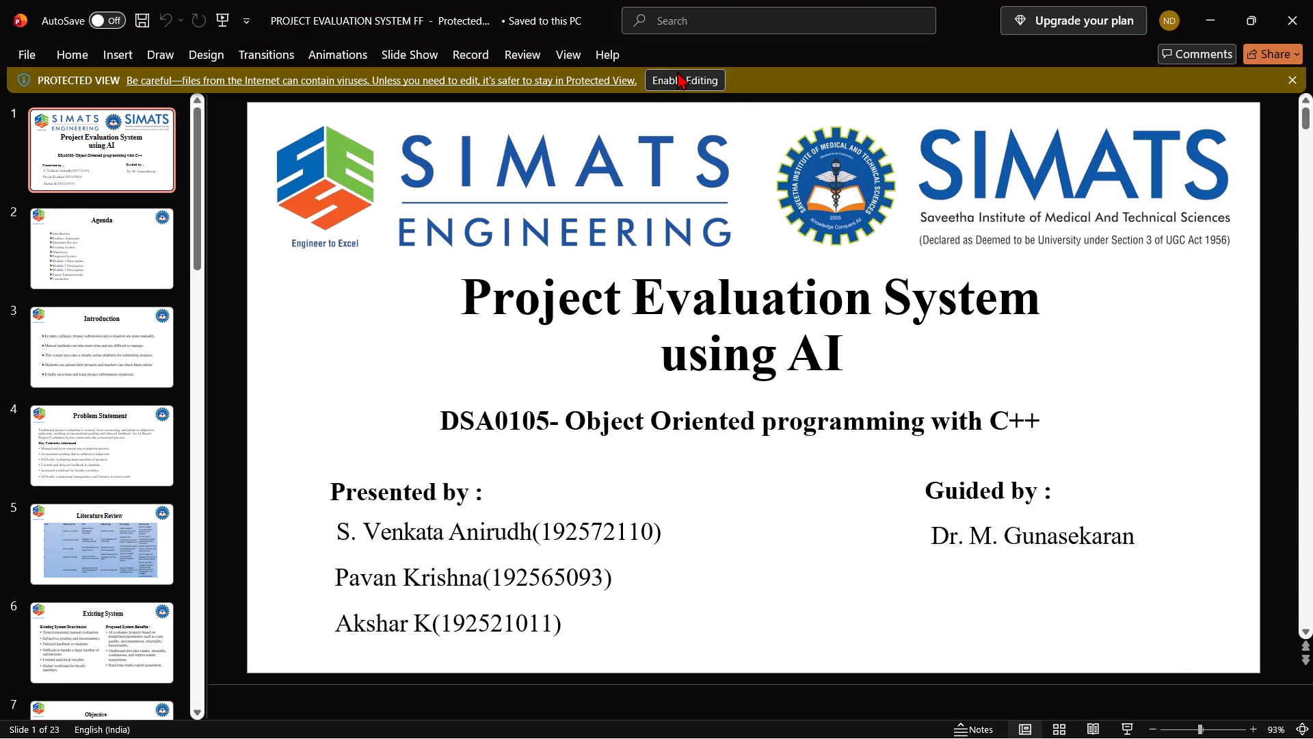
Review the Module 1 Student Submission code, Introduction, Problem Statement and Literature Review slides.
scroll(140, 385, "down", 2)
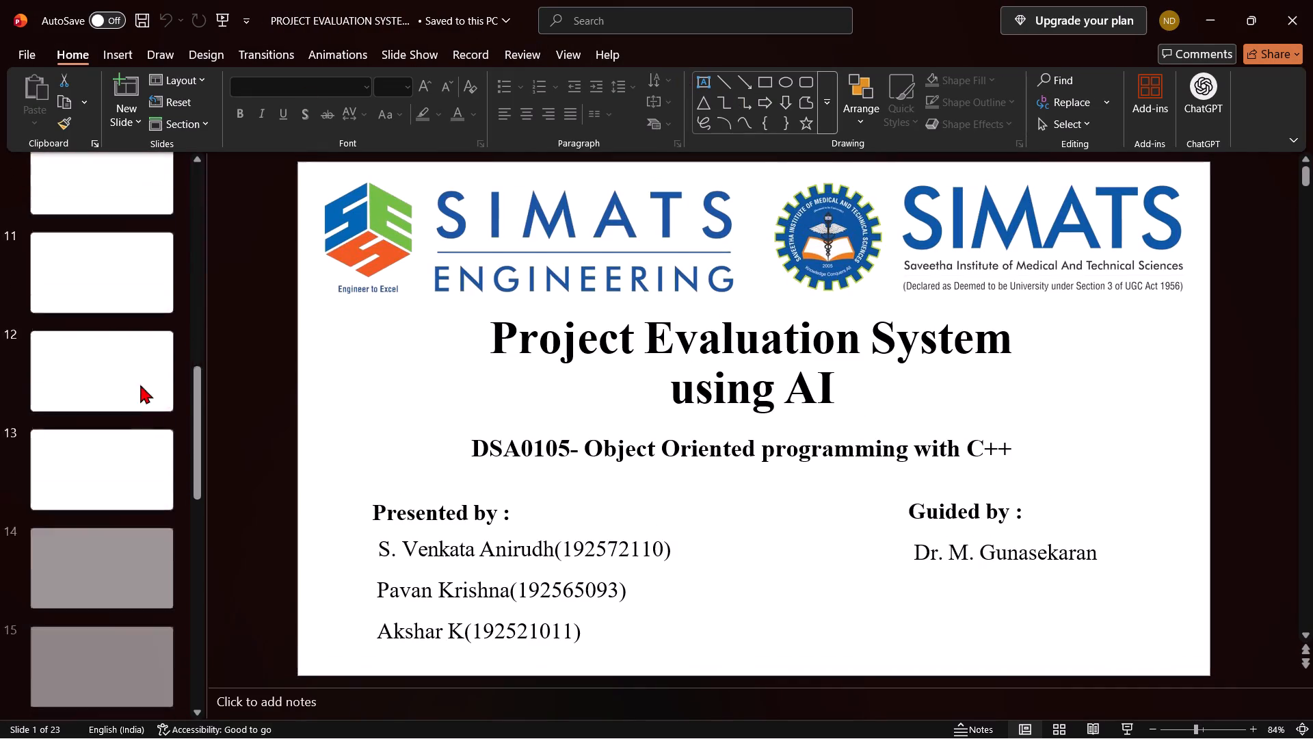
scroll(140, 385, "down", 2)
left_click(140, 385)
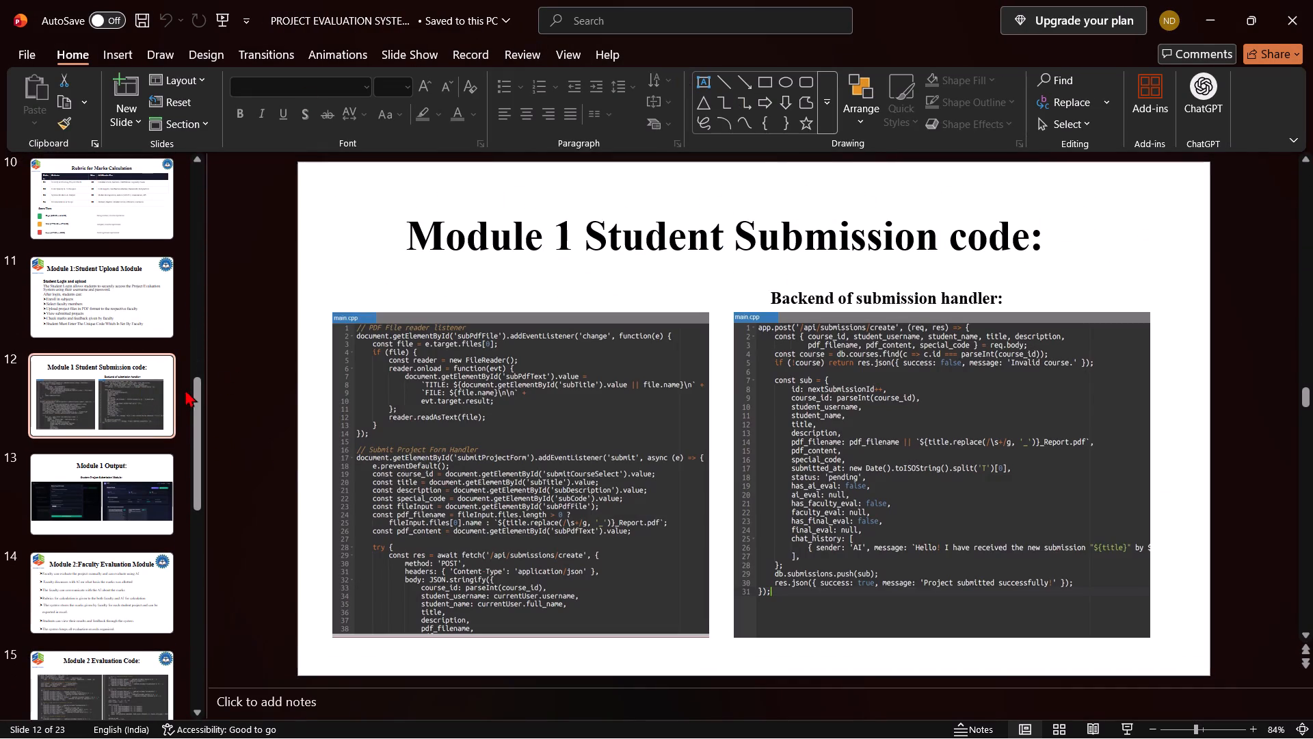
scroll(89, 280, "up", 6)
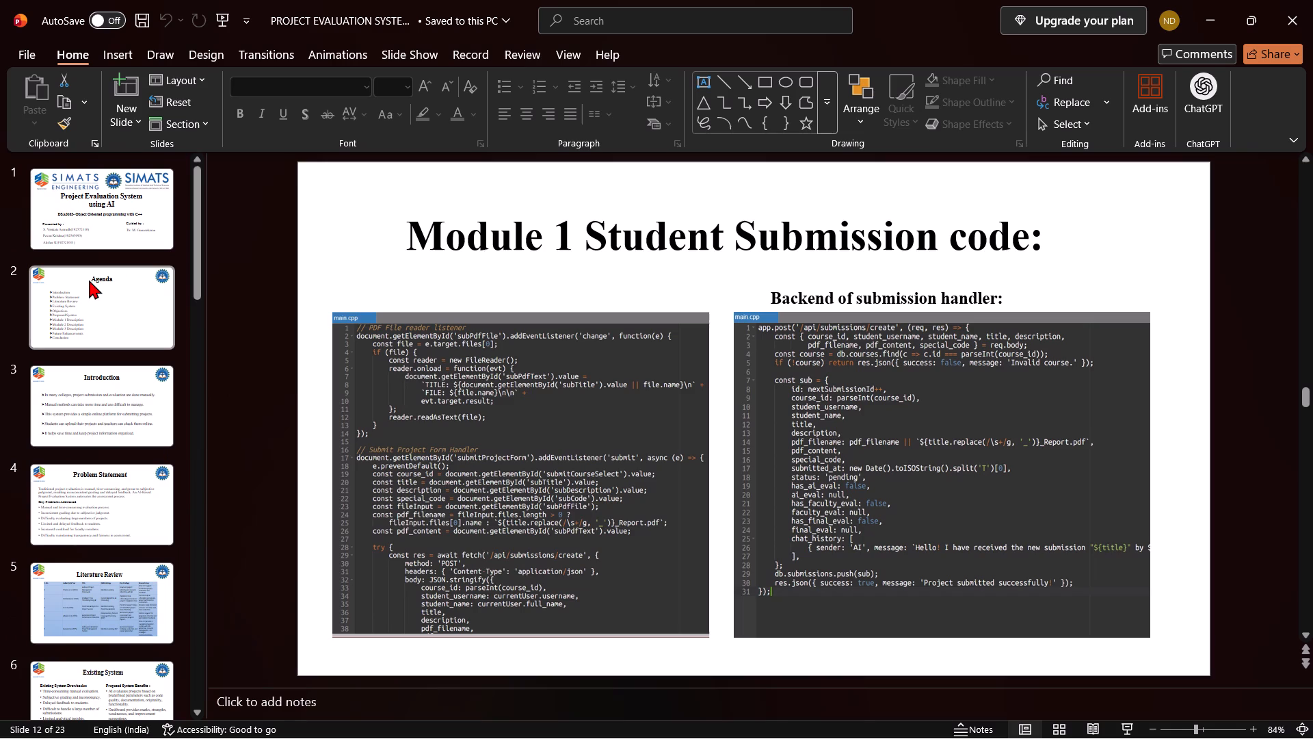
left_click(98, 385)
left_click(96, 507)
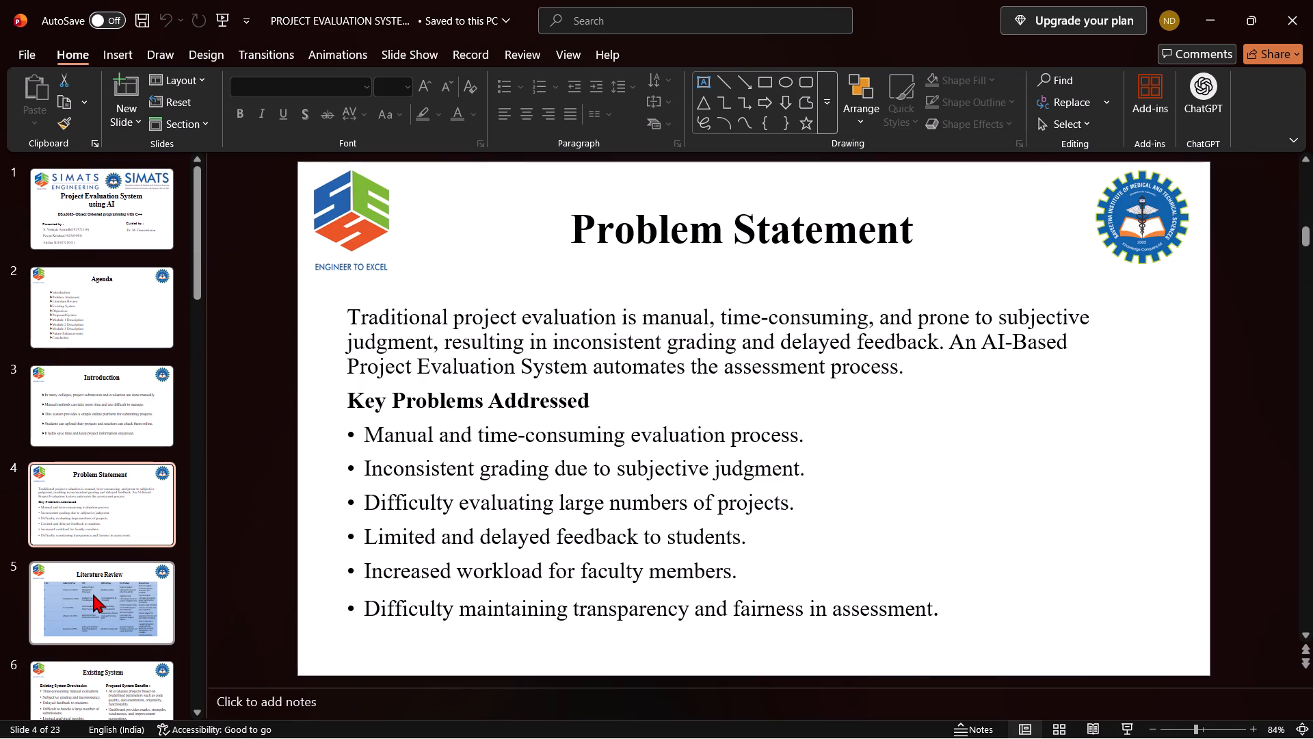
left_click(93, 595)
Delete slide 6, Existing System, from the presentation.
scroll(93, 595, "down", 2)
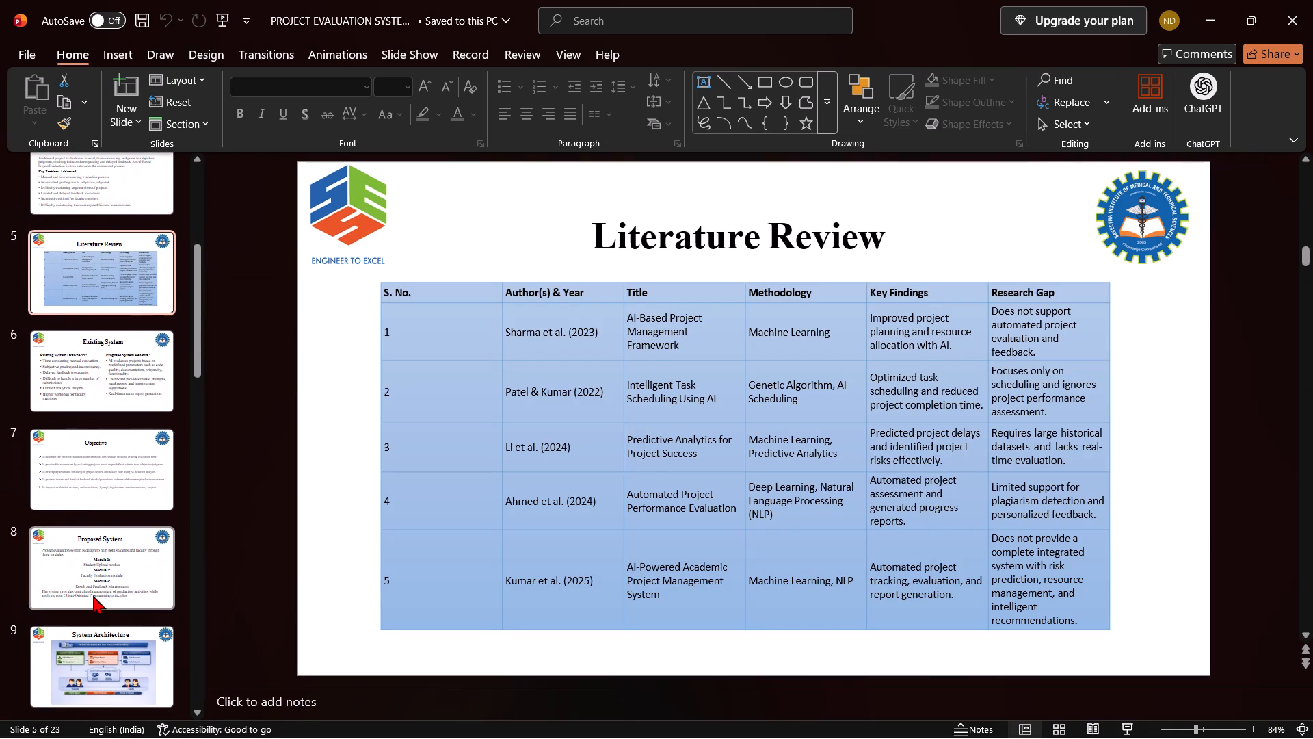
scroll(93, 595, "down", 1)
left_click(88, 385)
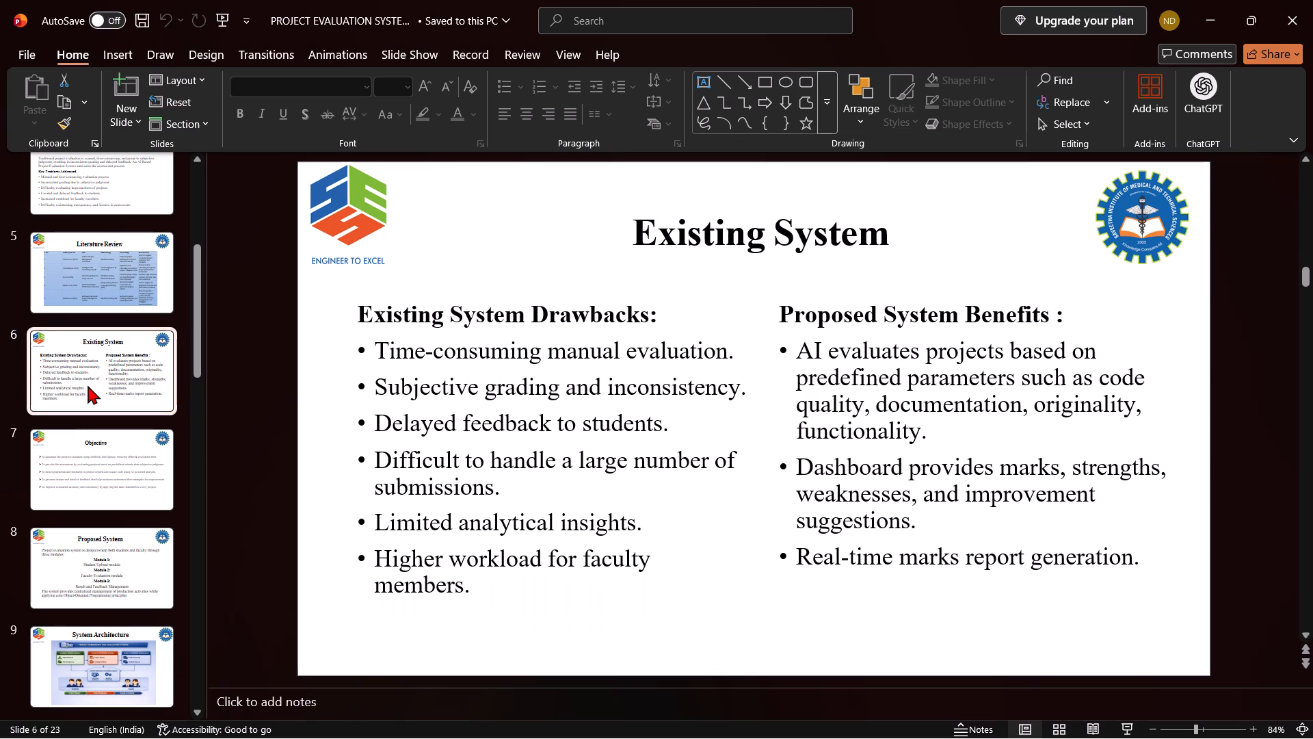
key("Delete")
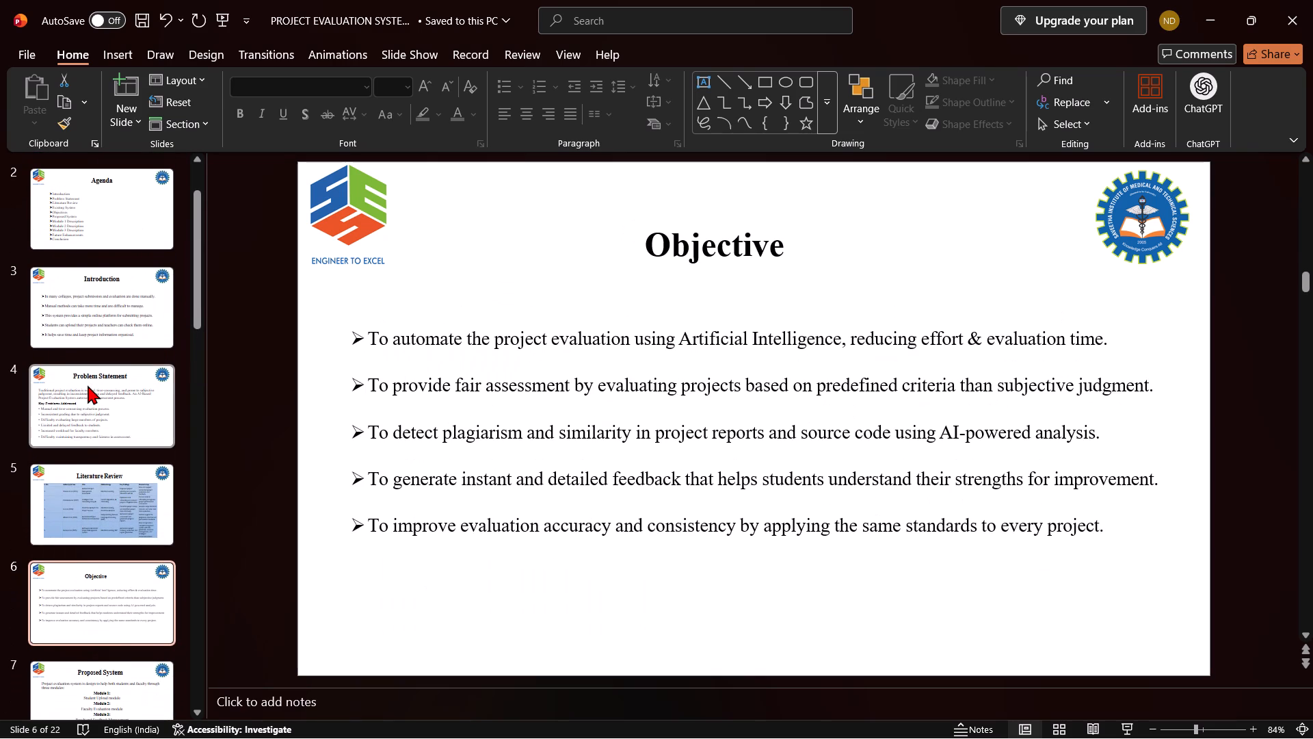
Review the slides from Proposed System through System Architecture and Rubric for Marks Calculation to the module slides.
scroll(88, 385, "down", 2)
left_click(88, 385)
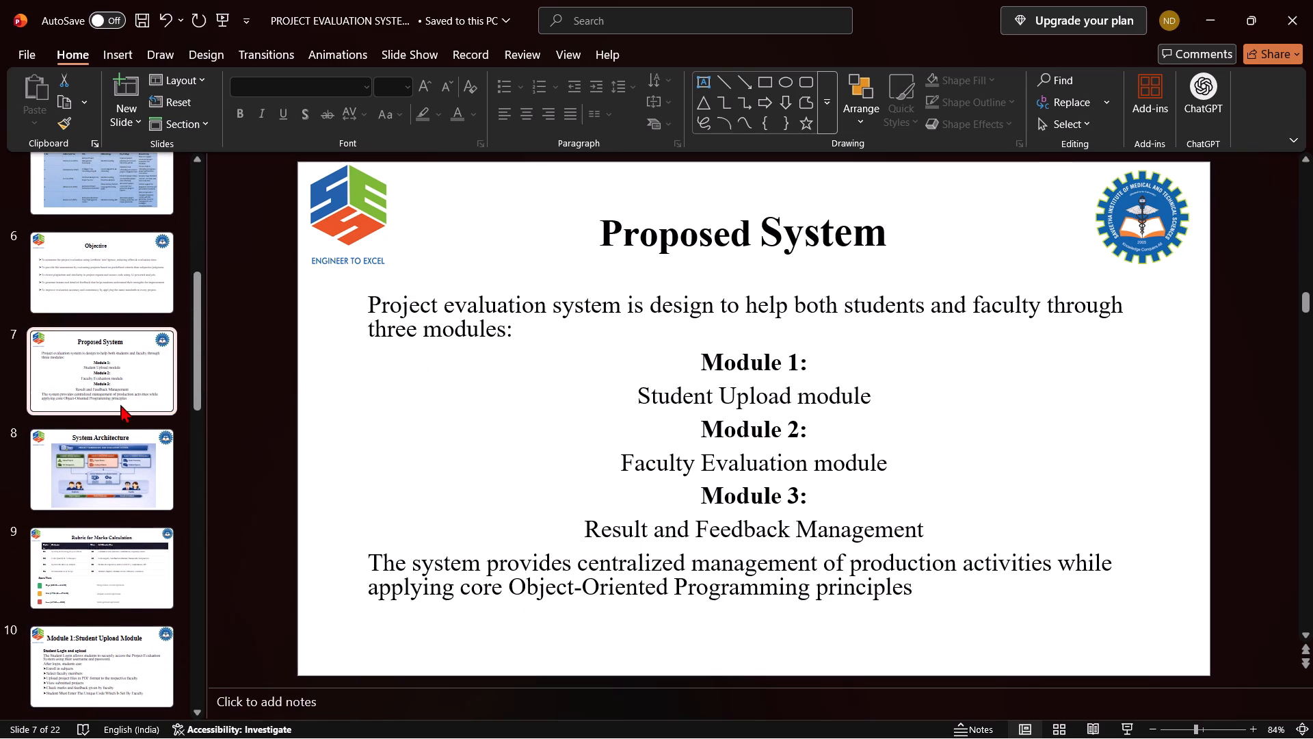
left_click(119, 496)
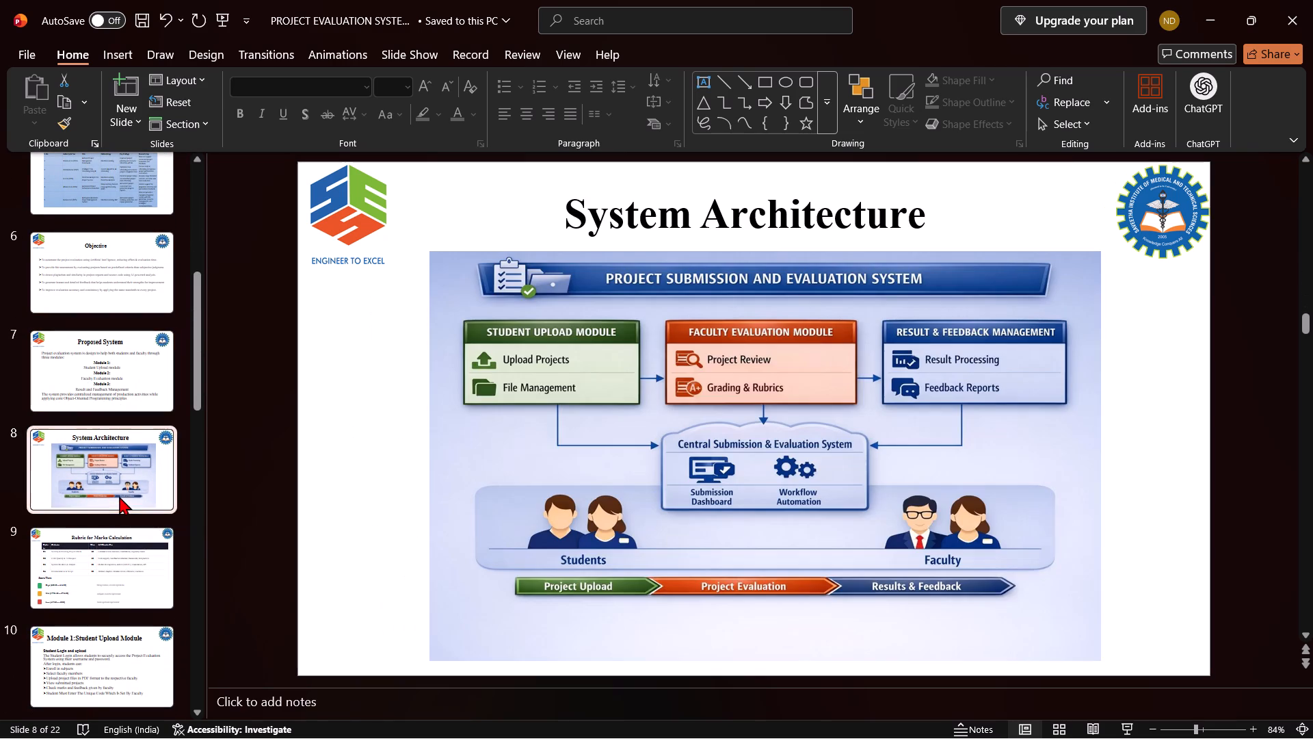
scroll(119, 496, "down", 1)
left_click(120, 442)
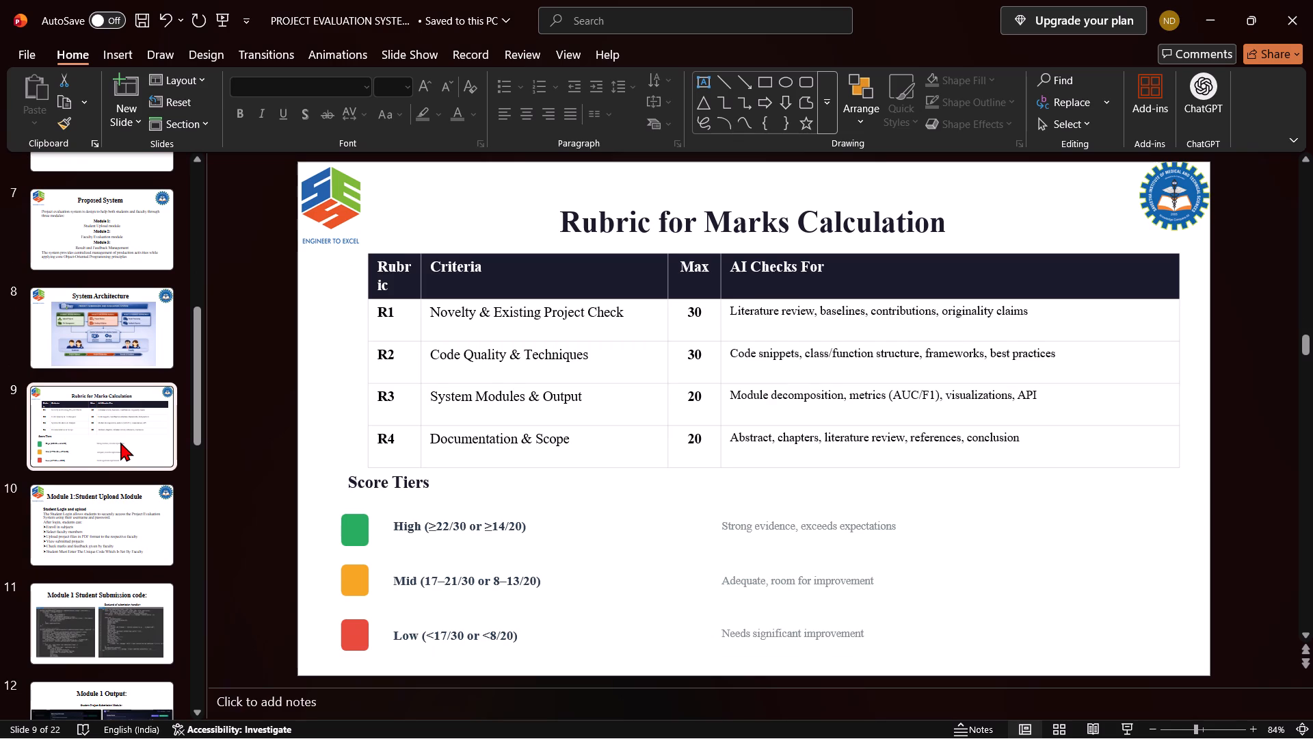
scroll(120, 442, "down", 3)
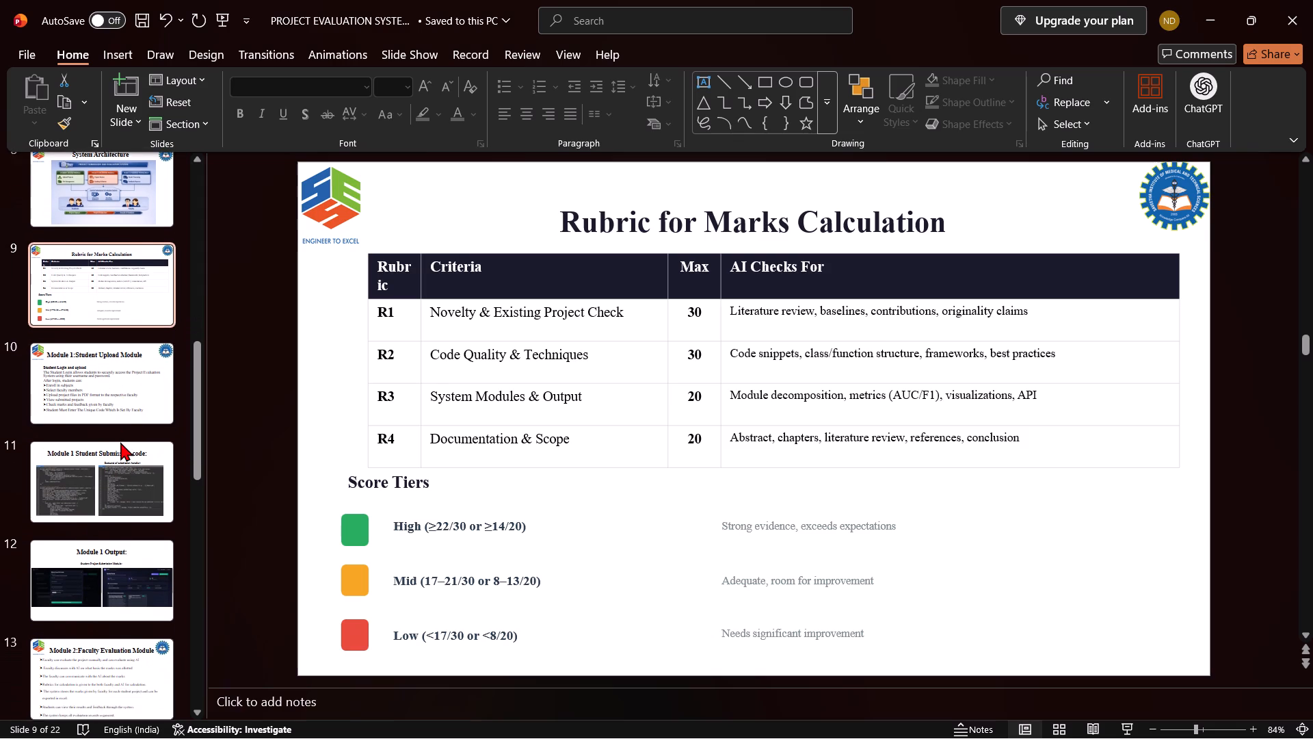
scroll(120, 442, "down", 1)
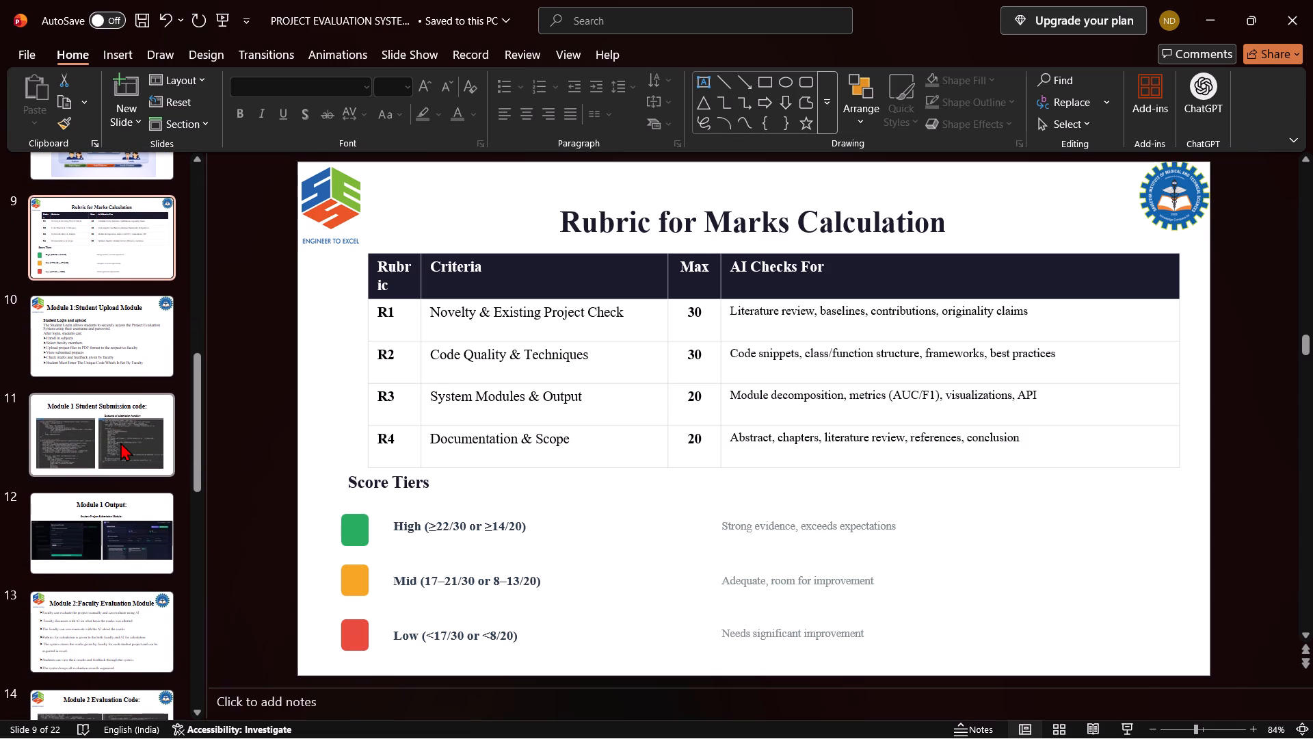
scroll(109, 561, "down", 1)
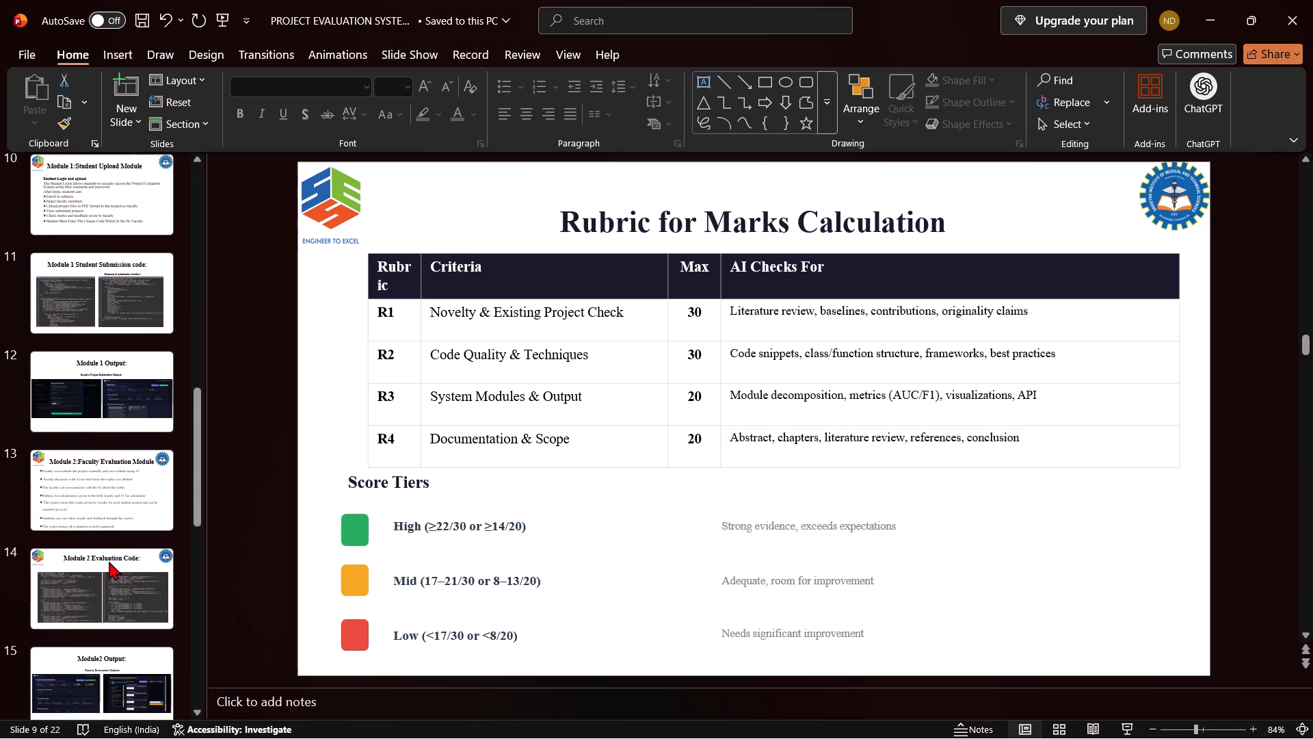
Delete the three Module 3 slides: Results and Feedback, Result and Feedback code, and Module3 Output.
scroll(109, 561, "down", 2)
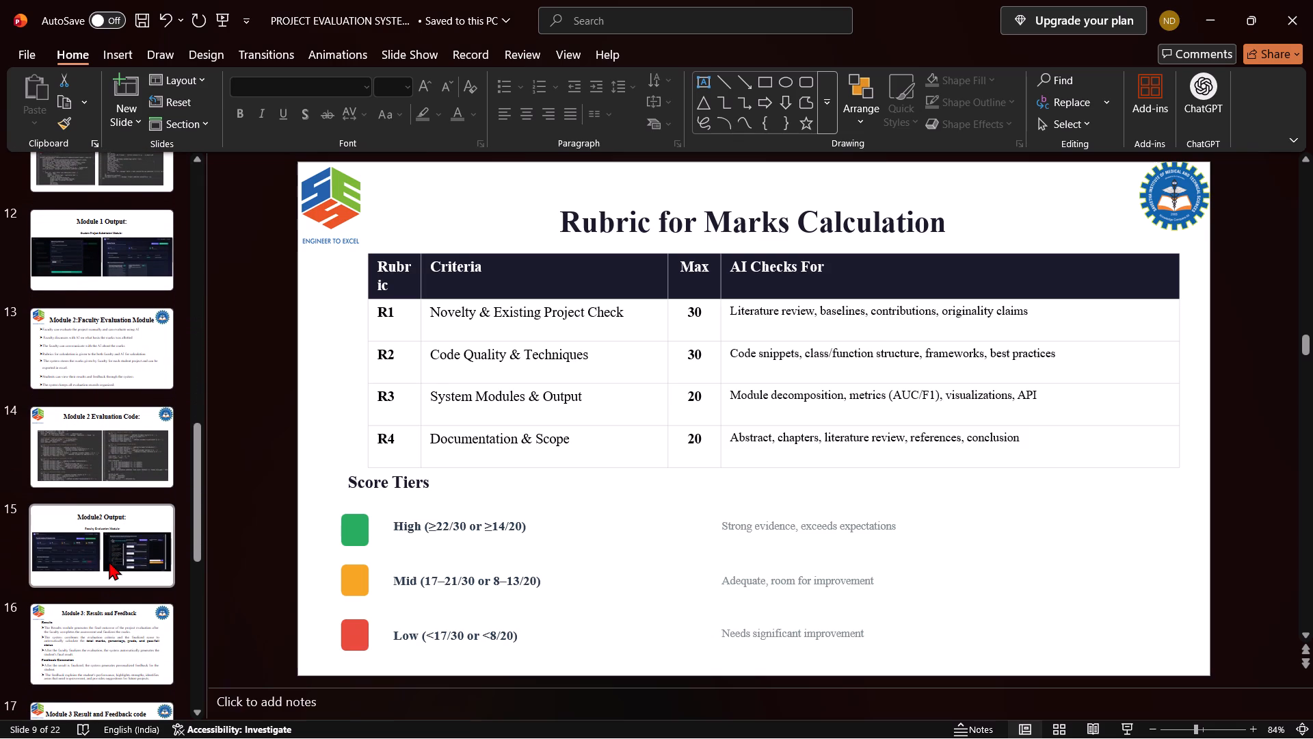
scroll(109, 561, "down", 2)
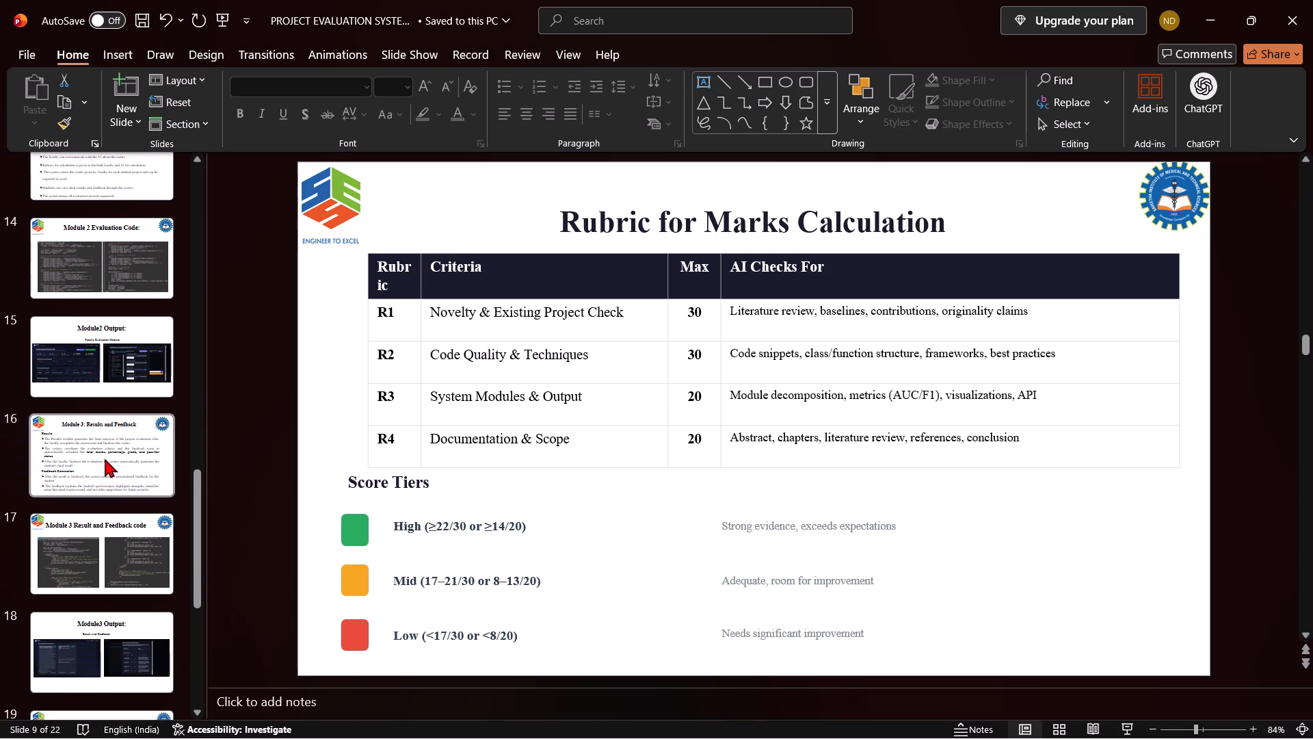
left_click(105, 458)
key("Delete")
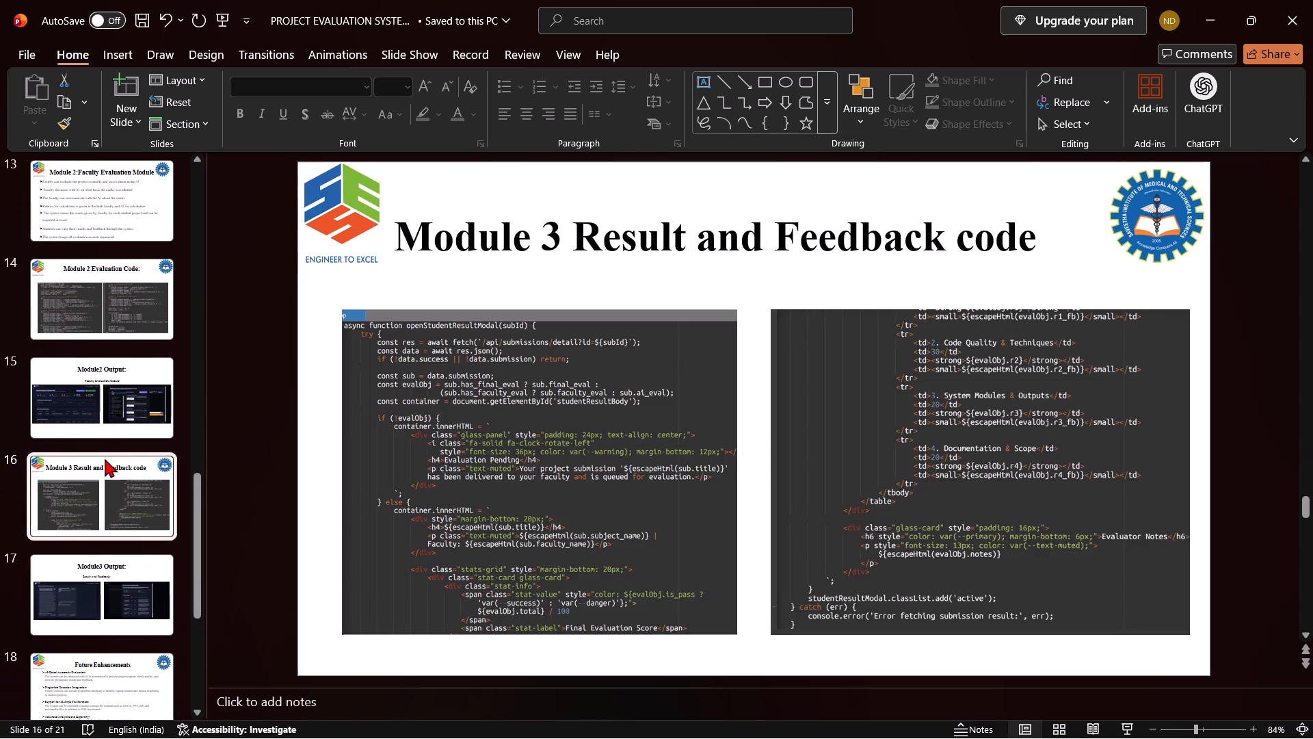
left_click(105, 458)
key("Delete")
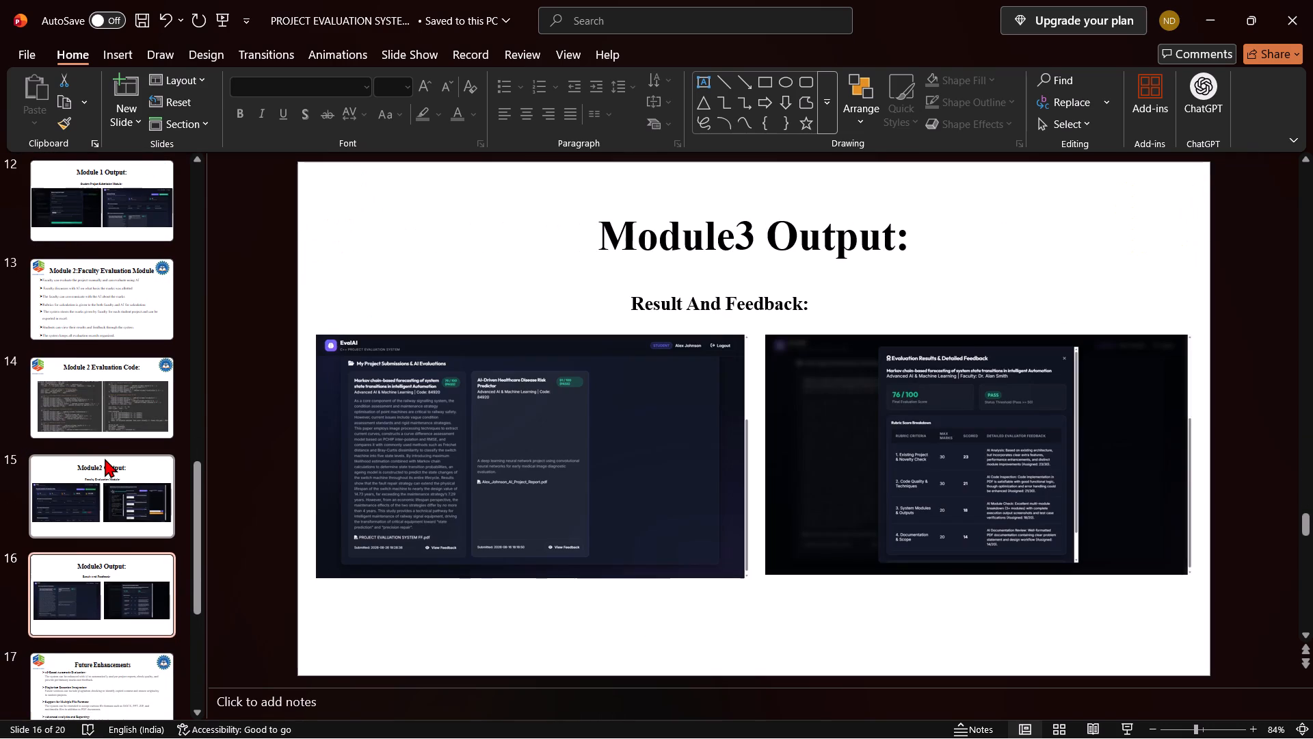
left_click(117, 603)
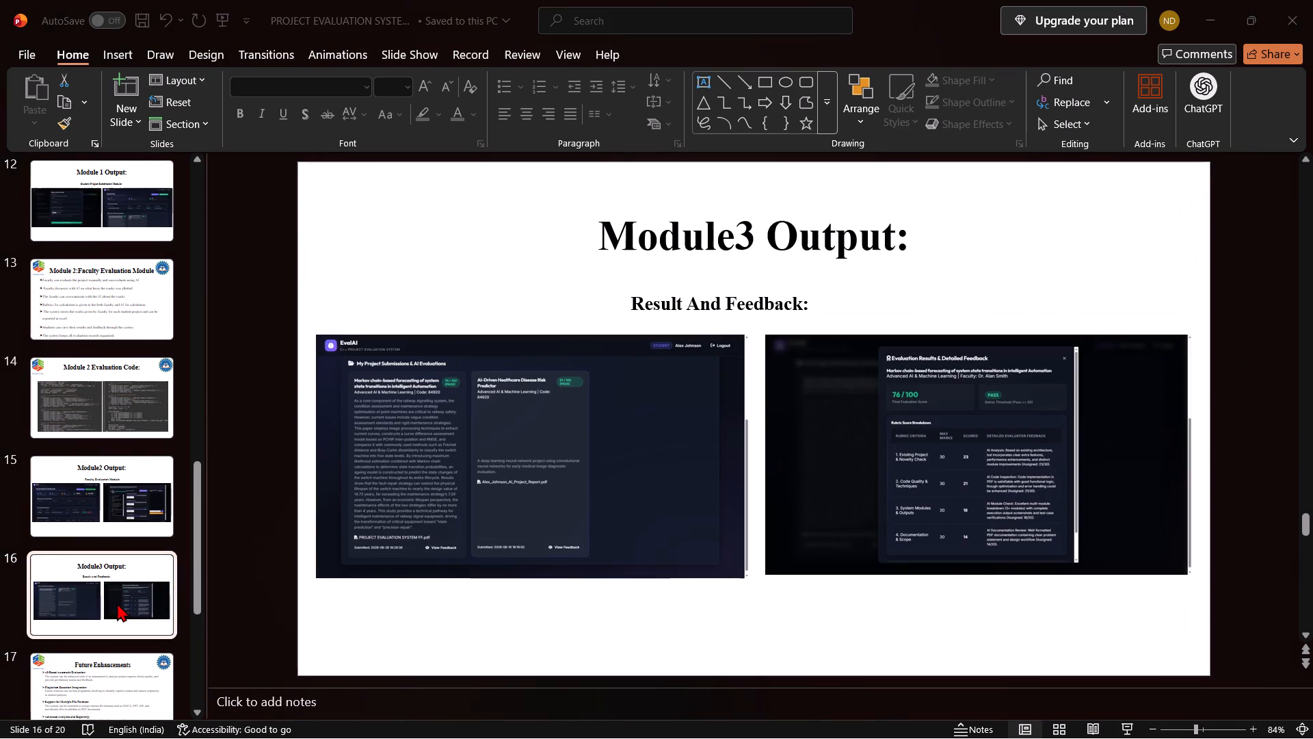
key("Delete")
key("Delete")
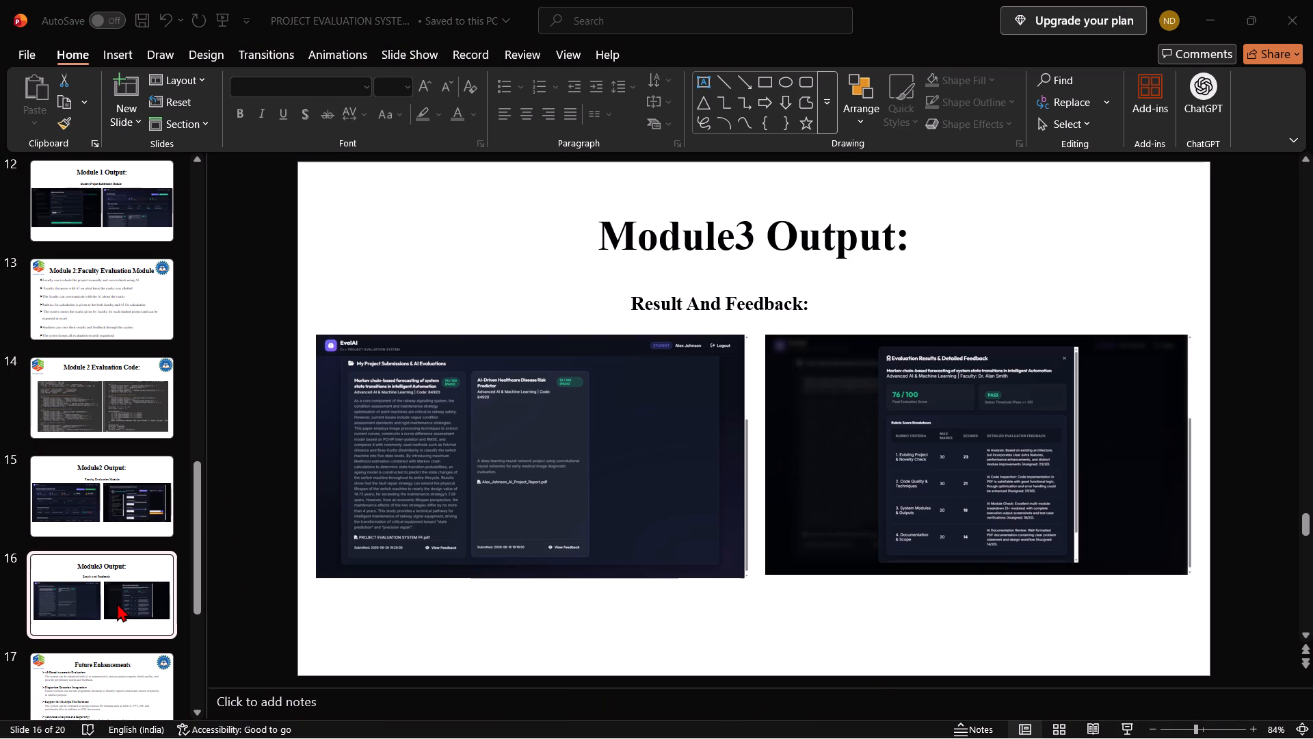
left_click(117, 603)
key("Delete")
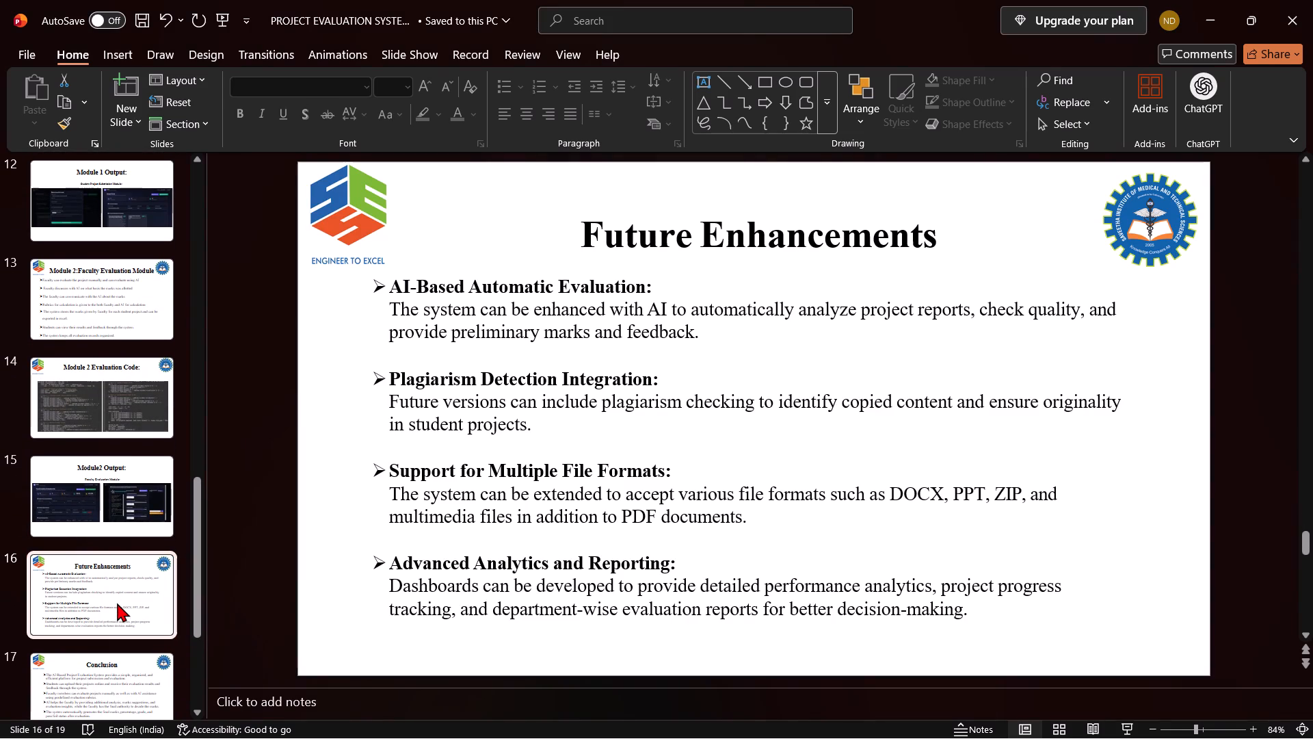
Look over the remaining slide thumbnails through the closing Thank You slide and back to the title slide.
scroll(117, 603, "up", 1)
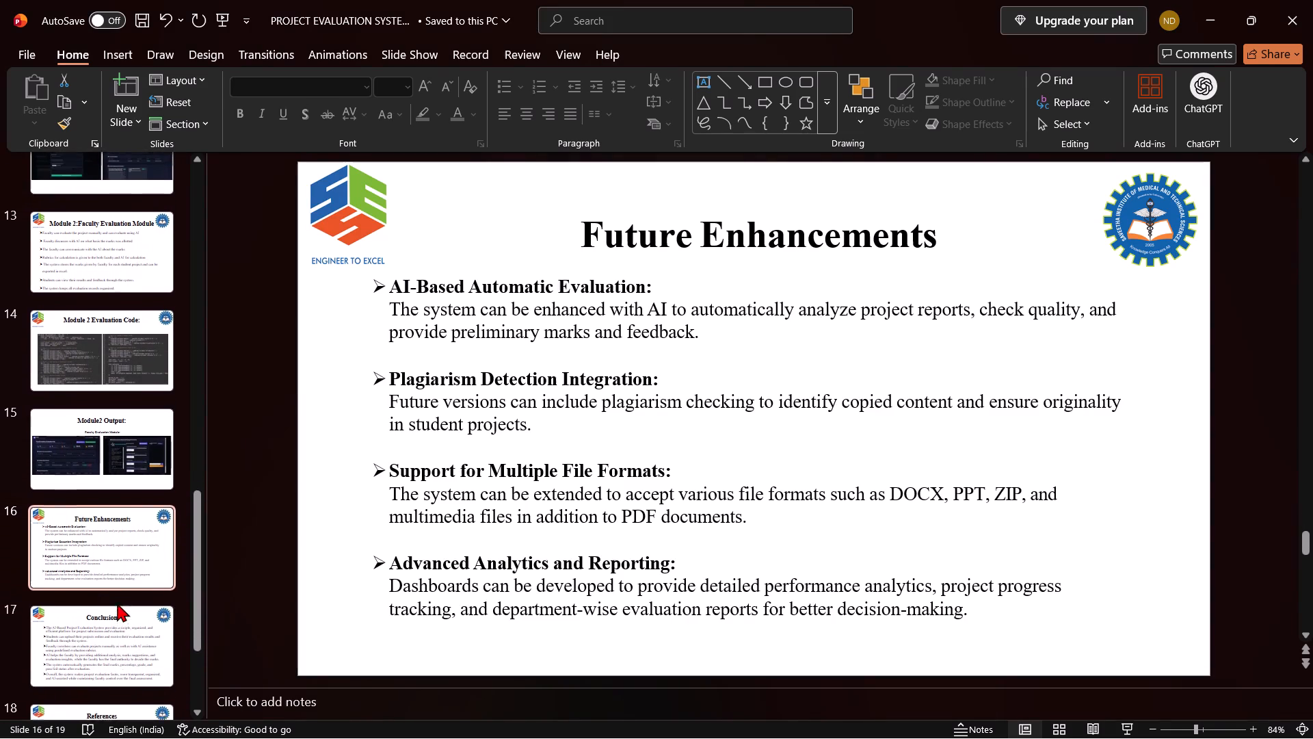
scroll(117, 603, "up", 1)
scroll(117, 603, "down", 2)
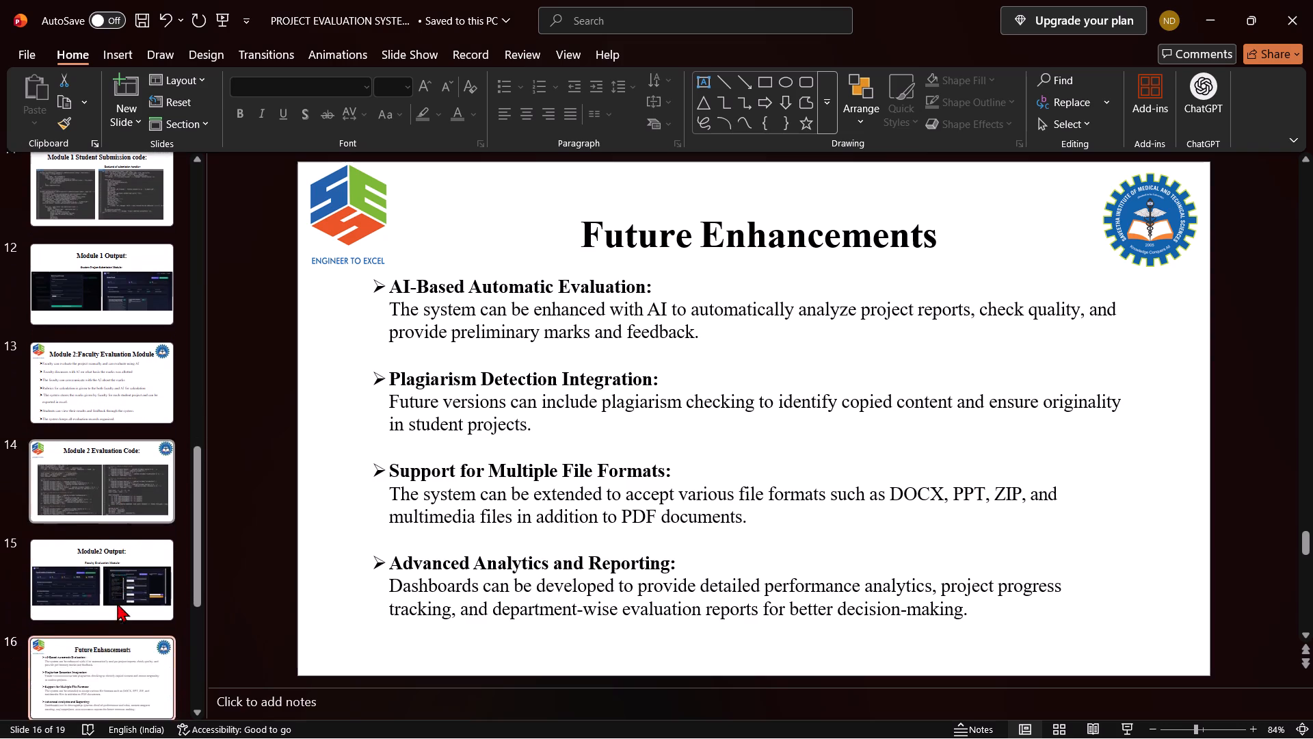
scroll(117, 603, "down", 2)
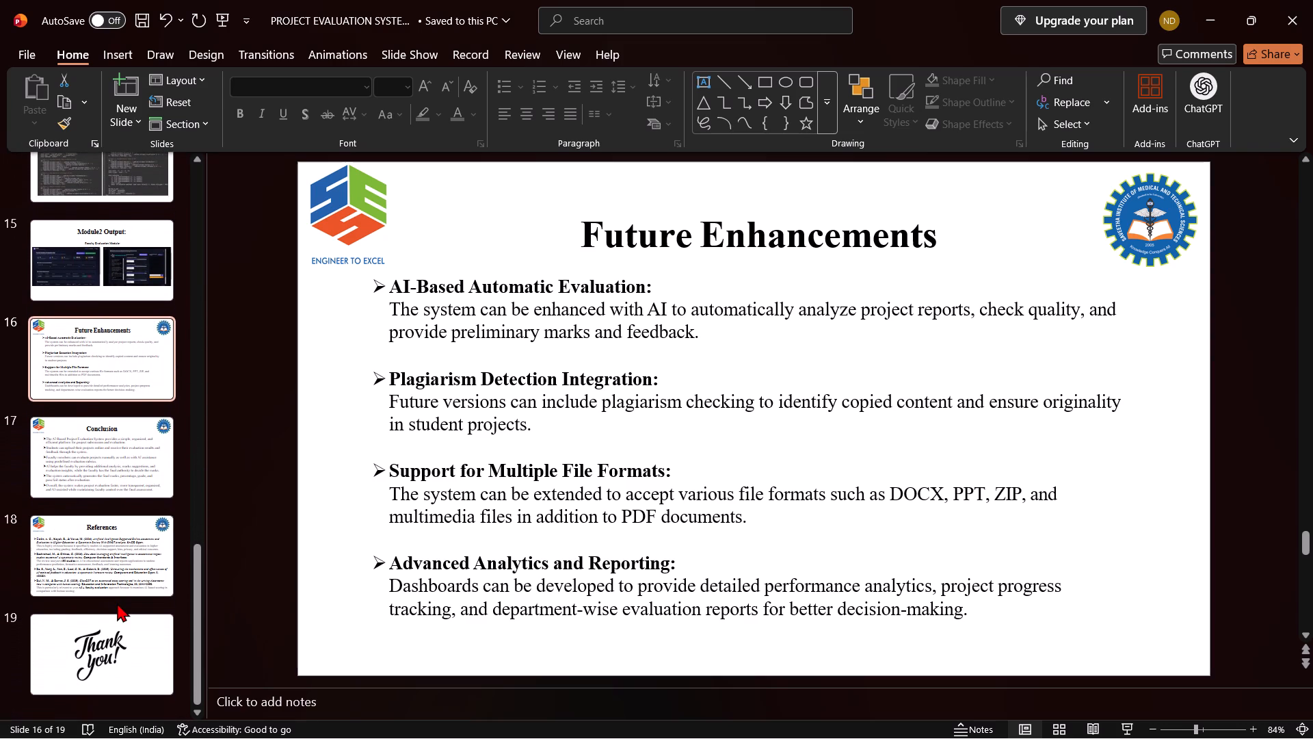
scroll(117, 603, "up", 10)
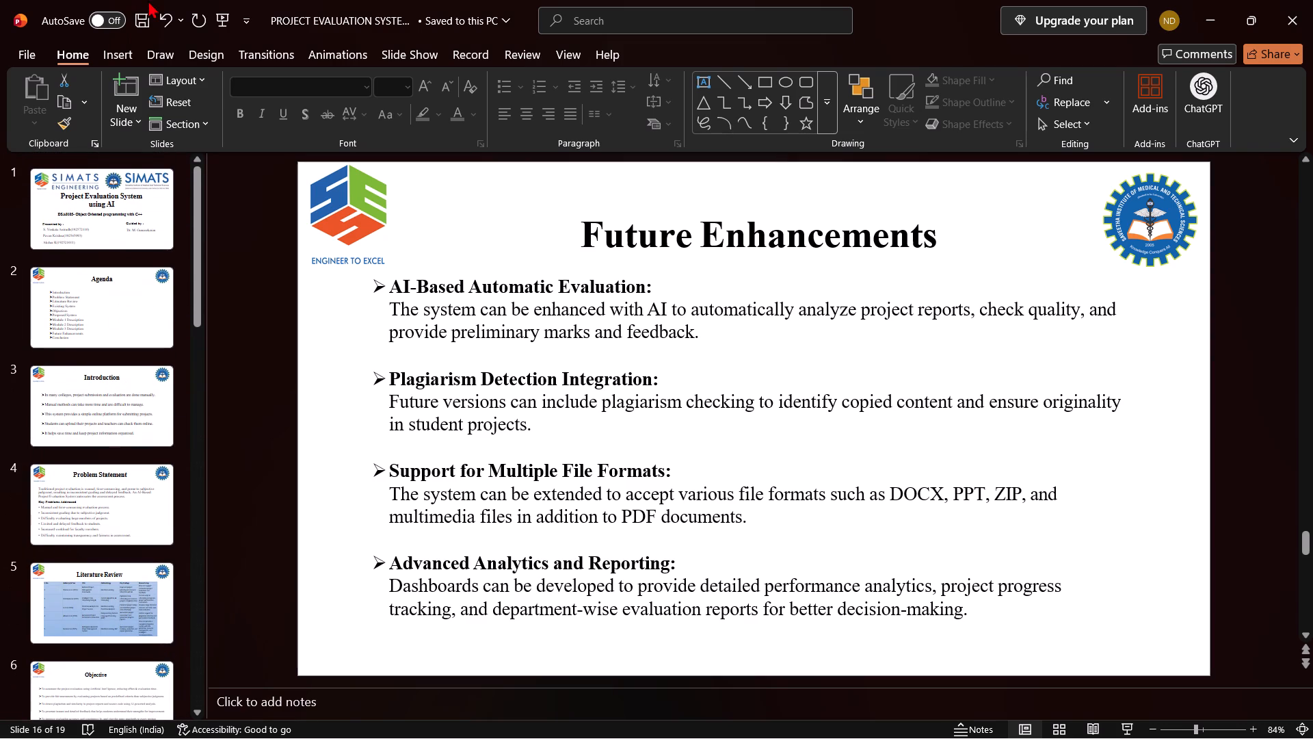
Play the slide show from the beginning and review the slides from the title and Agenda through Literature Review and Objective to Proposed System.
left_click(116, 53)
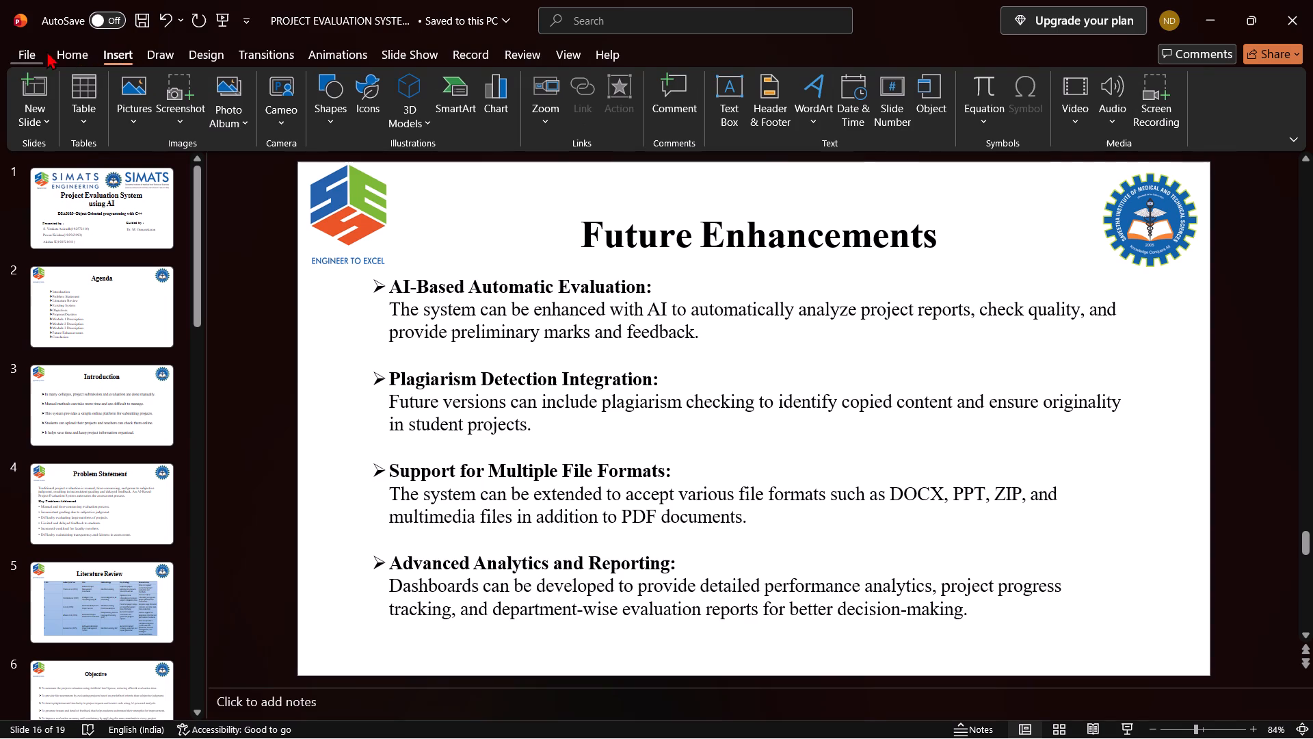
left_click(72, 49)
left_click(231, 14)
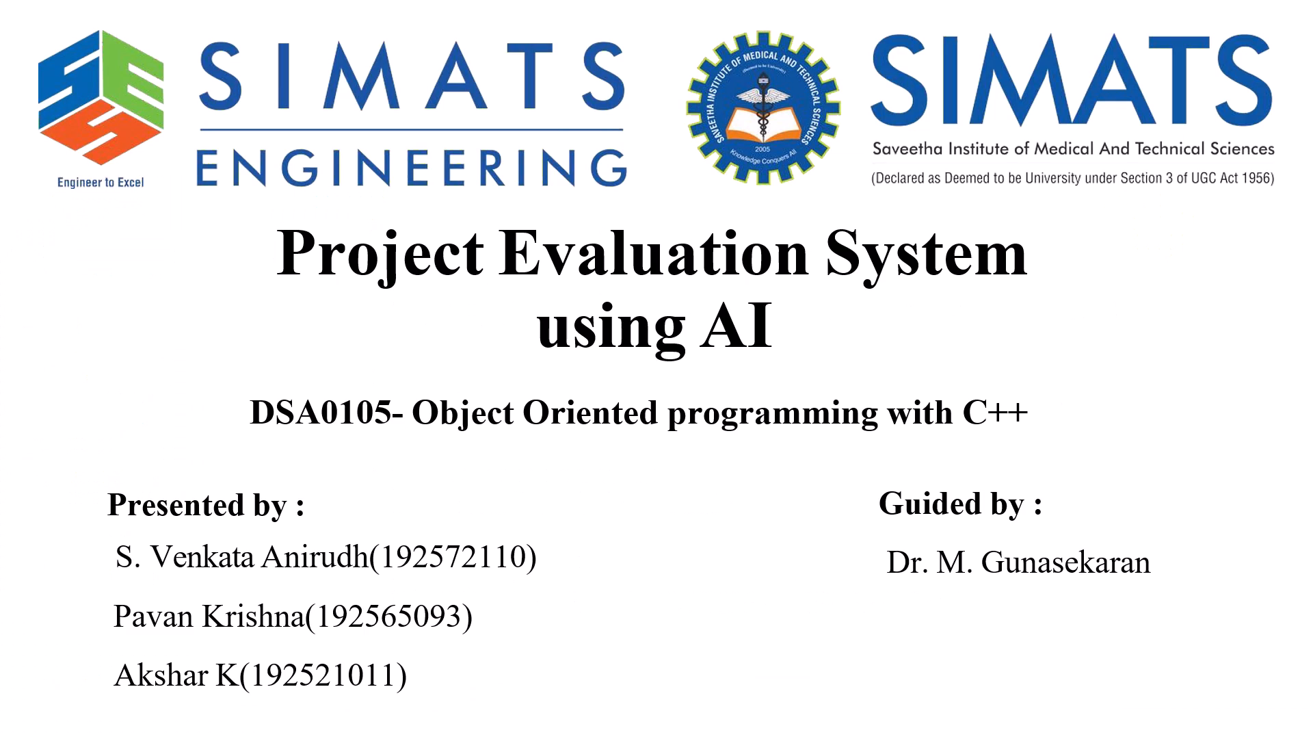
key("Right")
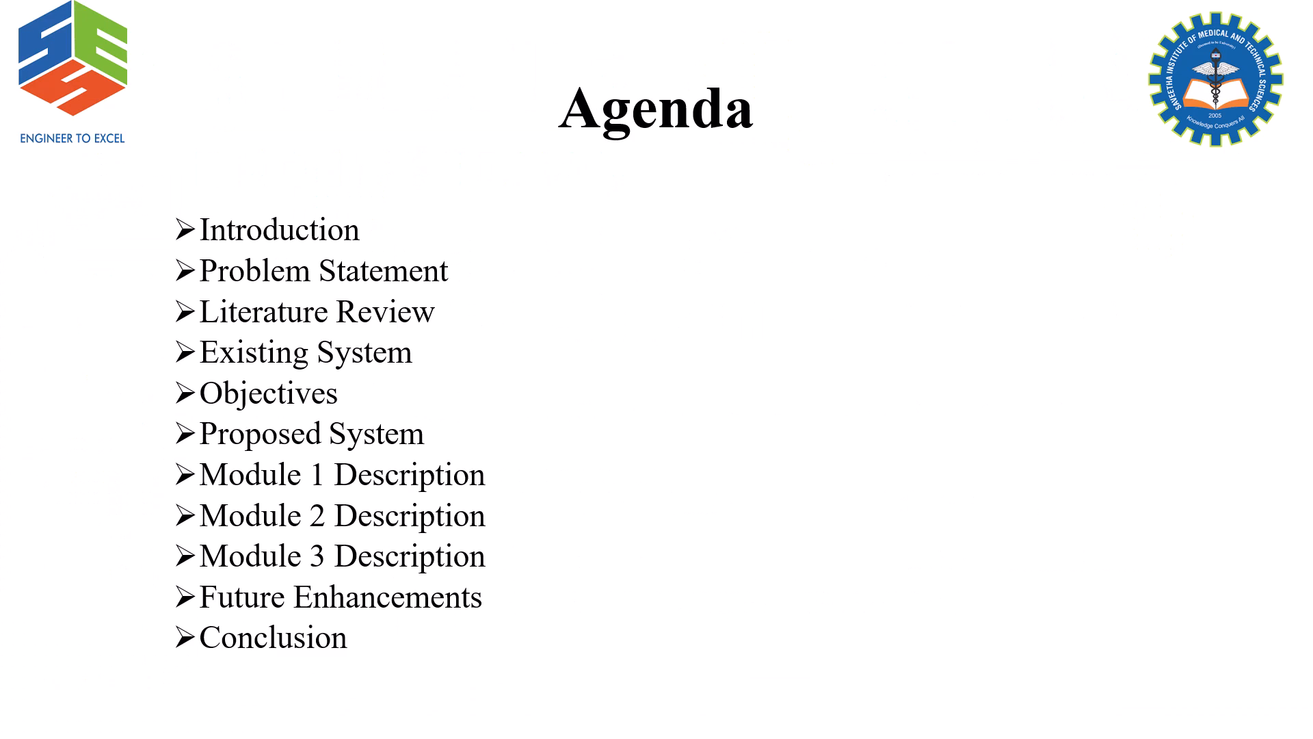
key("Right")
key("Left")
key("Left")
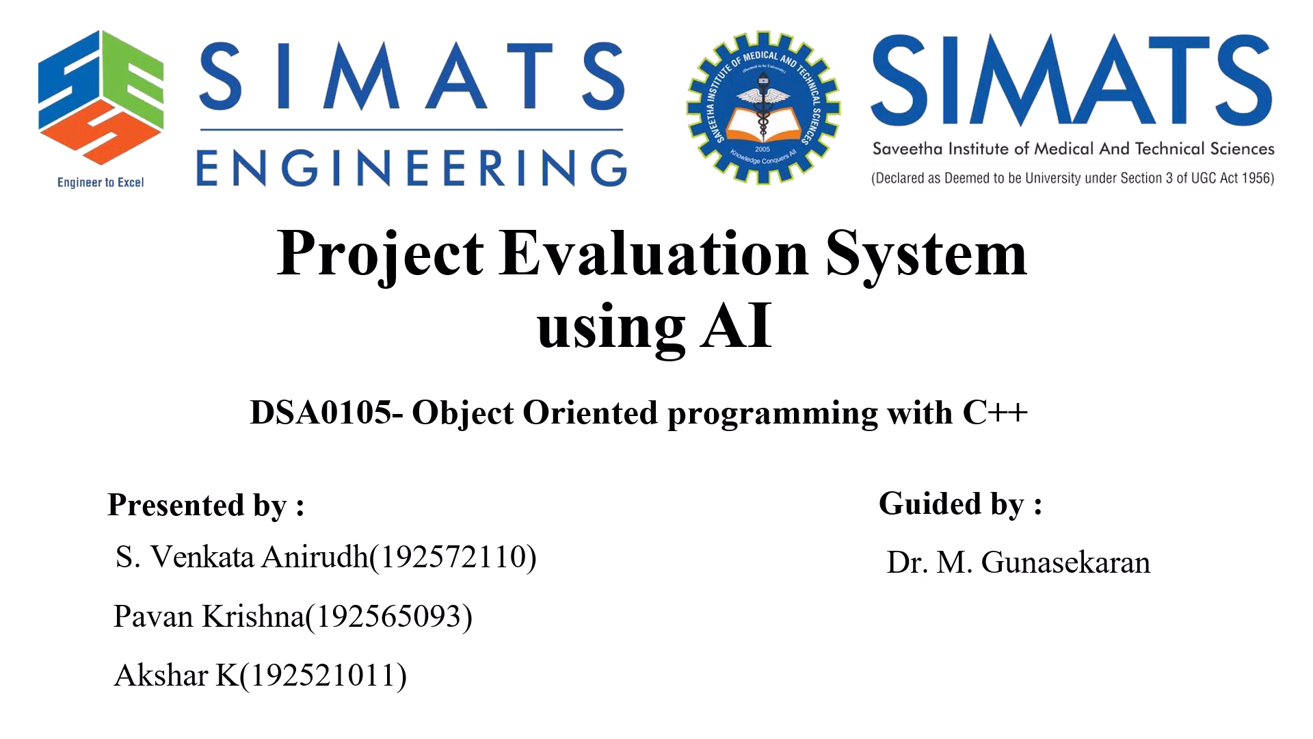
key("Right")
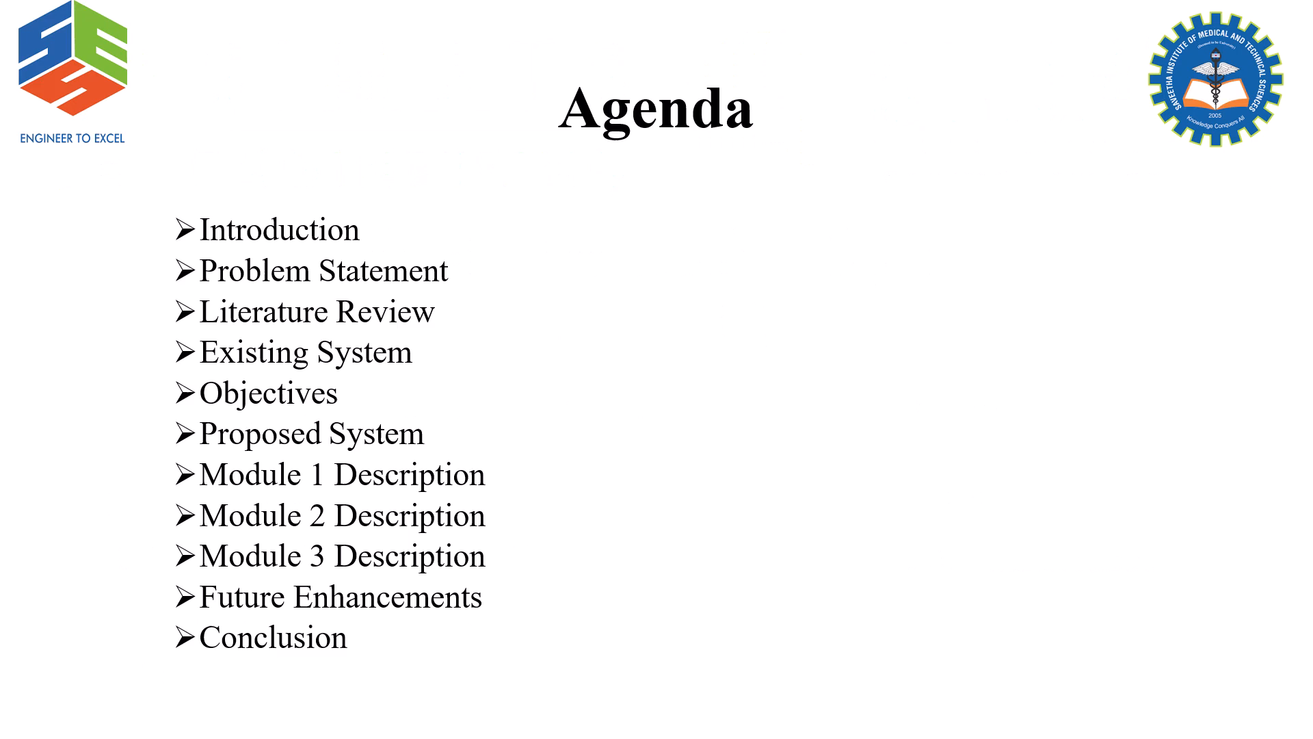
key("Right")
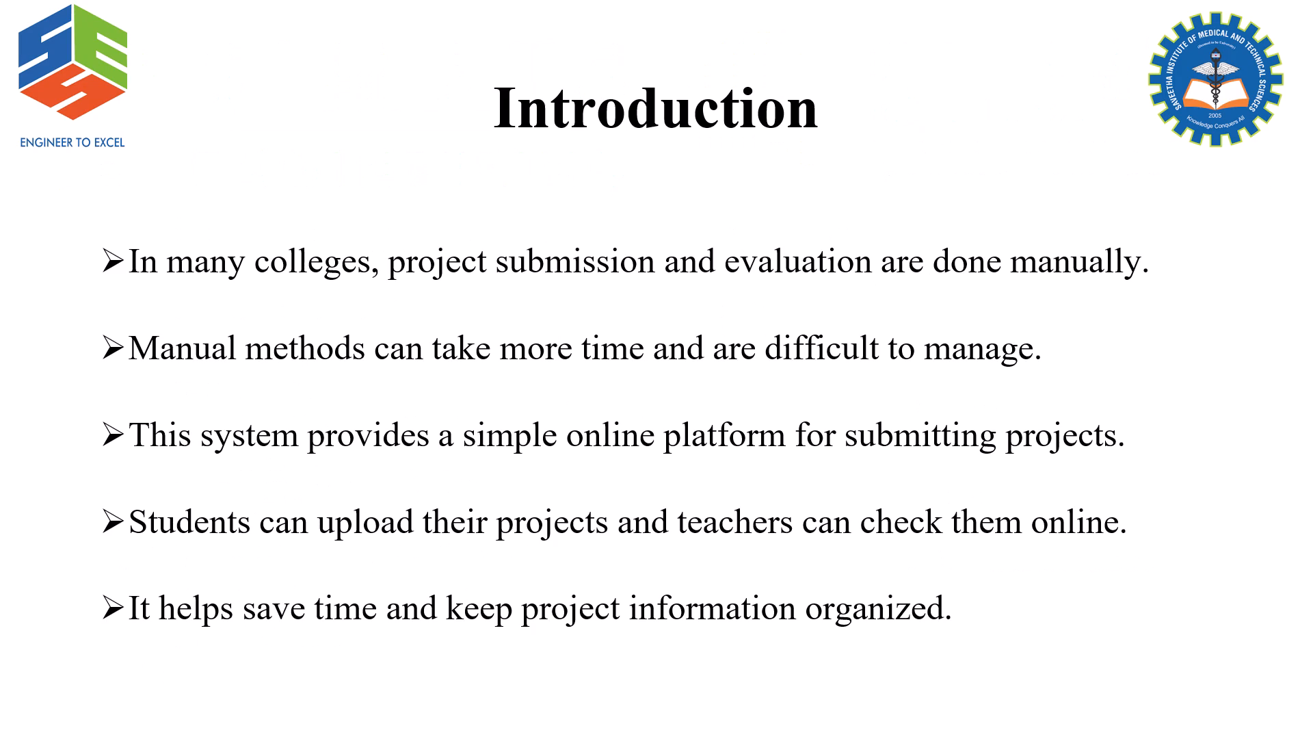
key("Right")
key("Right")
key("Right")
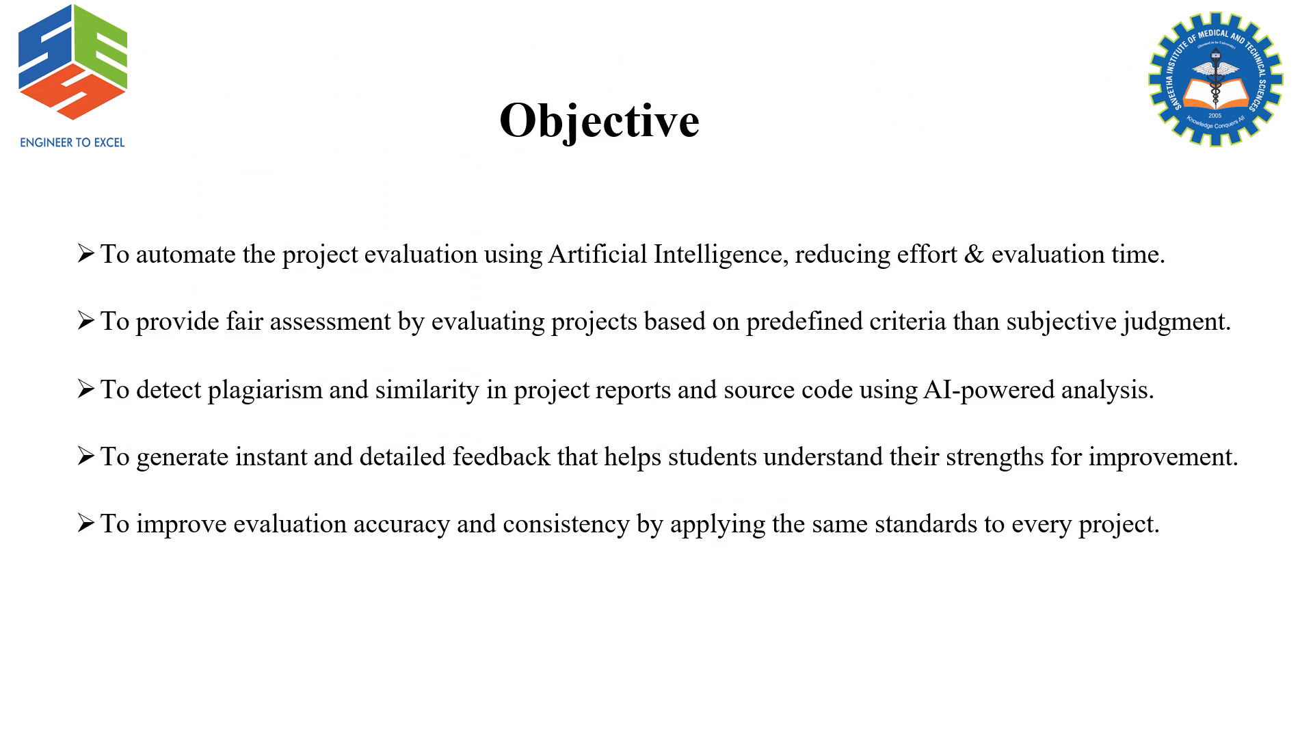
key("Right")
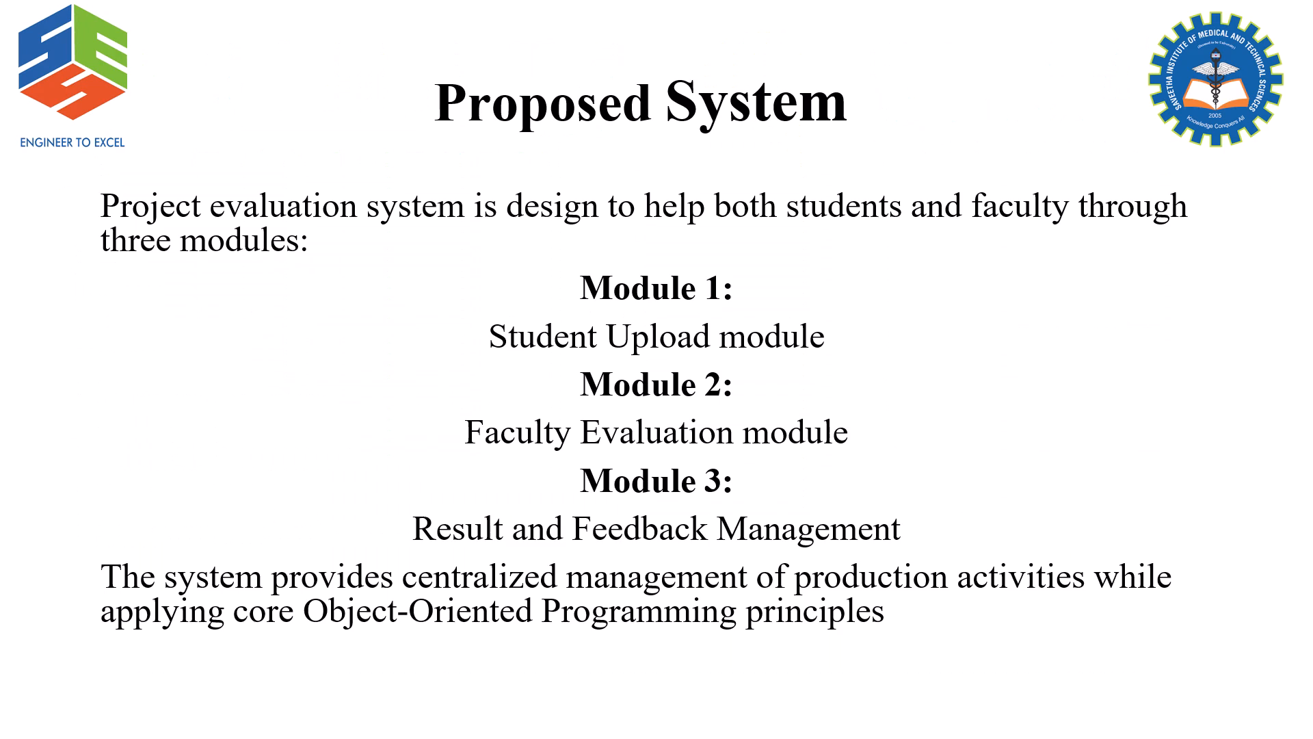
key("Left")
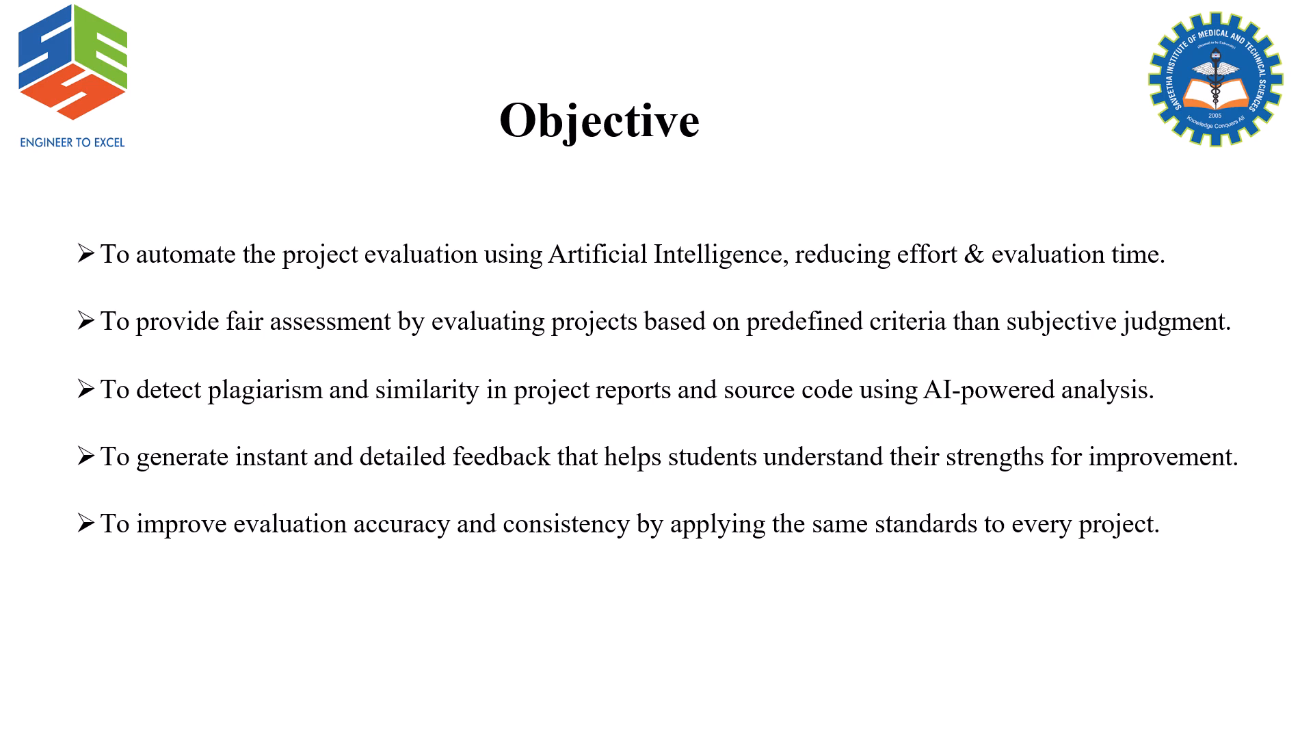
key("Left")
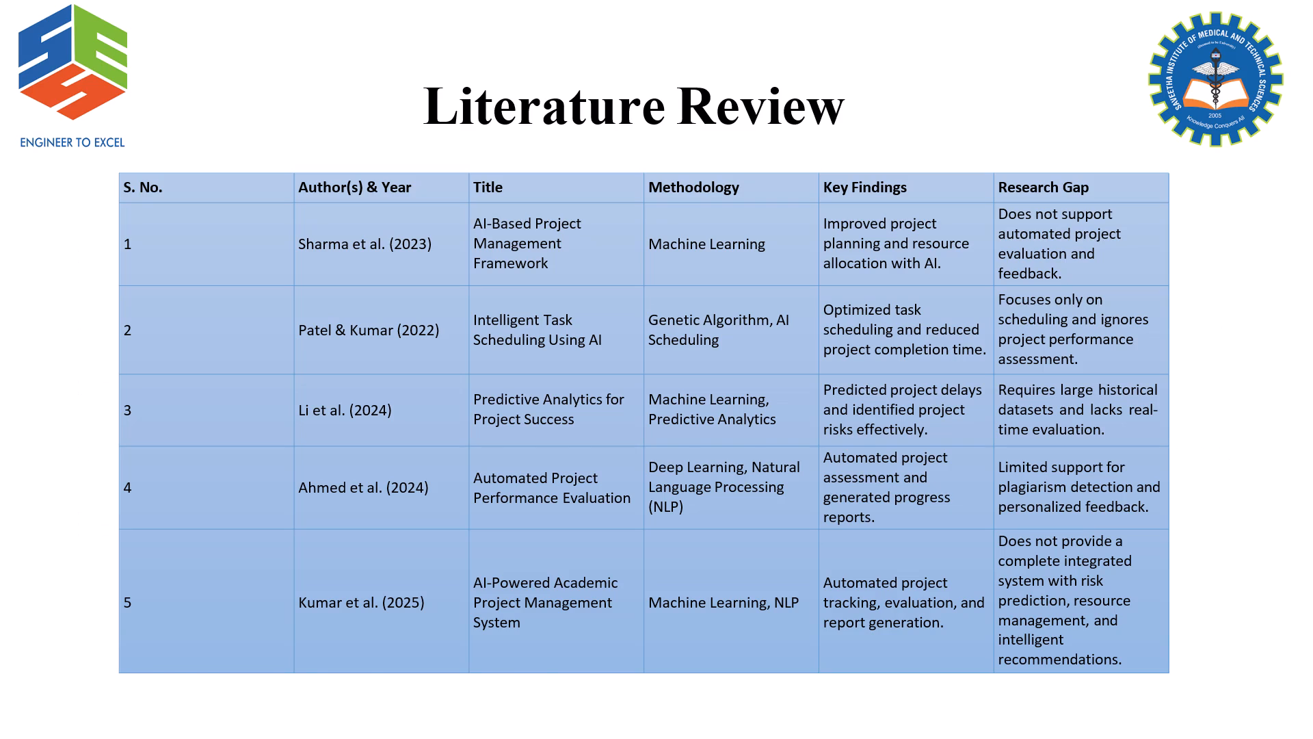
key("Right")
key("Right")
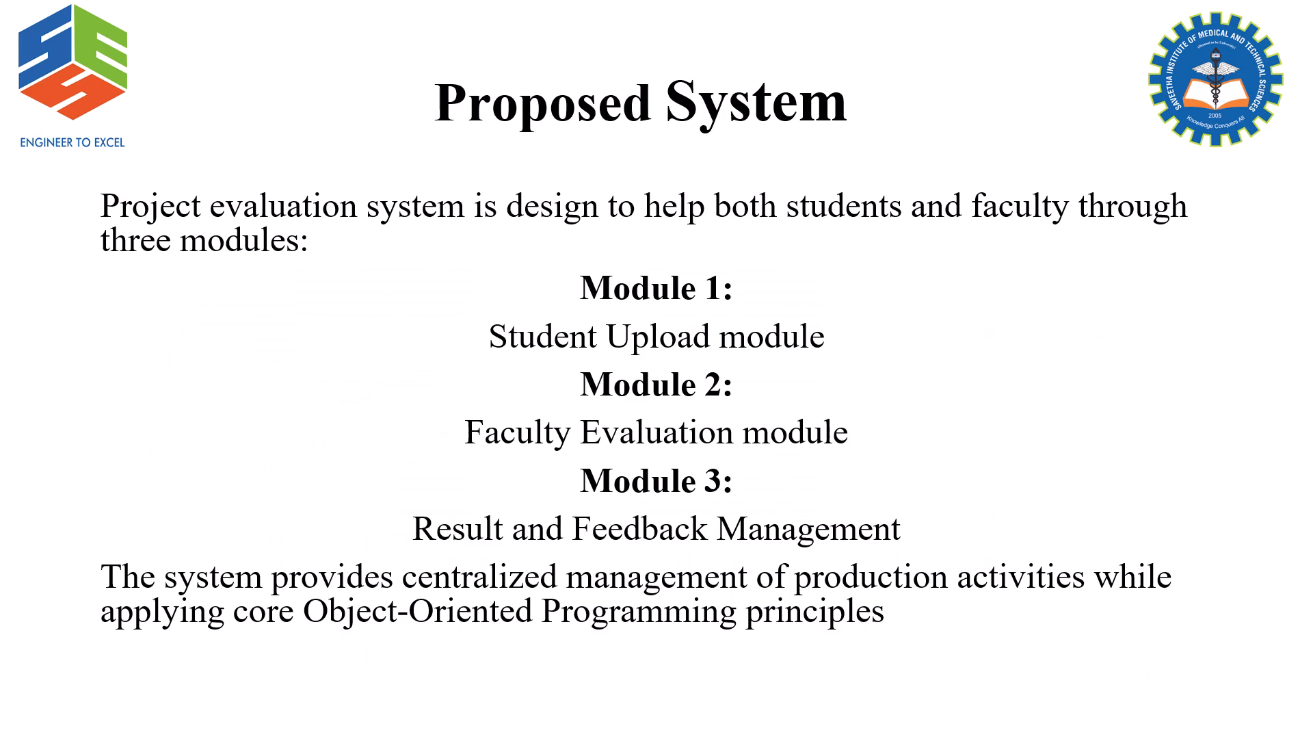
Continue the slide show through System Architecture, Rubric for Marks Calculation and the Module 1 description and code slides to Module 1 Output.
key("Right")
key("Right")
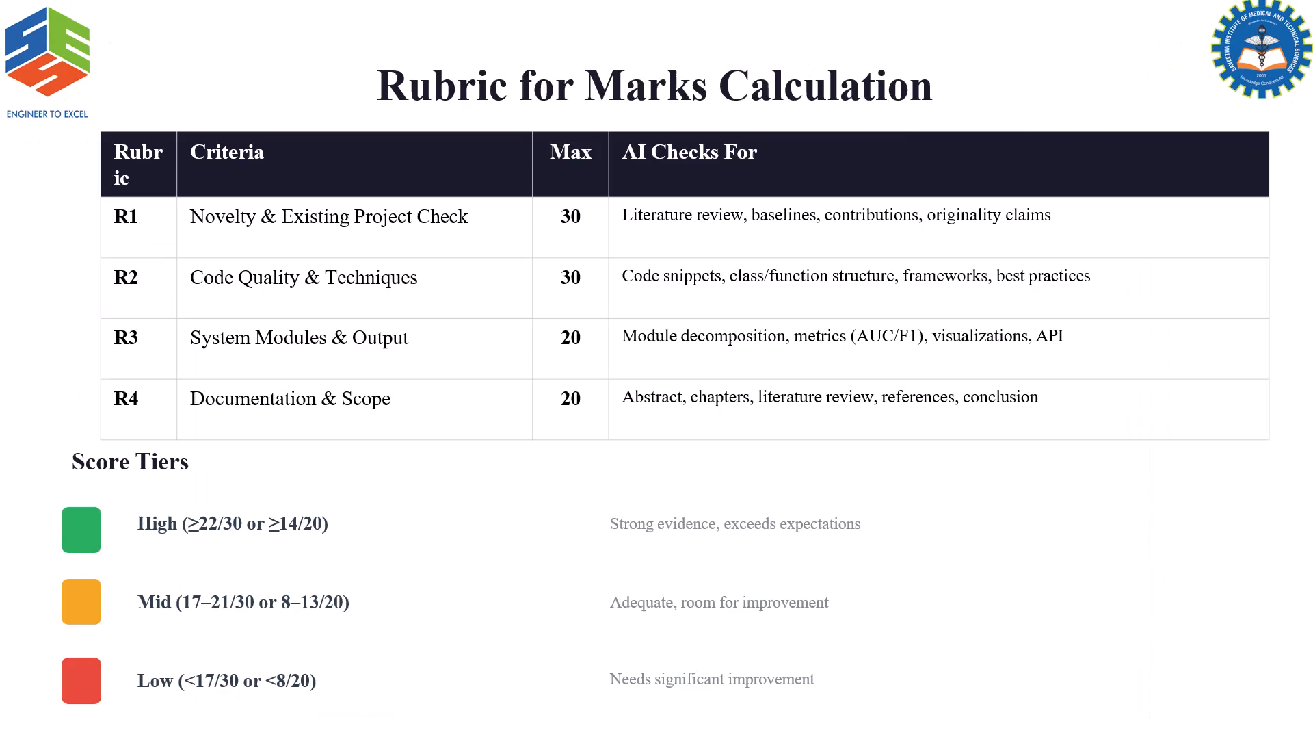
key("Down")
key("Left")
key("Left")
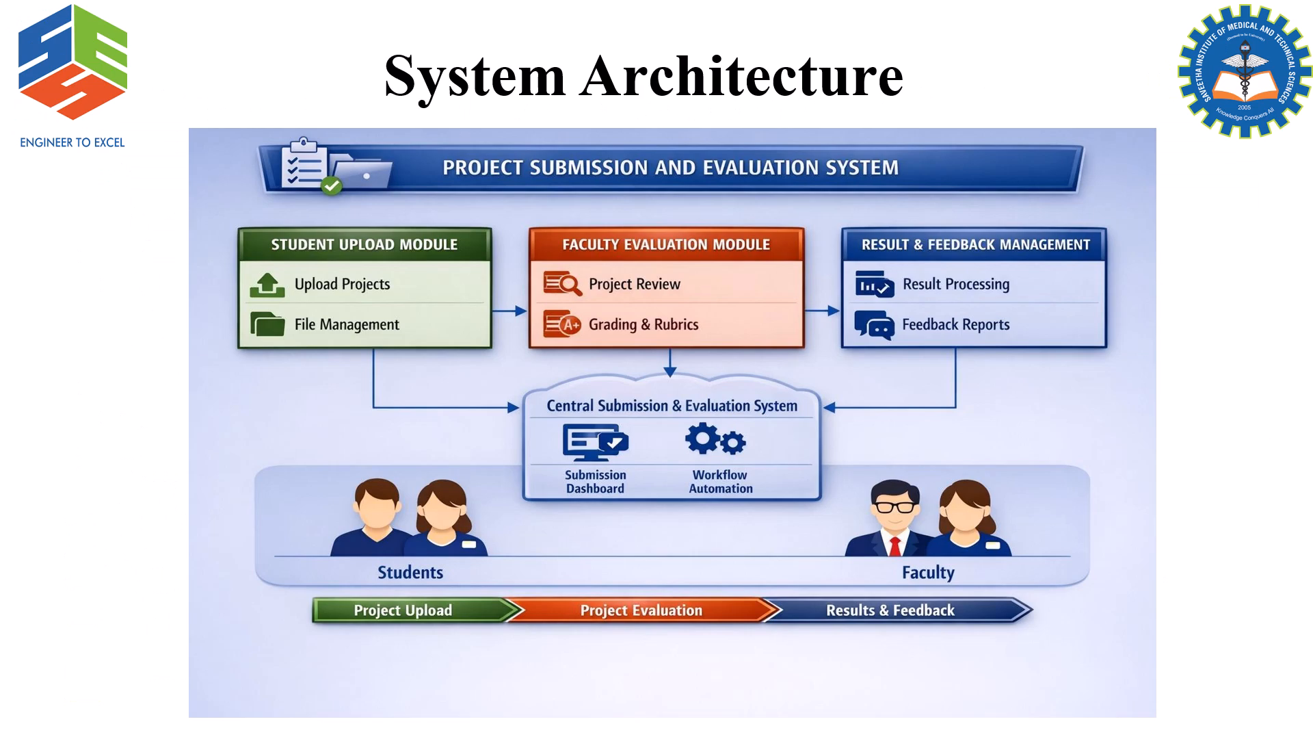
key("Right")
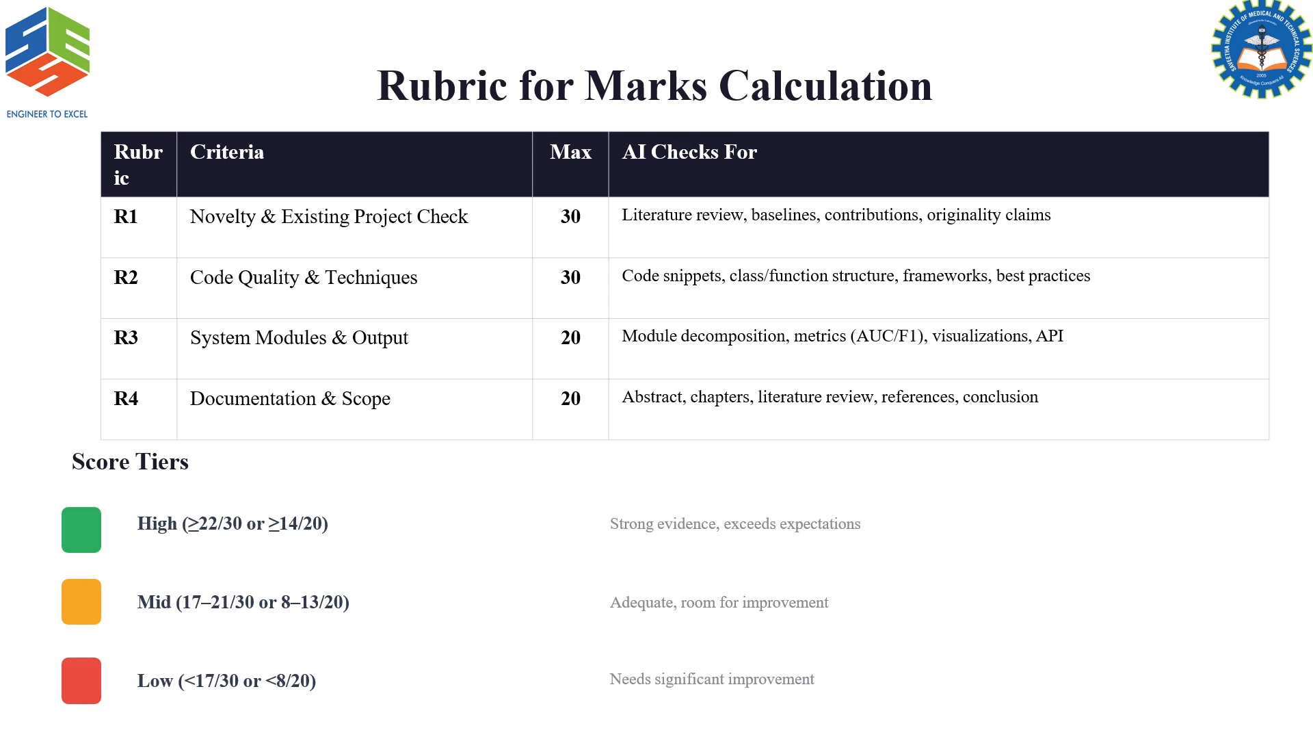
key("Right")
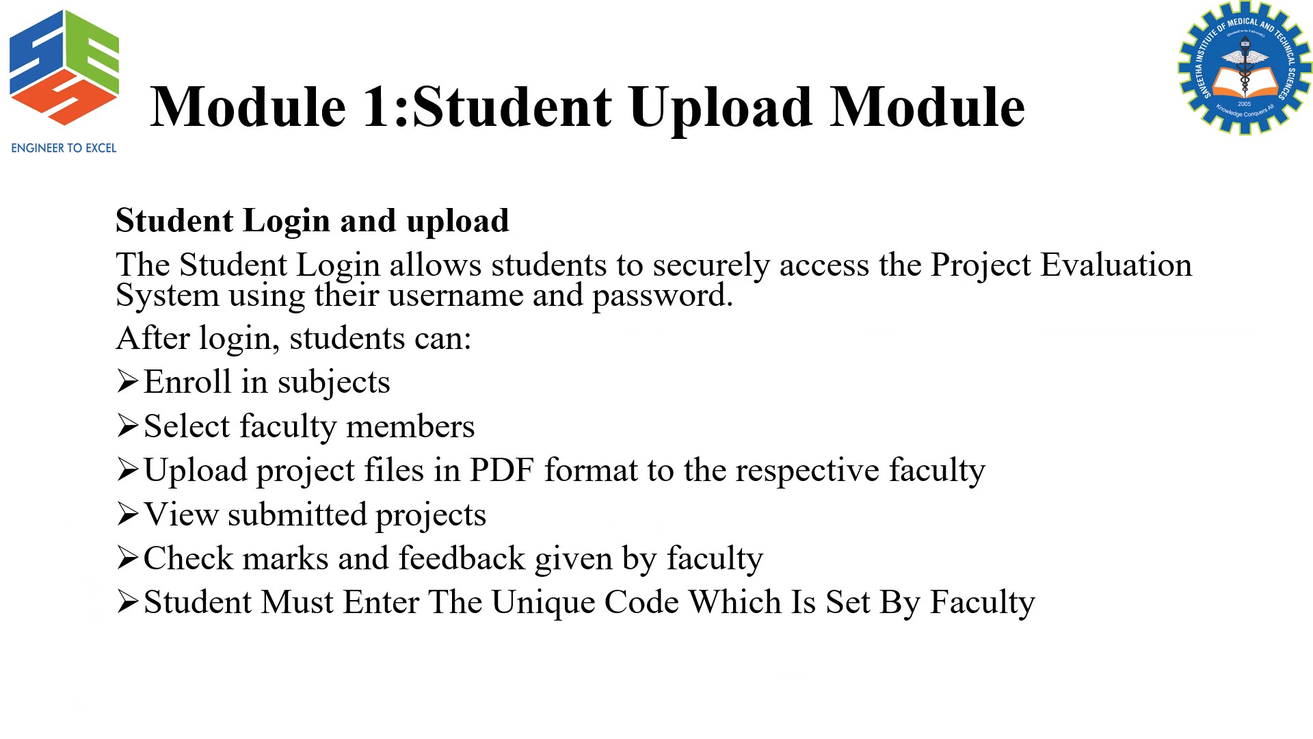
key("Right")
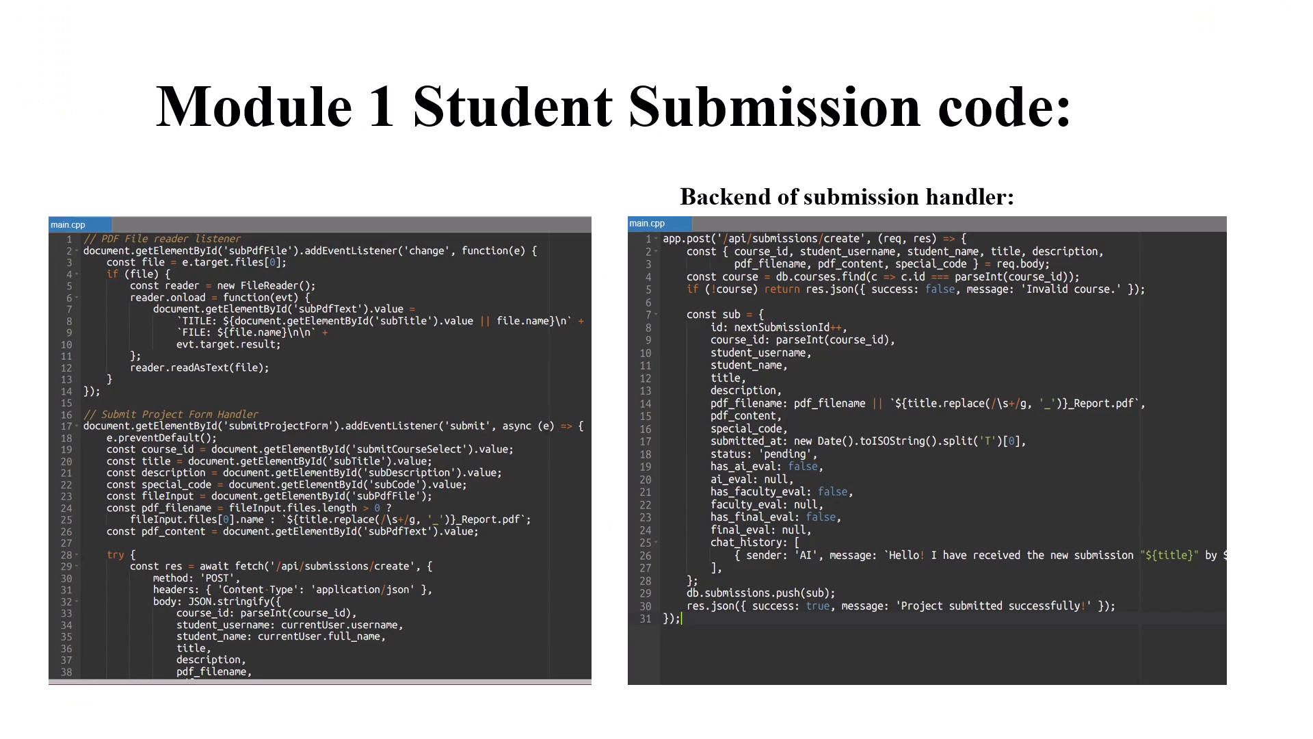
key("Right")
key("Right")
key("Left")
key("Left")
key("Left")
key("Right")
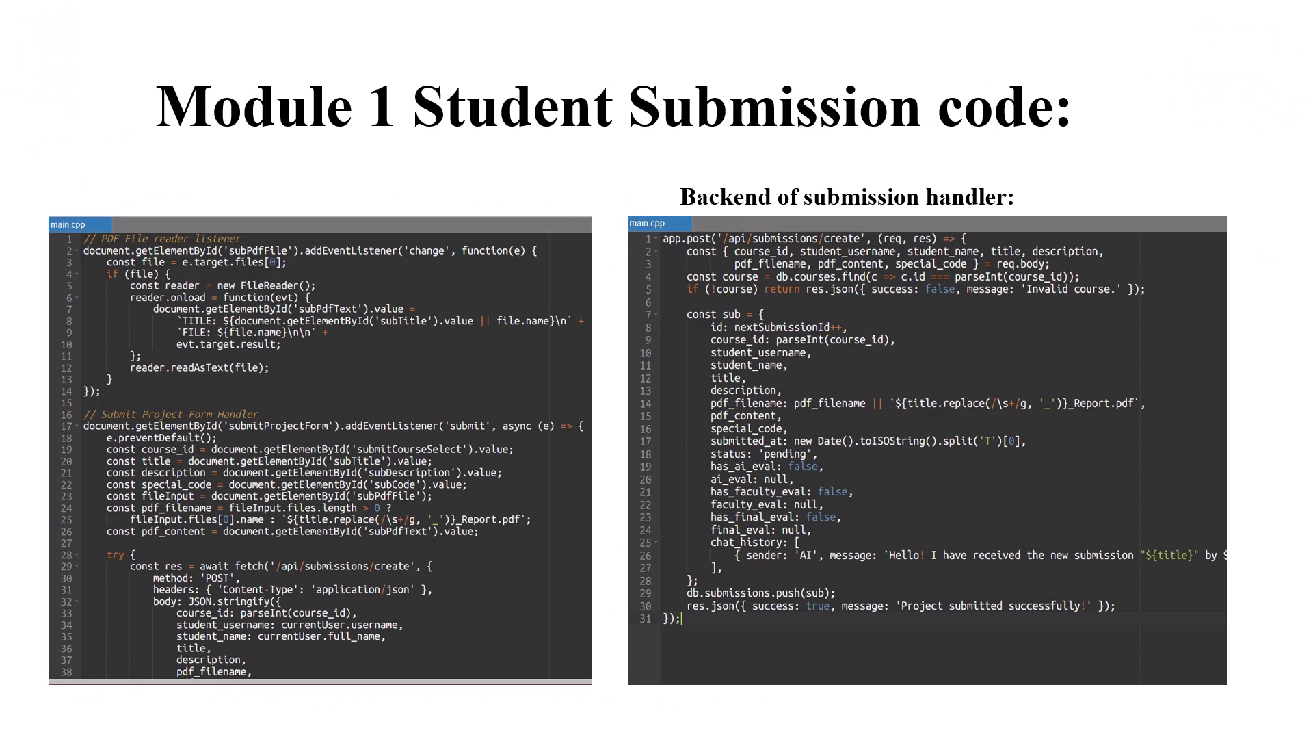
key("Right")
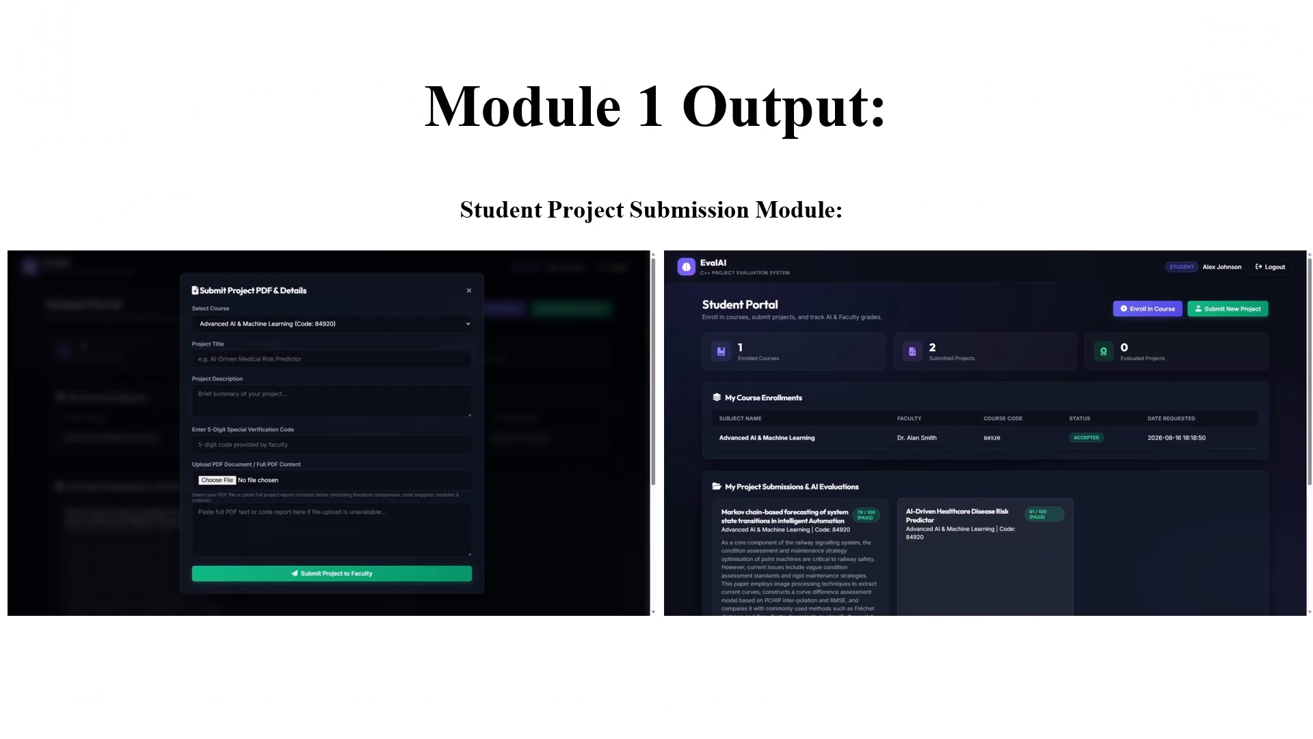
View the Module 2, Future Enhancements, Conclusion, References and Thank You slides, and end the slide show.
key("Right")
key("Right")
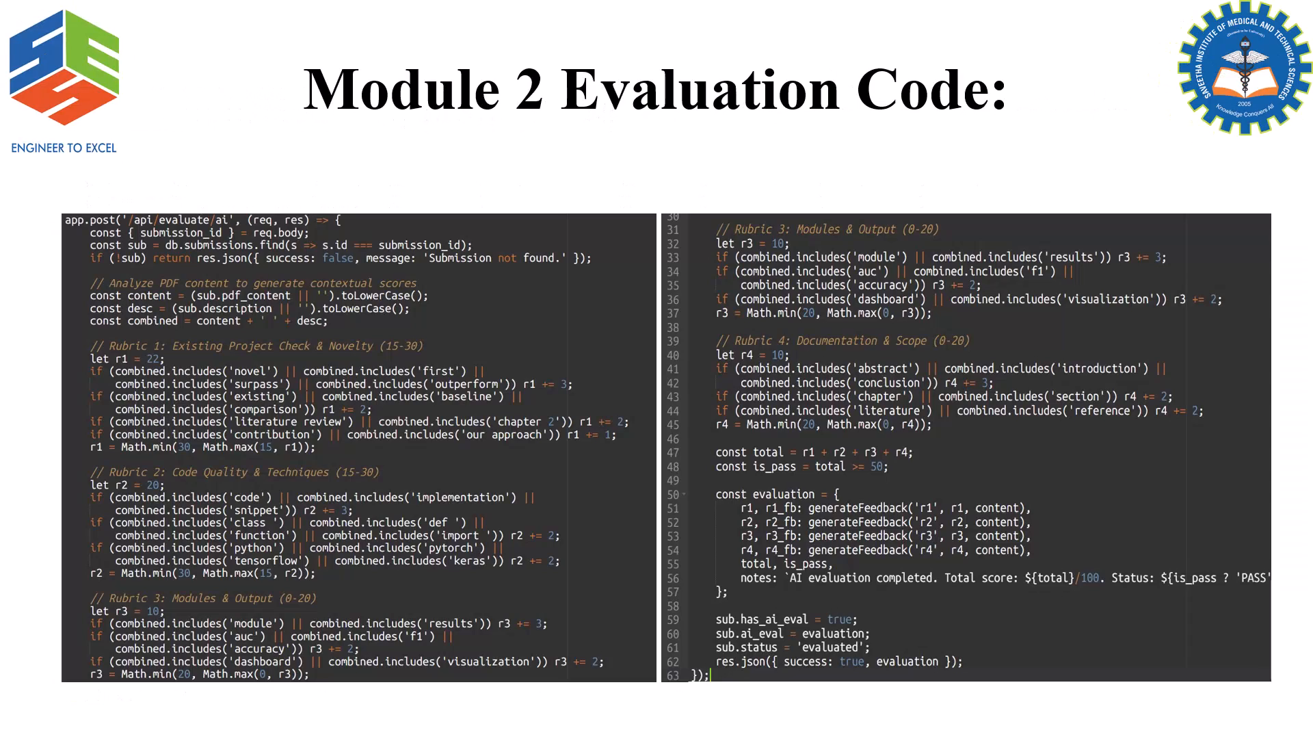
key("Right")
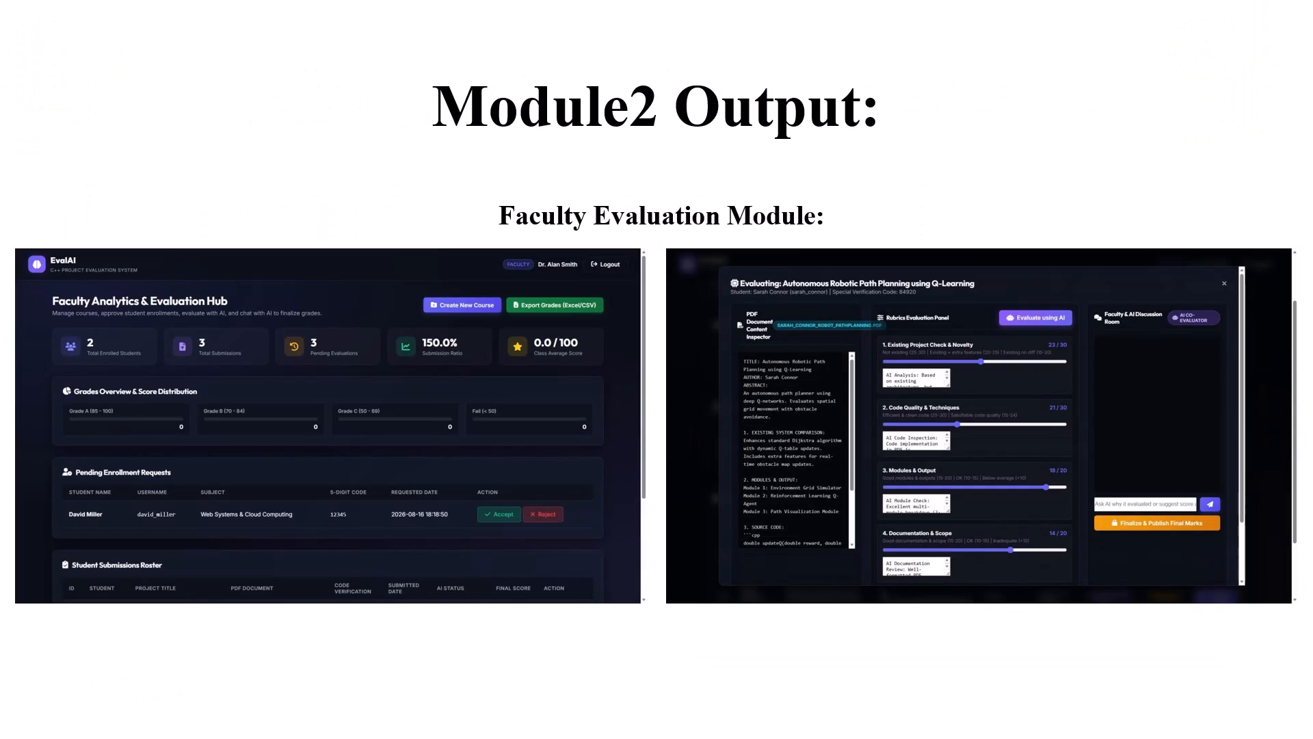
key("Right")
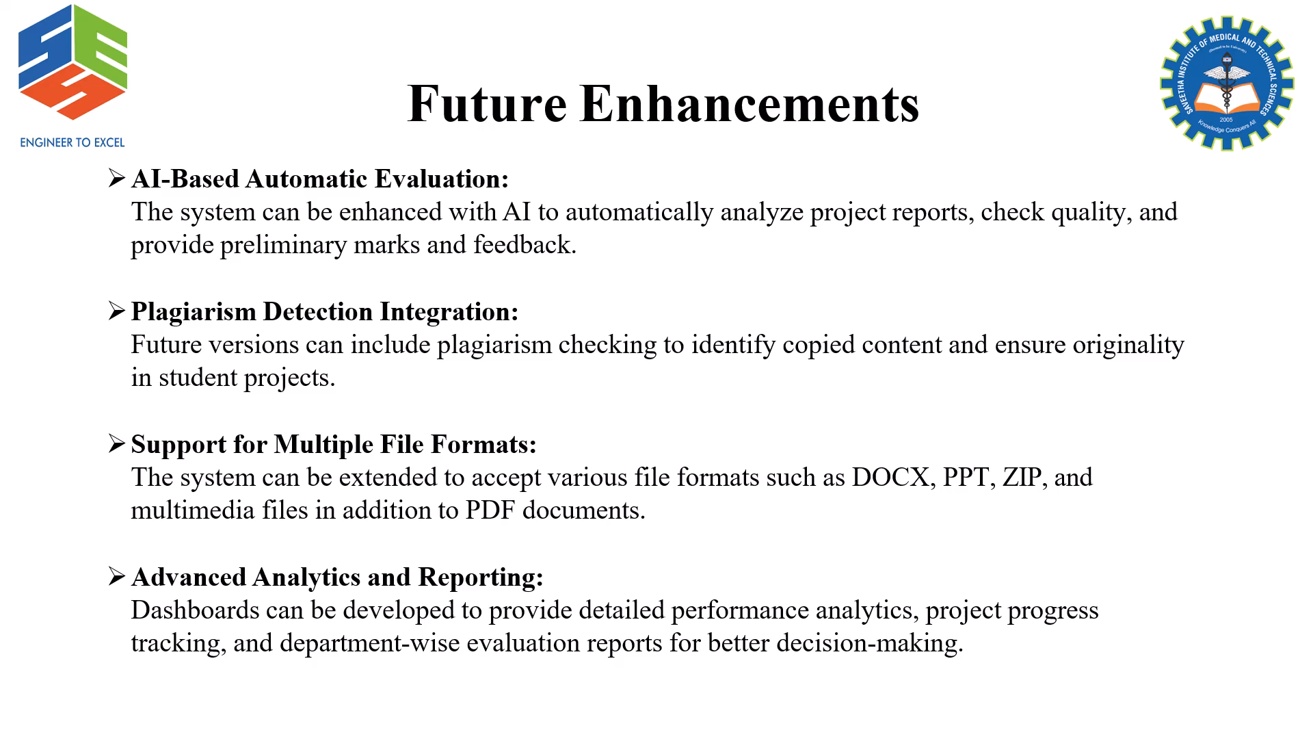
key("Right")
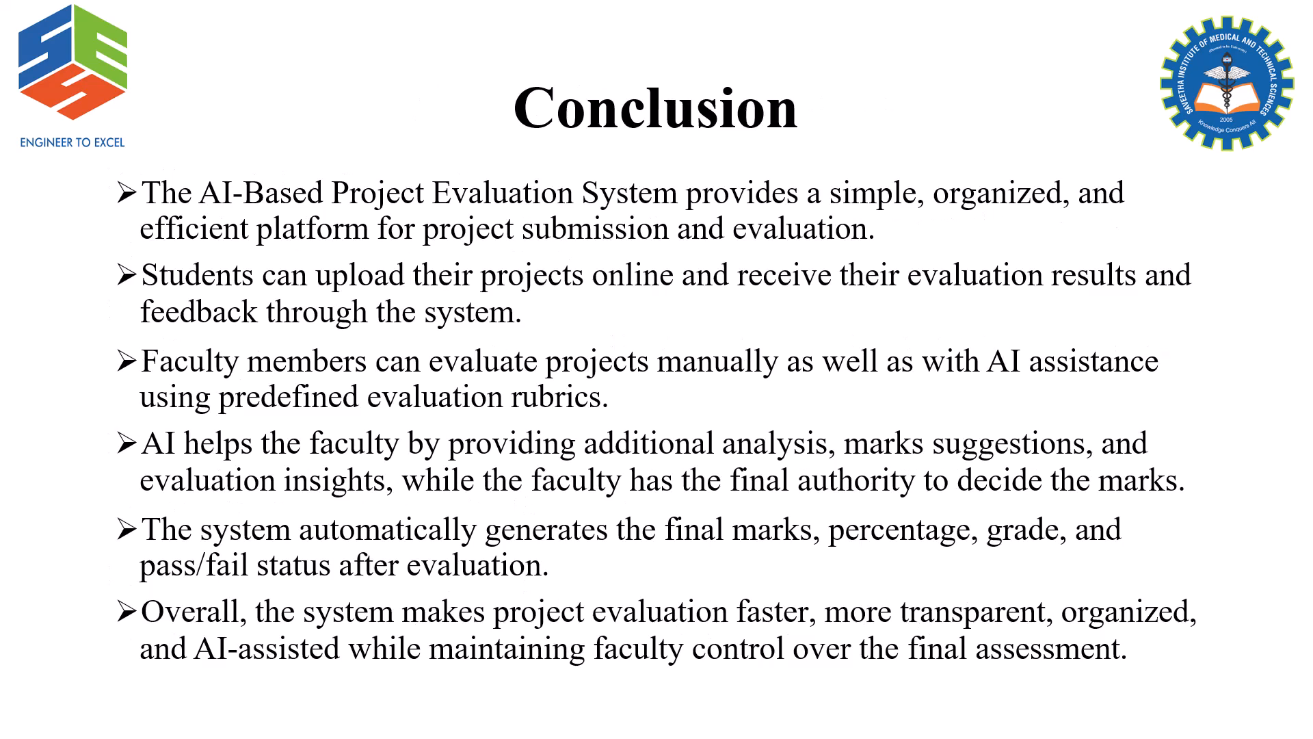
key("Right")
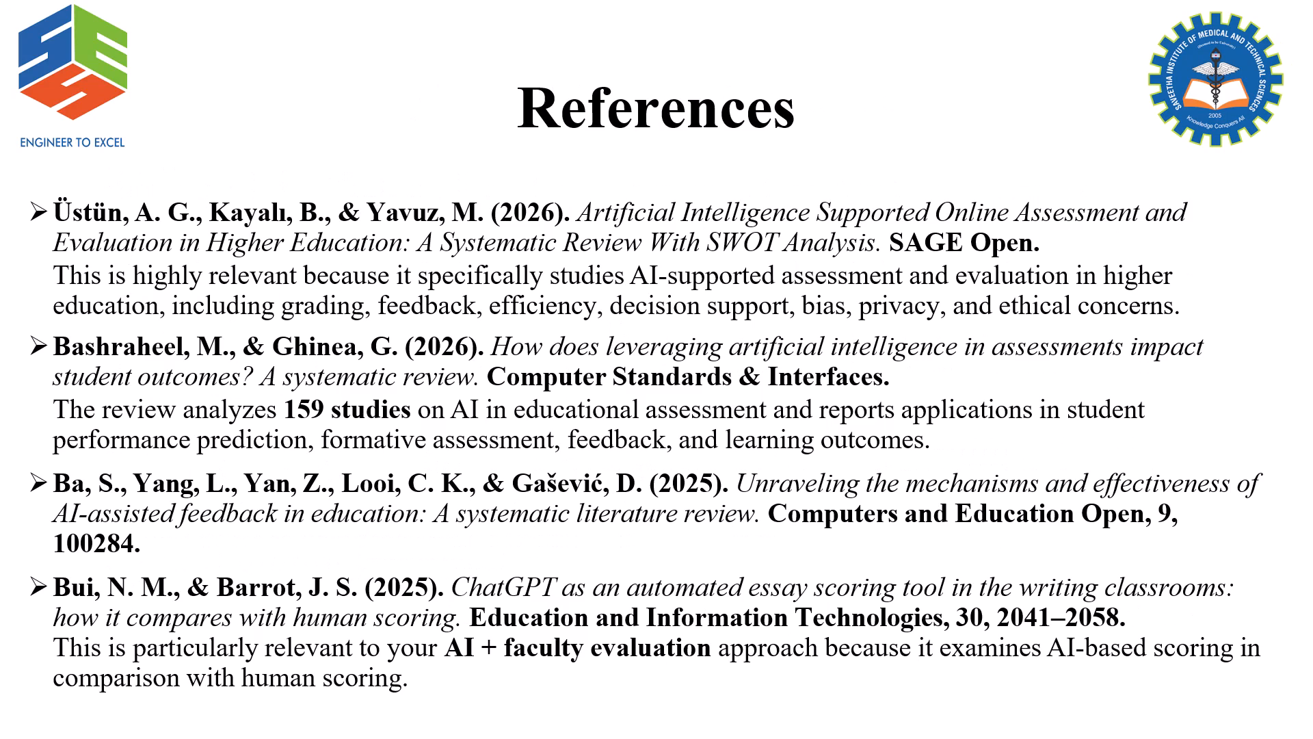
key("Right")
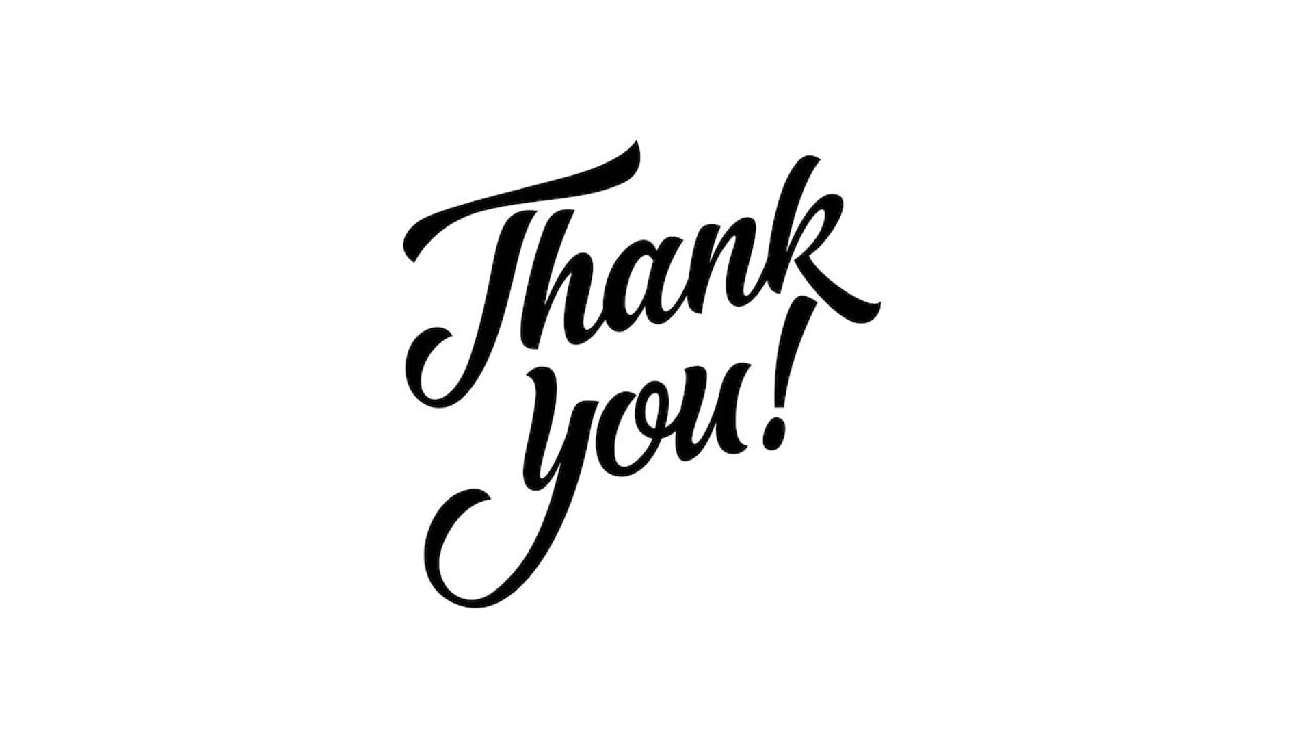
key("Right")
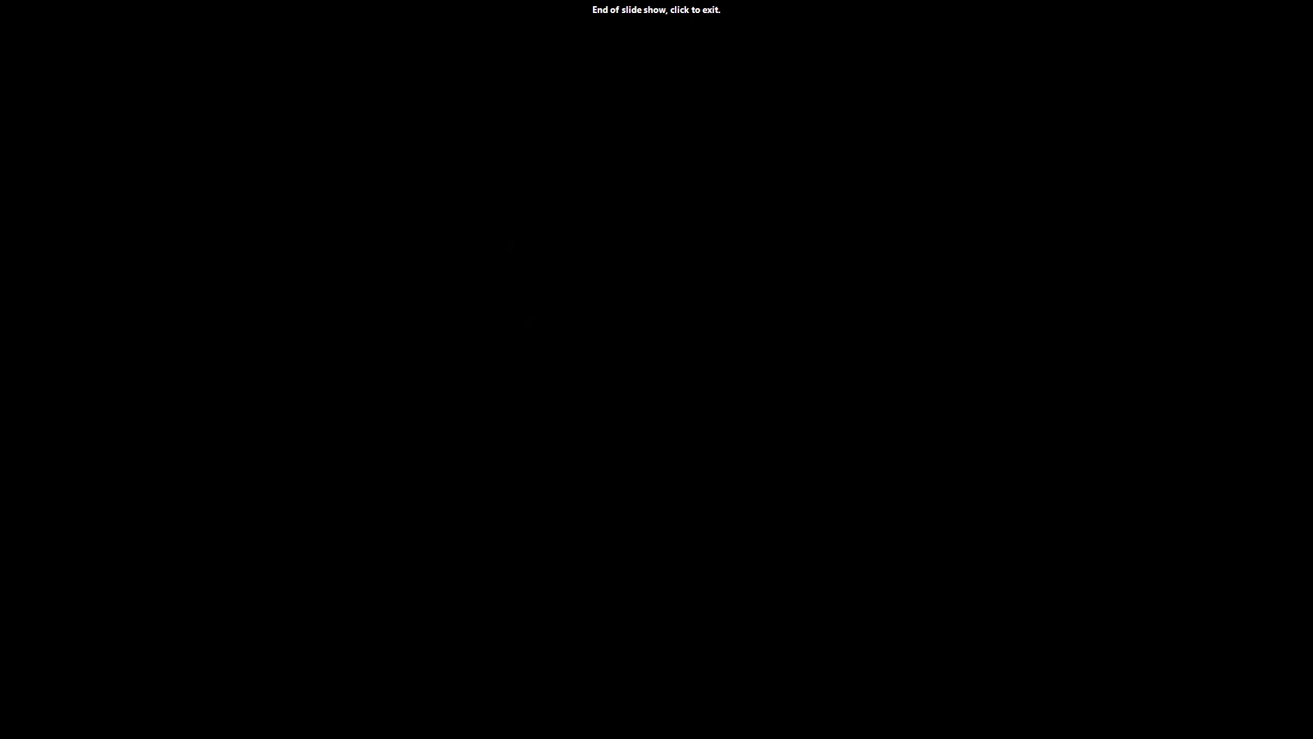
key("Right")
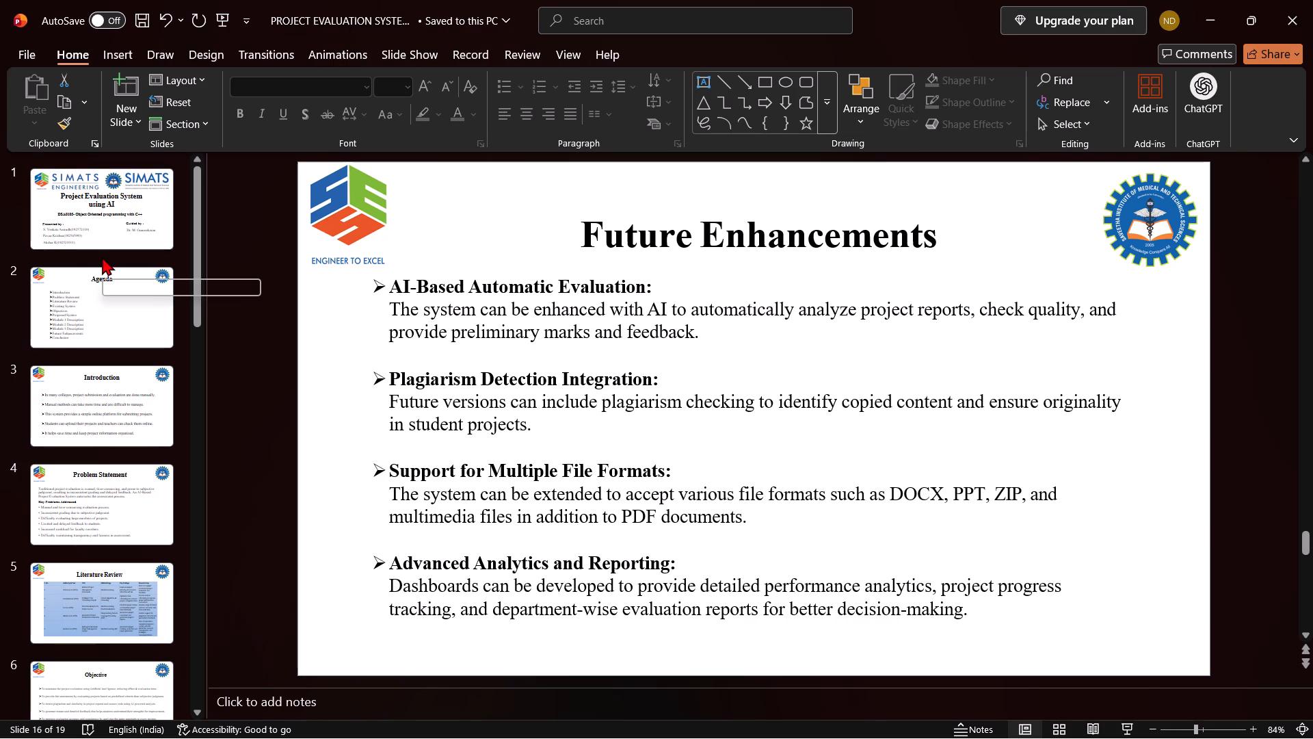
Change the course code before Object Oriented programming with C++ on the title slide to DSA0118.
left_click(100, 206)
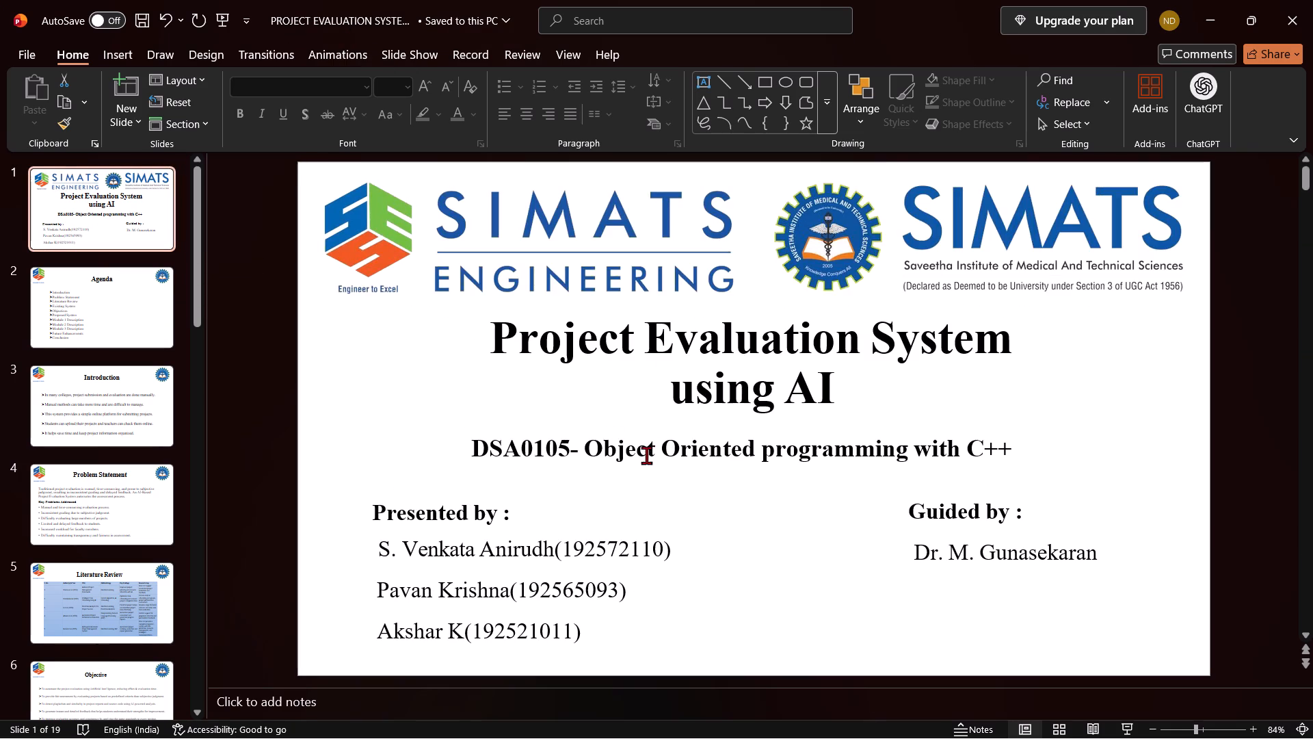
left_click(576, 448)
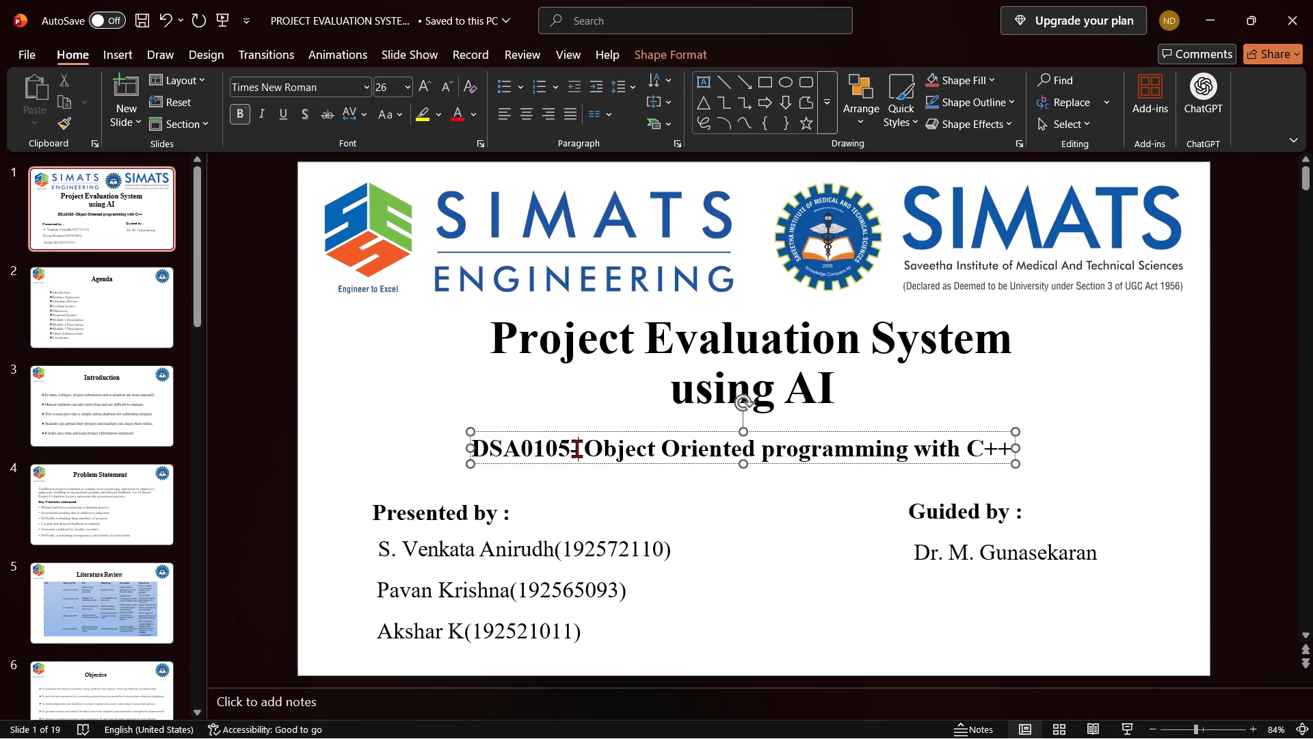
key("Left")
key("BackSpace")
key("BackSpace")
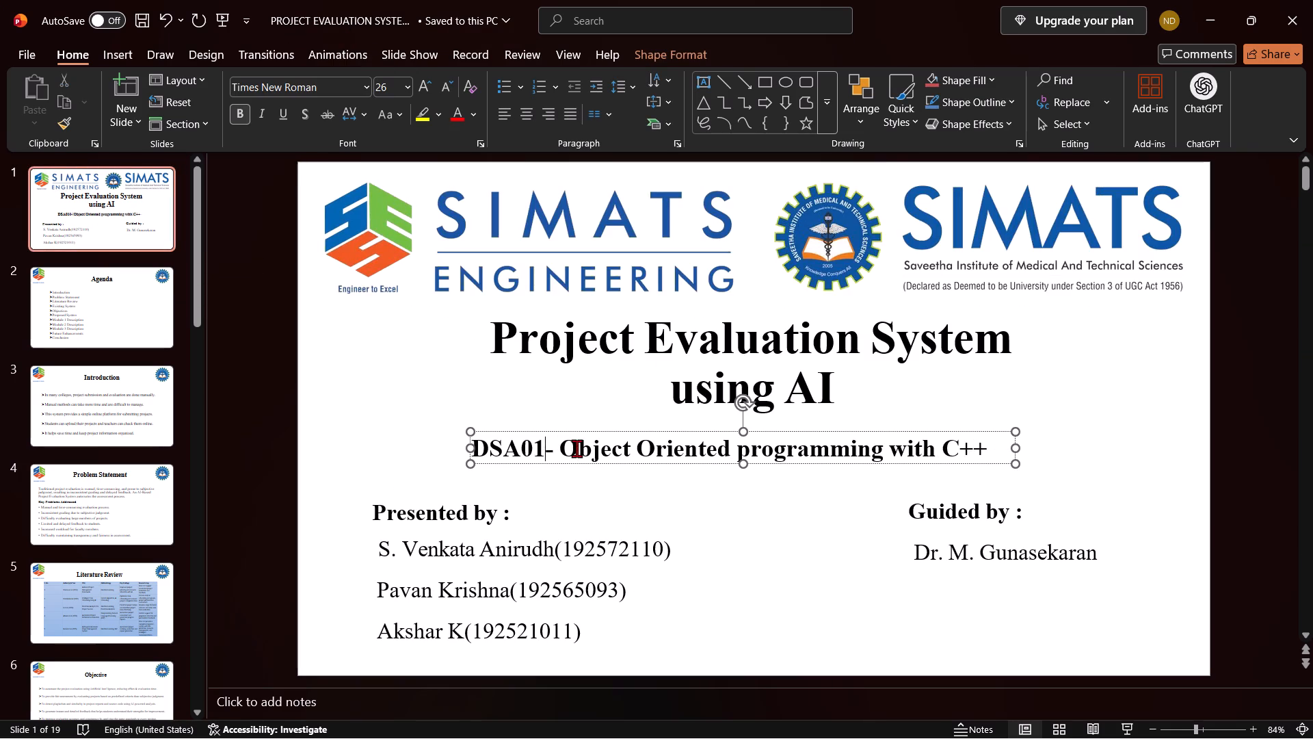
key("BackSpace")
key("BackSpace")
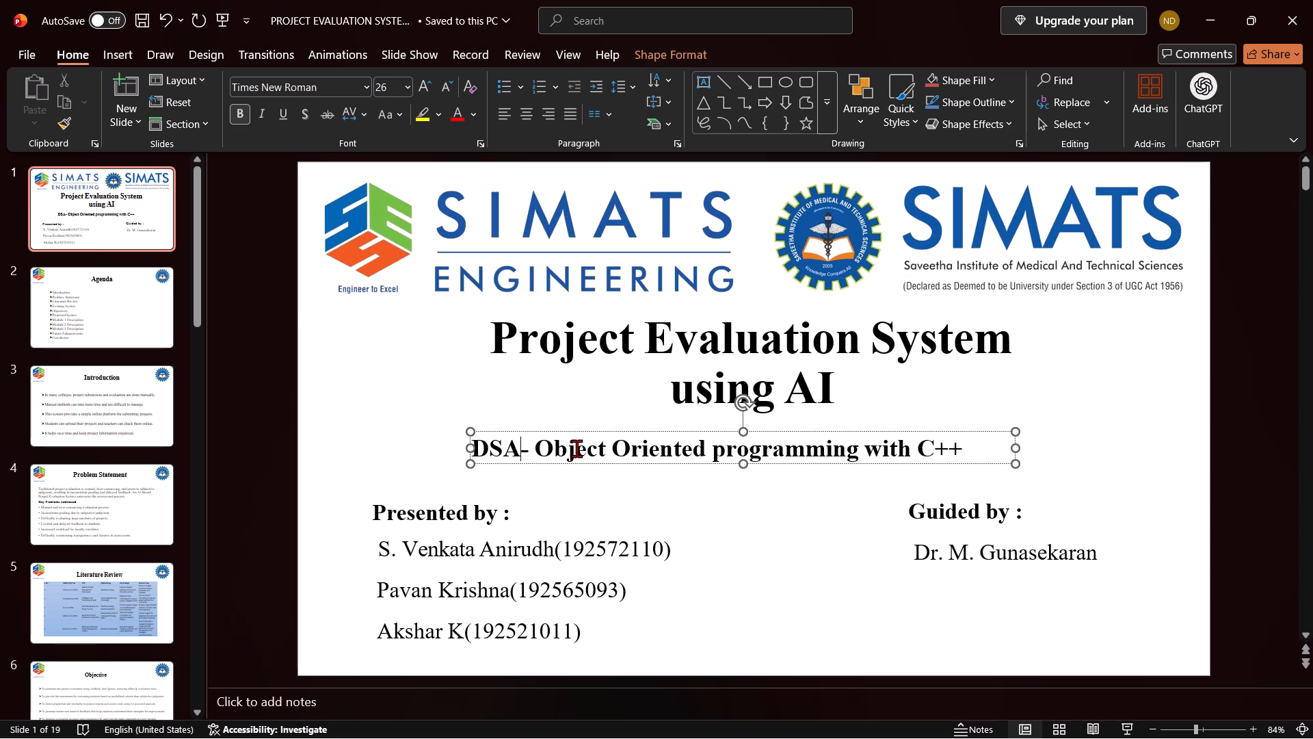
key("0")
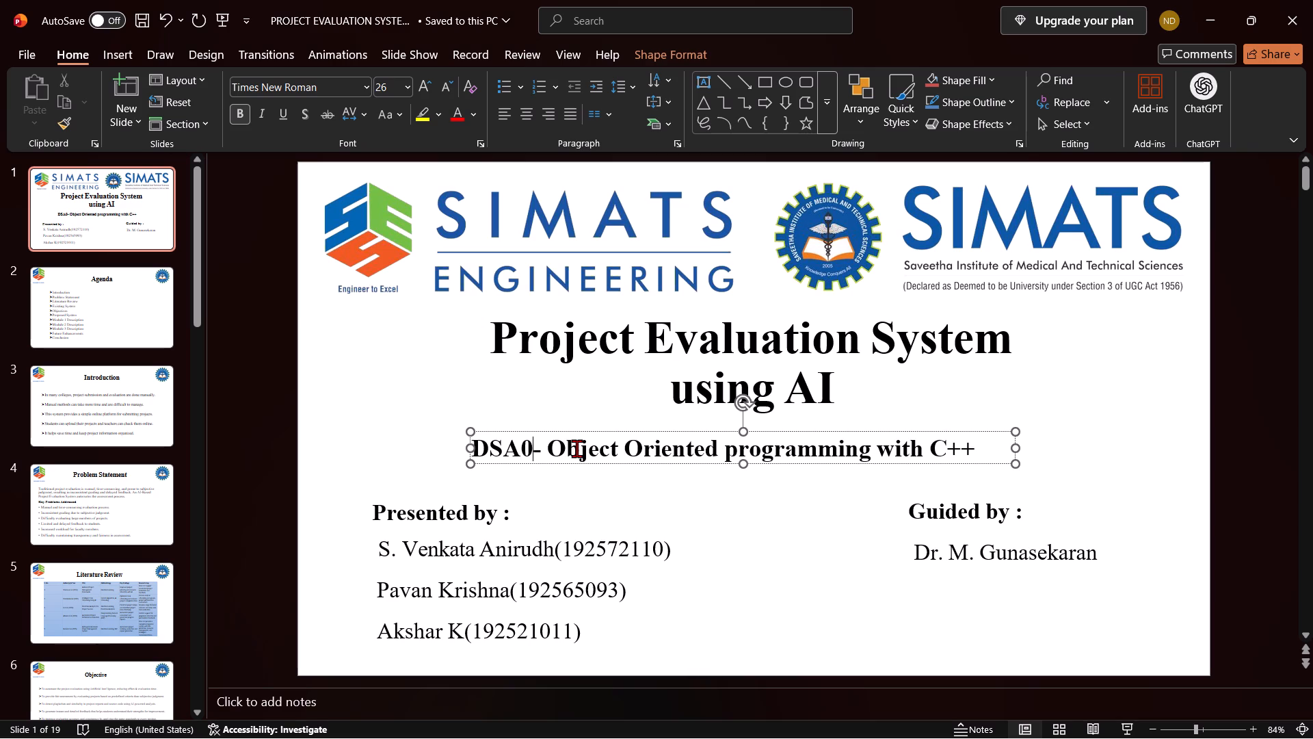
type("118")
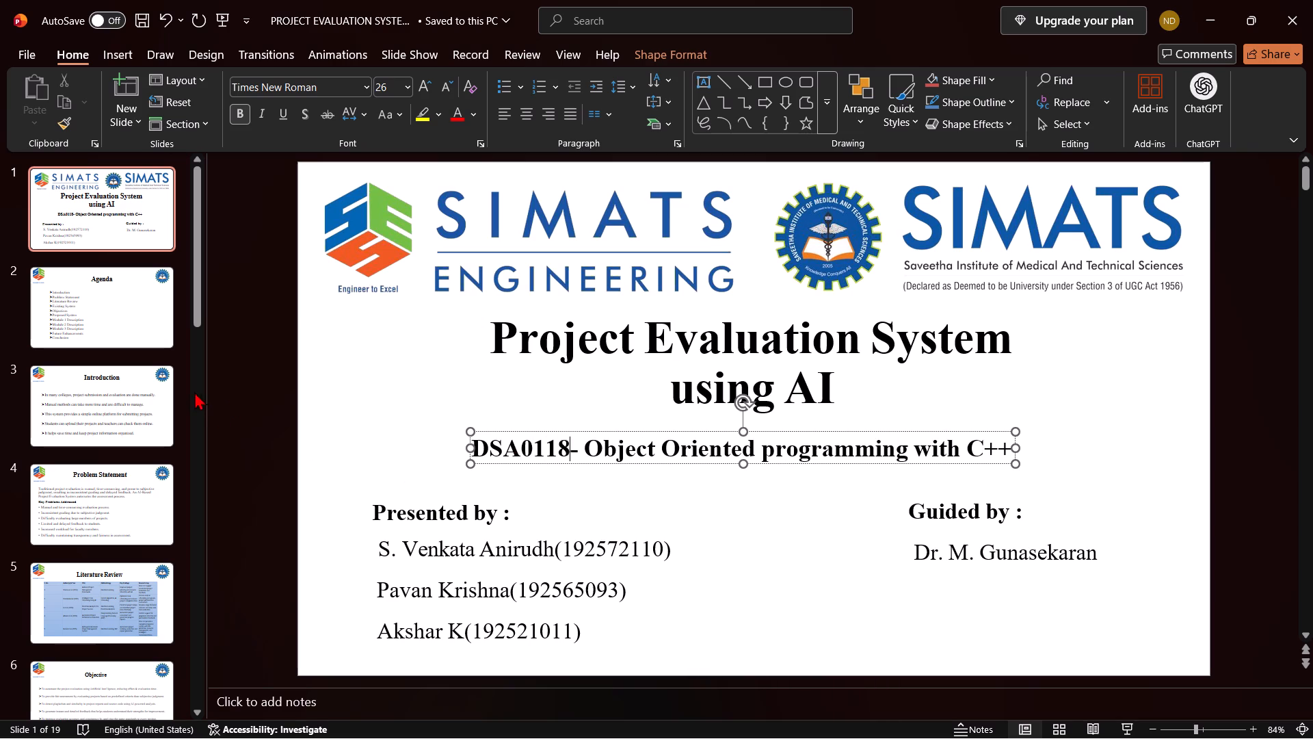
Delete the three student names with their register numbers under Presented by on the title slide.
left_click(554, 590)
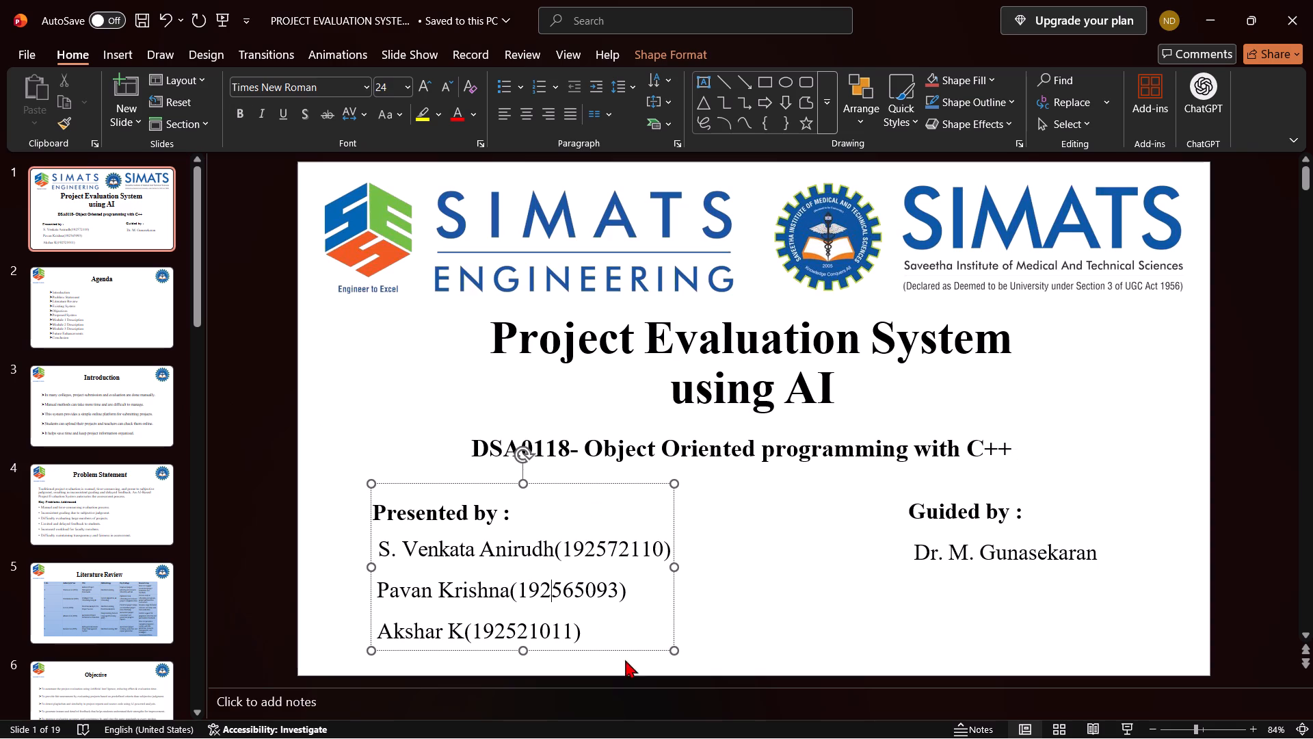
left_click_drag(600, 632, 380, 551)
key("BackSpace")
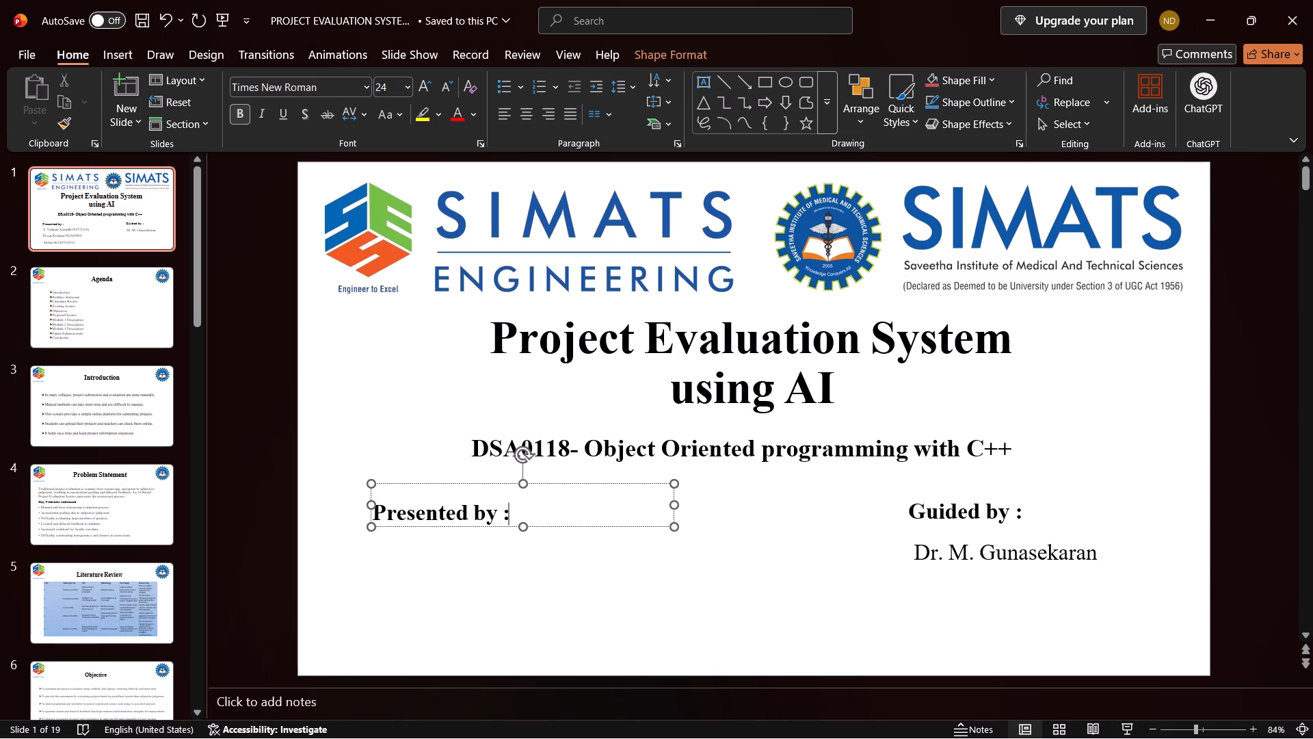
Enter the first presenter's name with the register number in parentheses on a new line under Presented by on the title slide.
key("ctrl+v")
key("shift+Return")
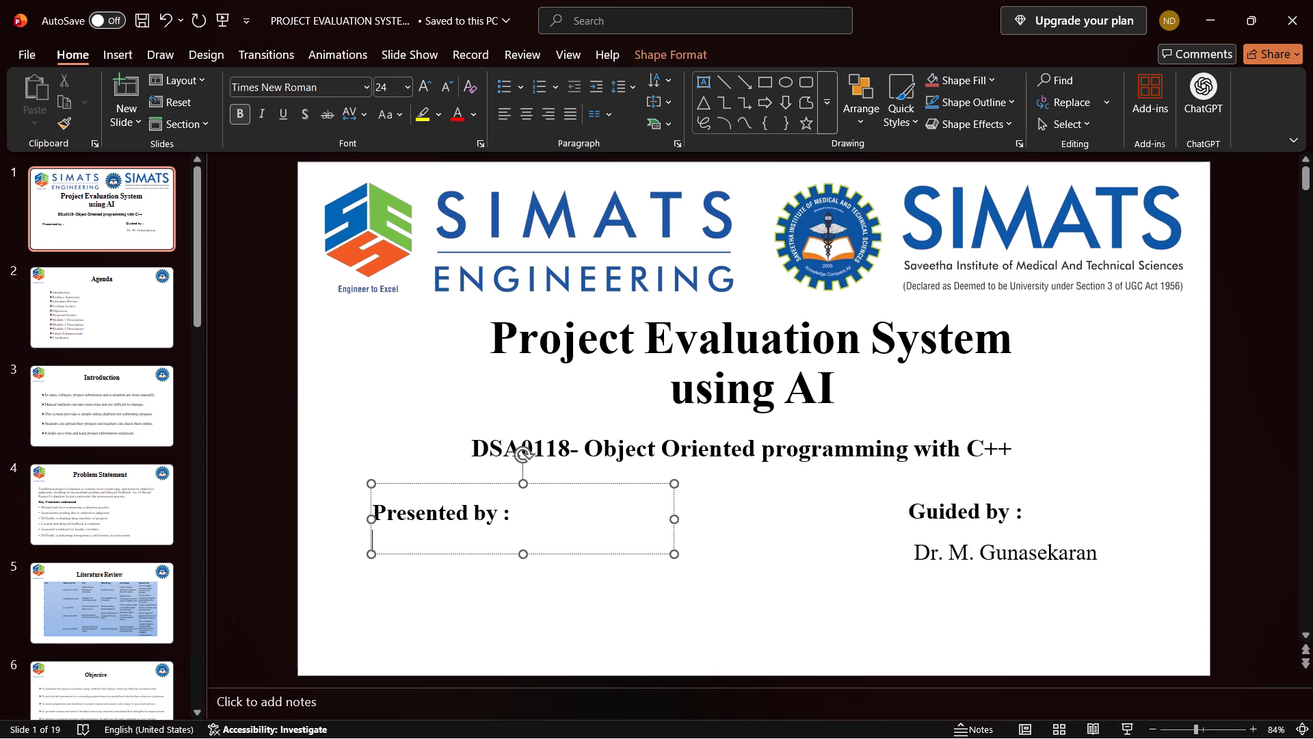
key("ctrl+v")
key("ctrl+v")
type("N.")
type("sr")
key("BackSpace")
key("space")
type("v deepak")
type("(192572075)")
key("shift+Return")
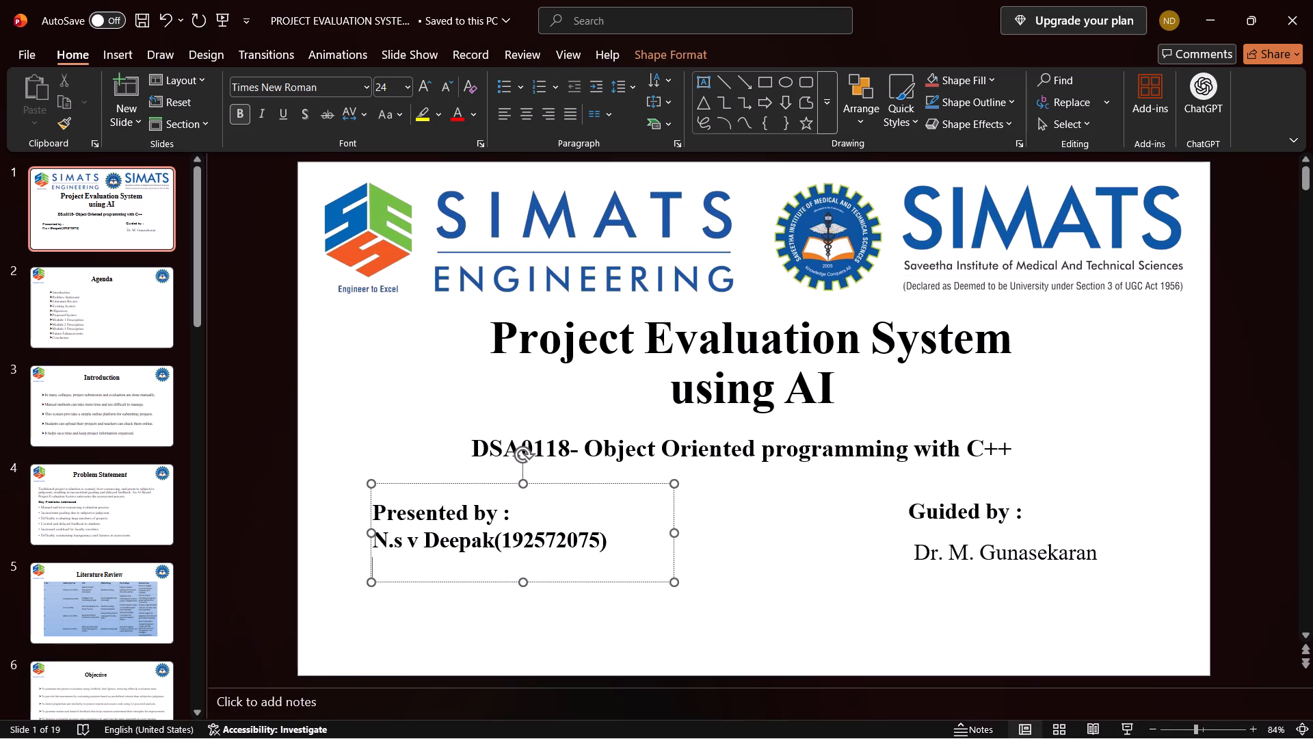
Add the second presenter's name with the register number in parentheses below the first presenter.
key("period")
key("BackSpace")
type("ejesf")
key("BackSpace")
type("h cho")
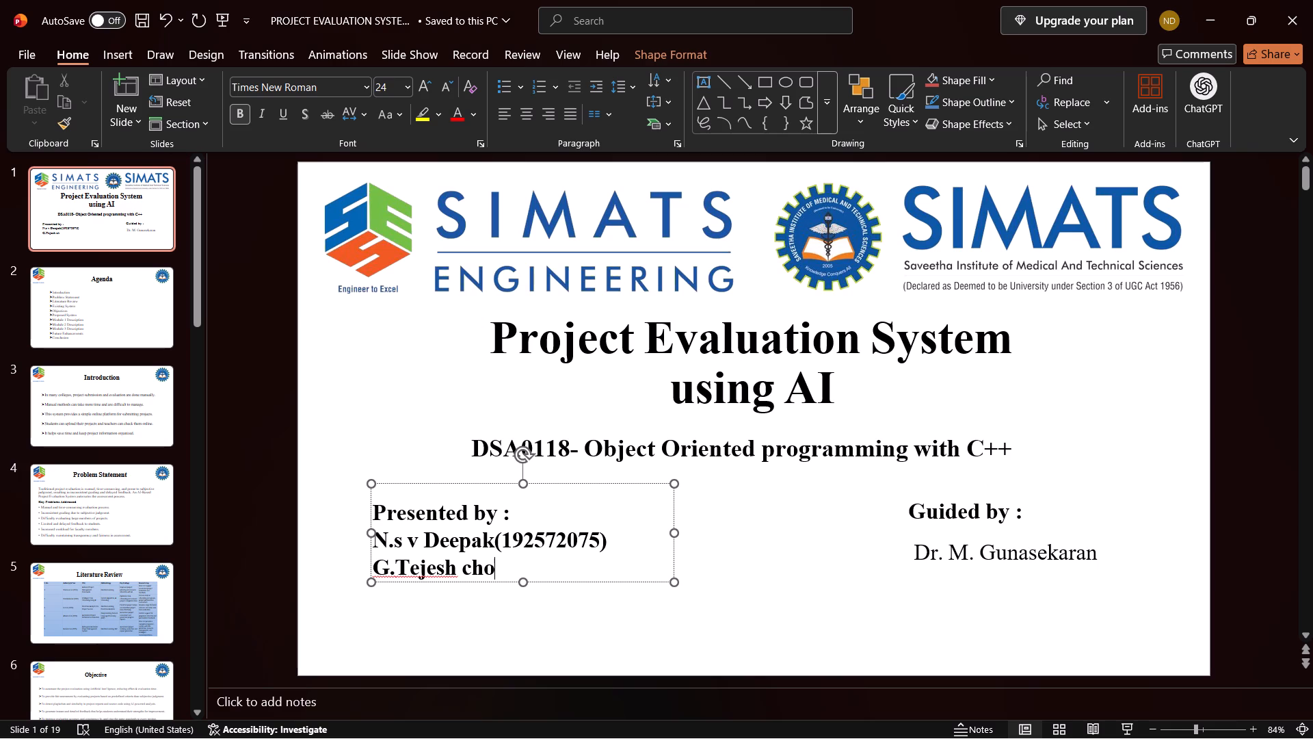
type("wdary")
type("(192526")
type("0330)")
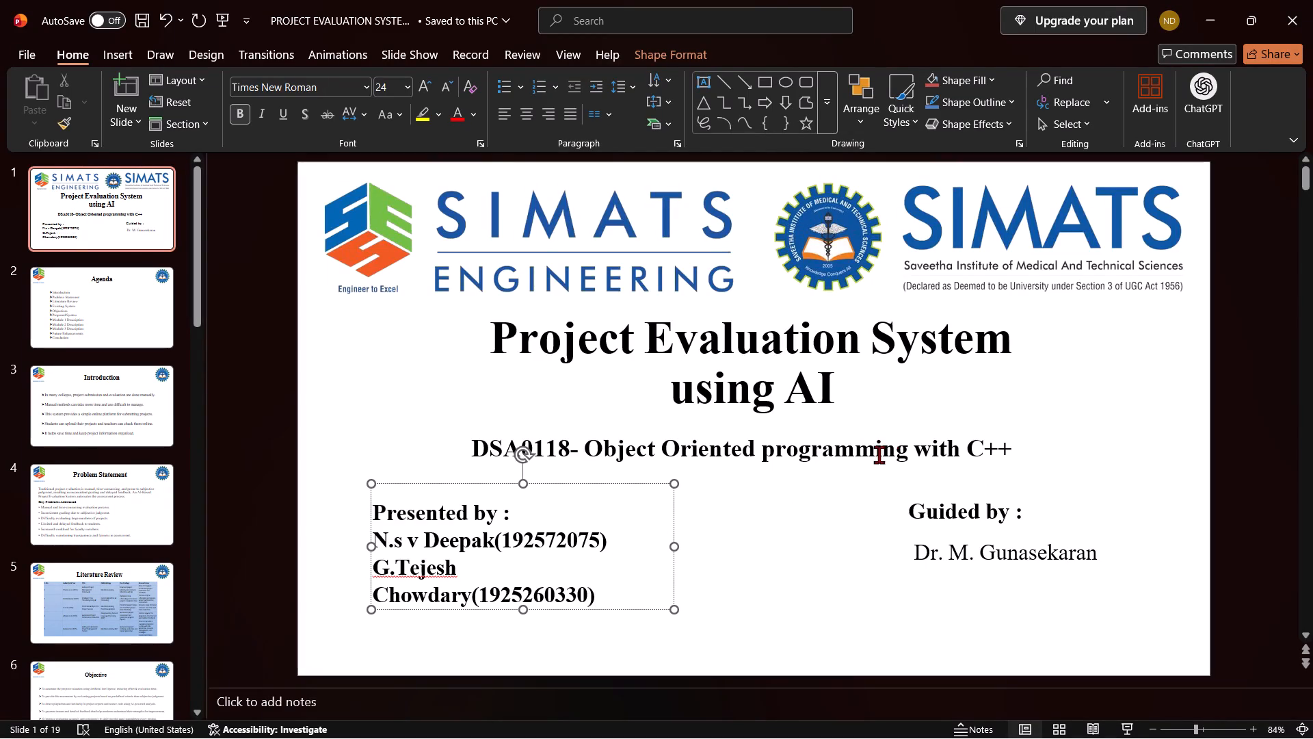
Delete the guide's name under Guided by on the title slide, keeping the title Dr.
left_click(1070, 543)
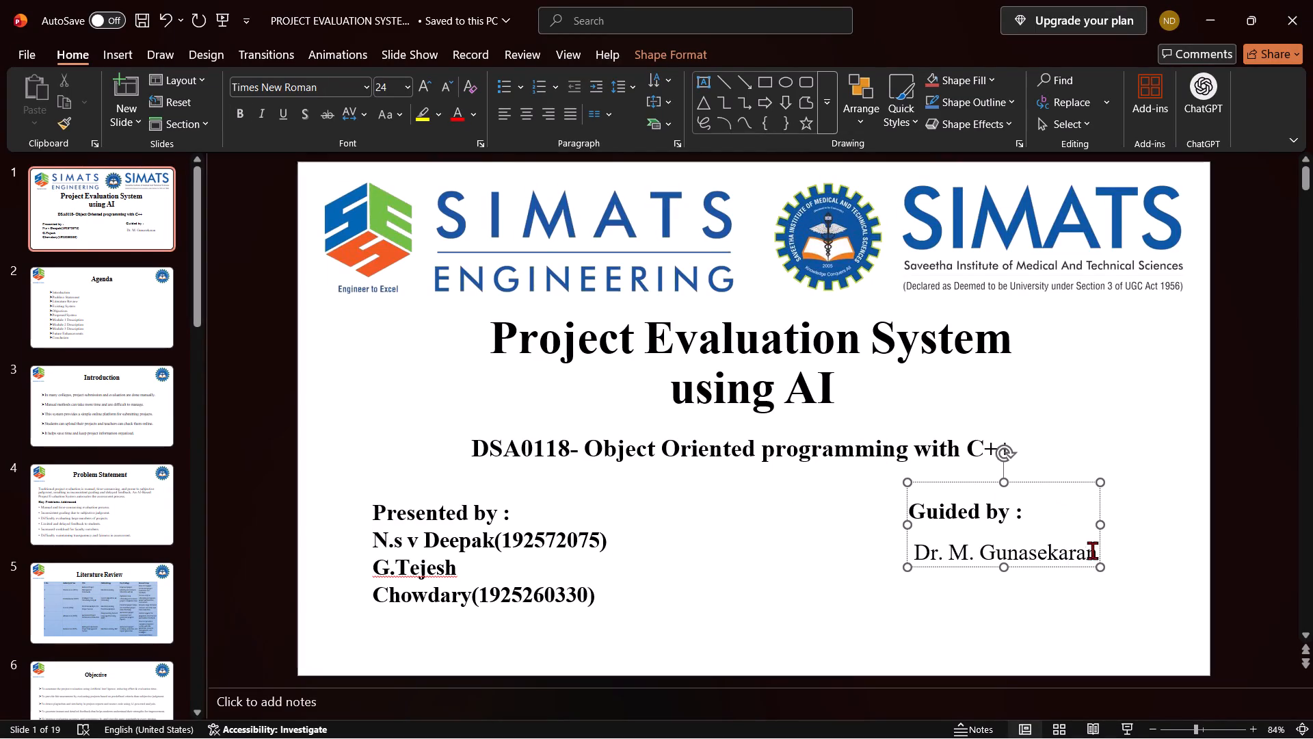
key("Right")
key("Right")
key("Right")
key("Right")
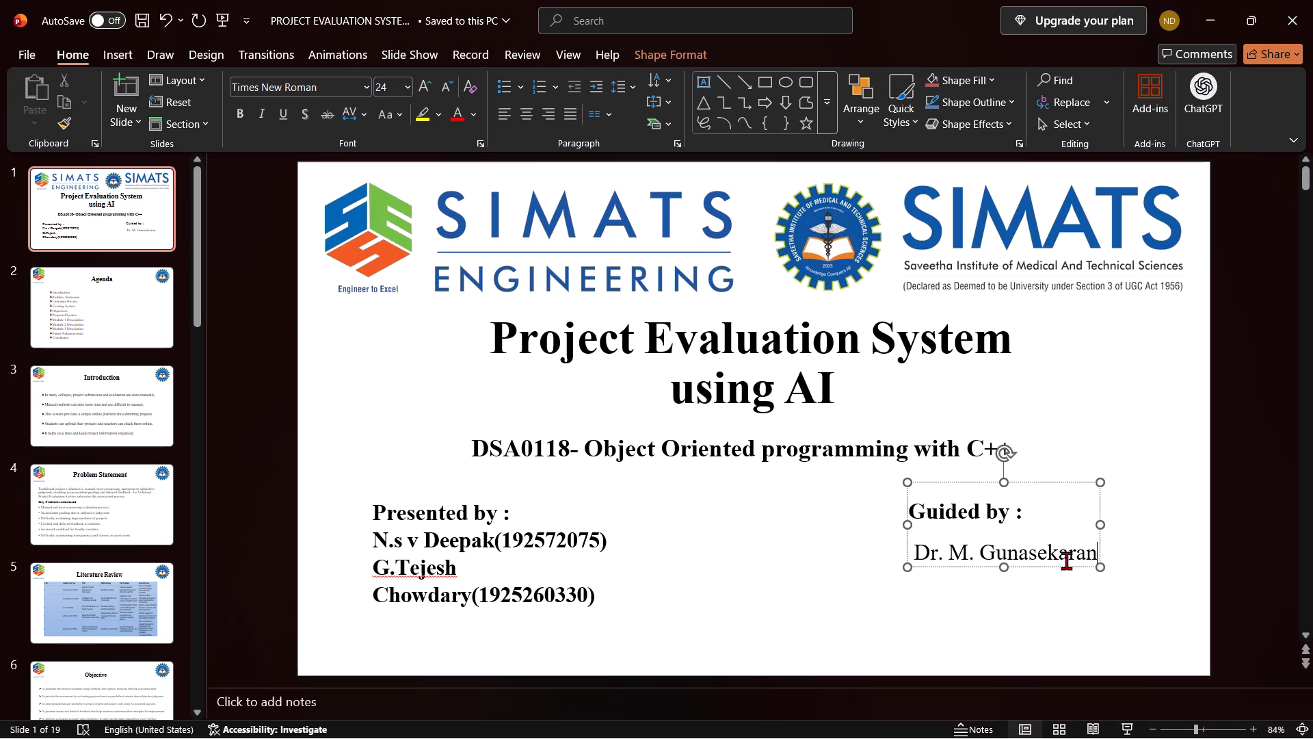
key("BackSpace")
key("BackSpace")
key("BackSpace")
key("BackSpace")
key("BackSpace")
key("BackSpace")
key("BackSpace")
key("BackSpace")
key("BackSpace")
key("BackSpace")
key("BackSpace")
key("BackSpace")
key("BackSpace")
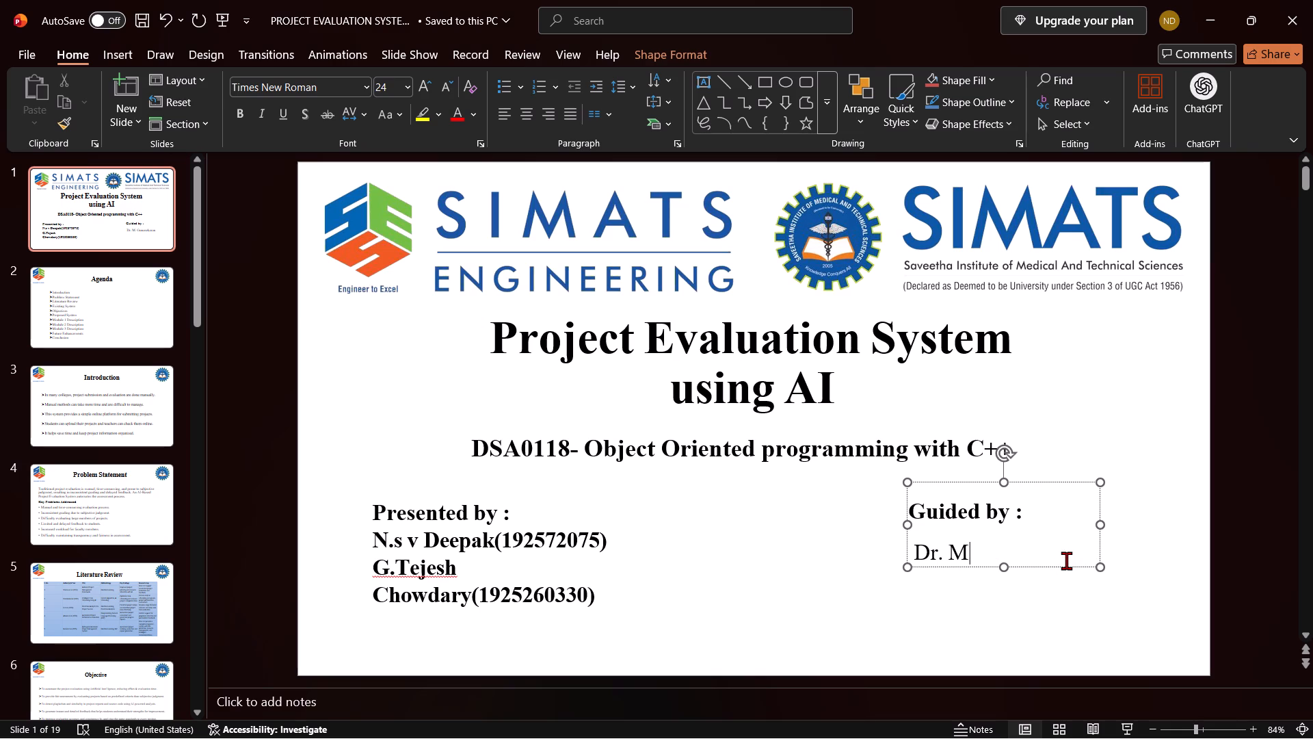
key("BackSpace")
key("BackSpace")
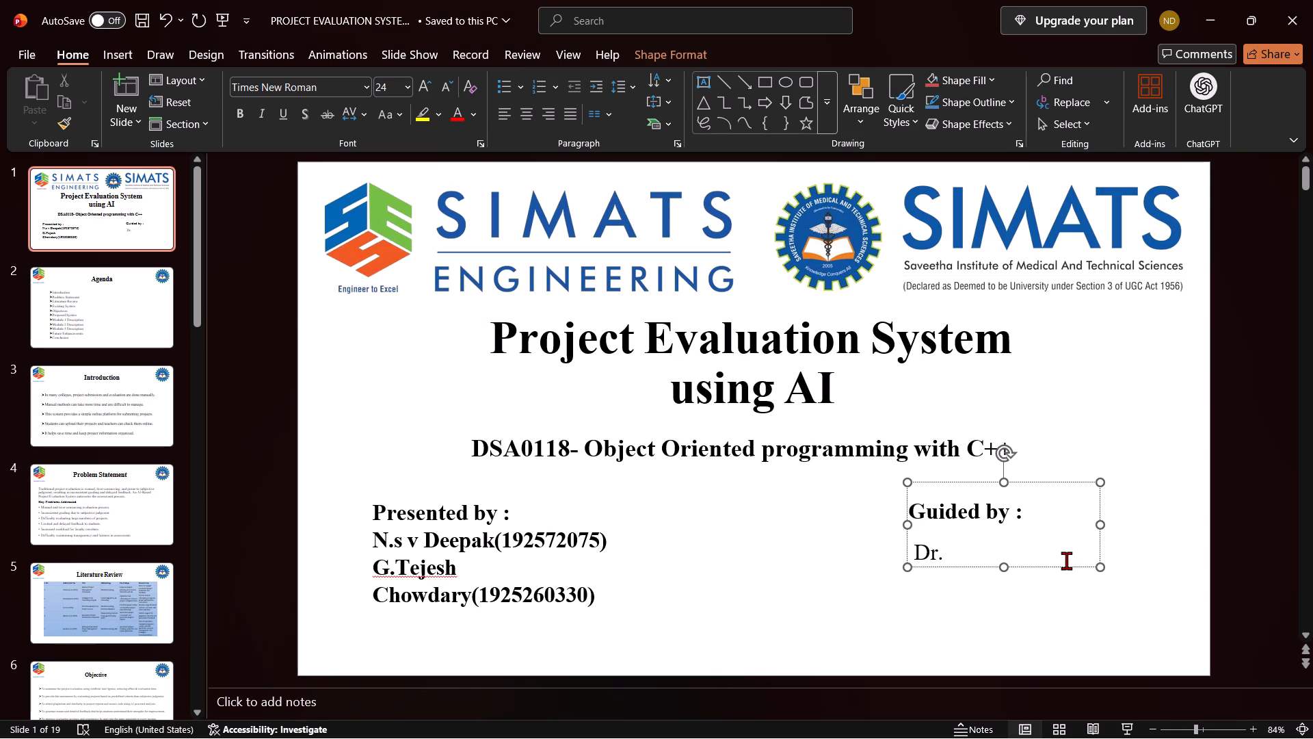
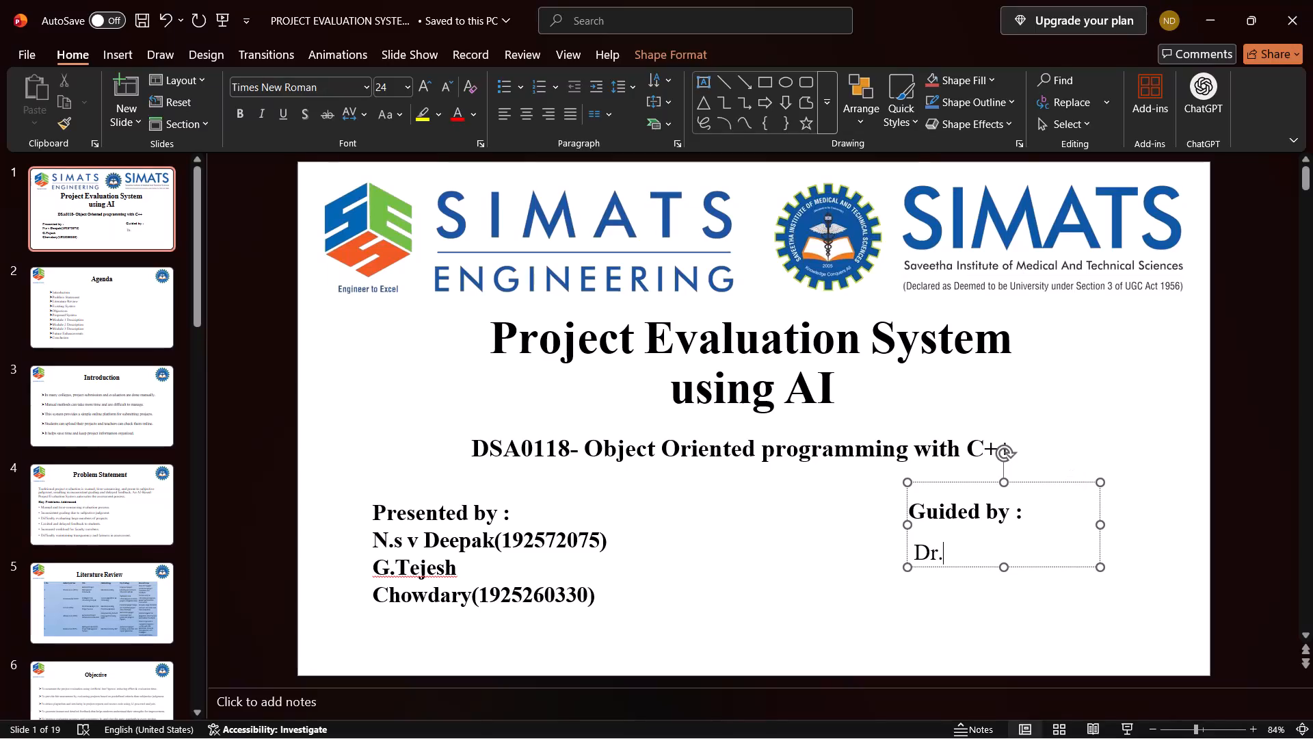
Swap the title slide's text boxes, placing Guided by at the slide's lower left and Presented by at its lower right.
left_click_drag(1063, 483, 942, 435)
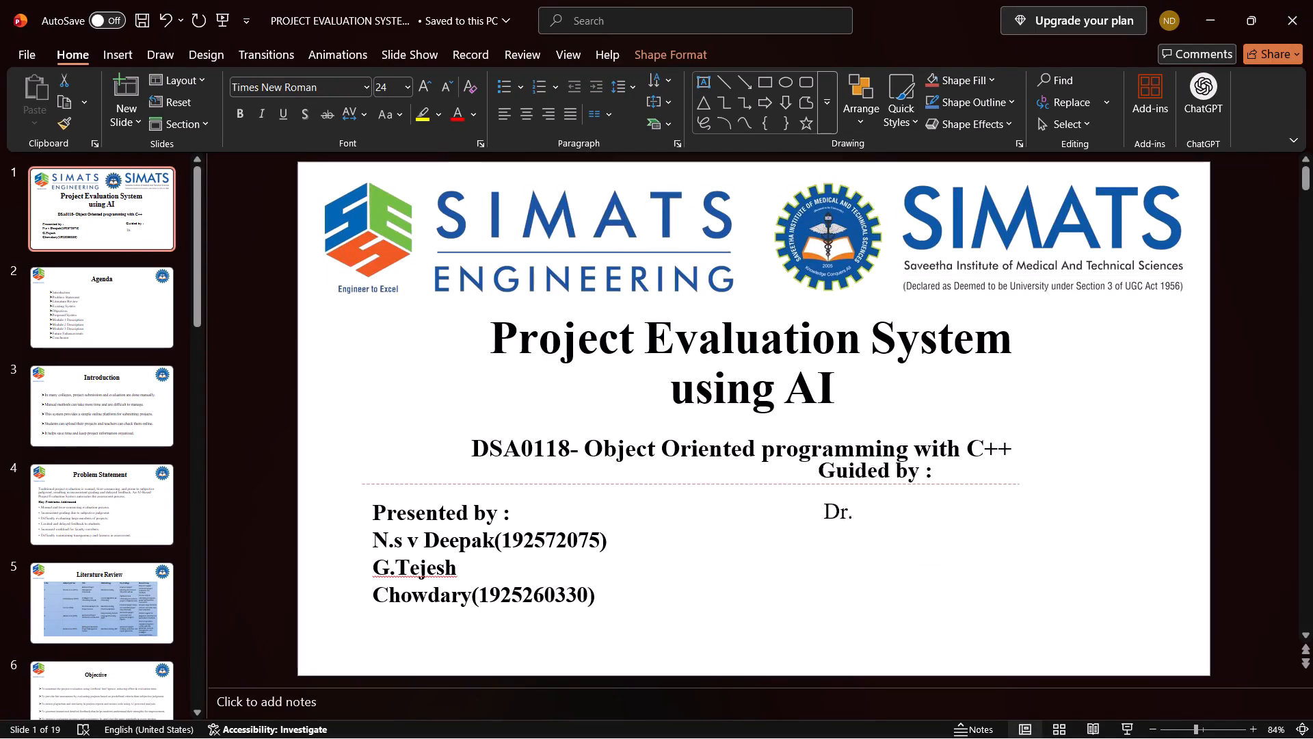
left_click_drag(942, 435, 760, 328)
left_click(469, 643)
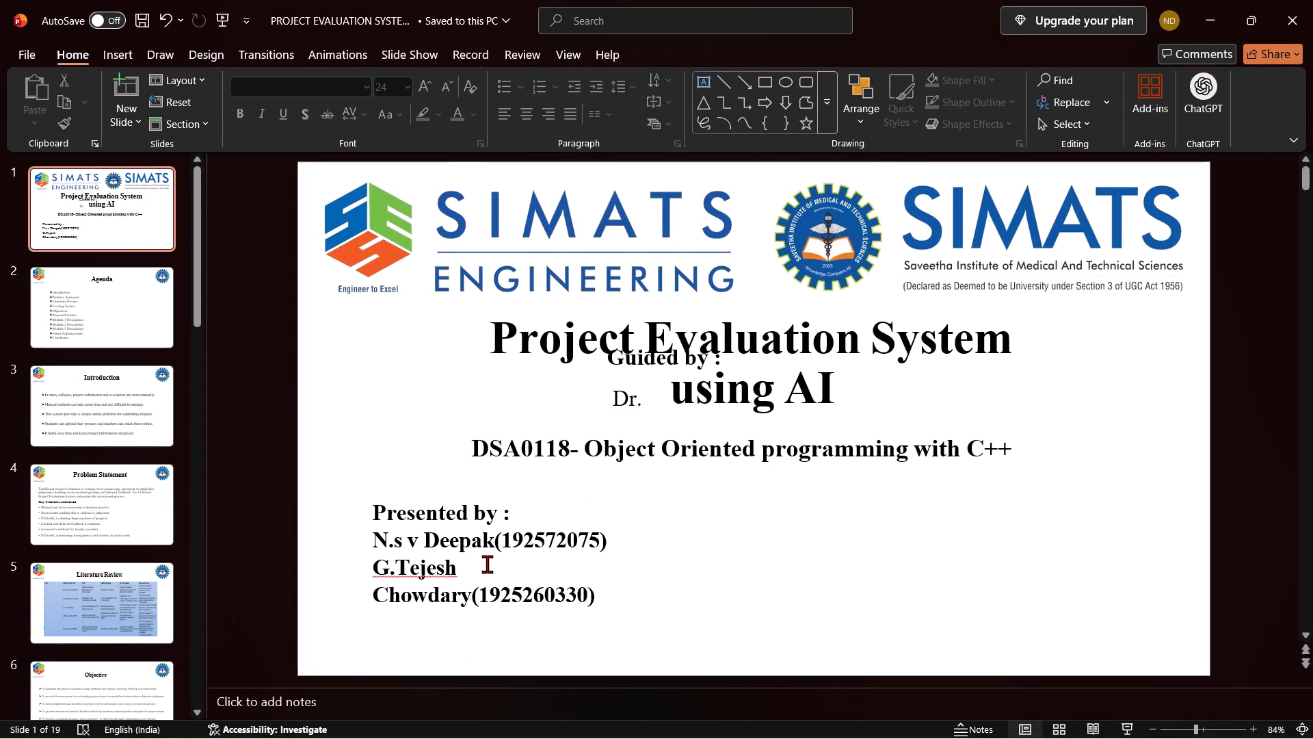
left_click(487, 564)
left_click_drag(488, 483, 1100, 488)
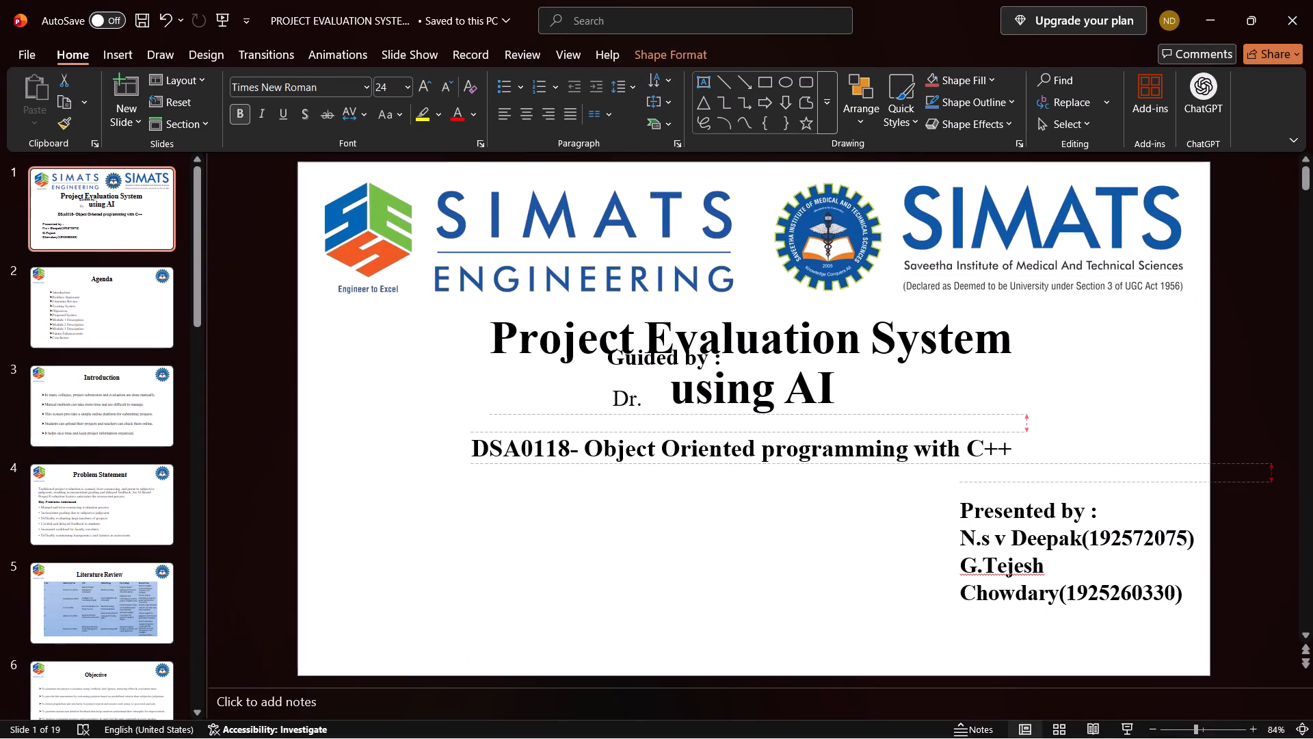
left_click_drag(1100, 488, 1061, 505)
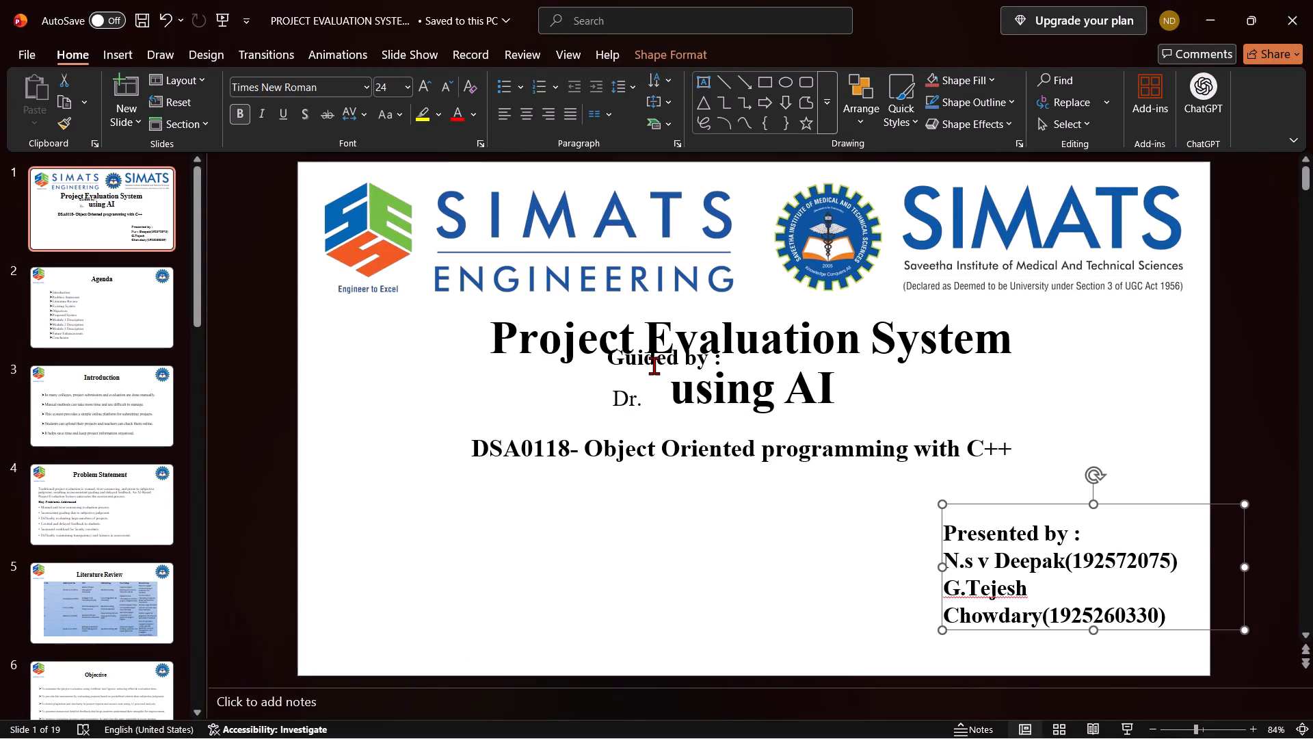
left_click(654, 365)
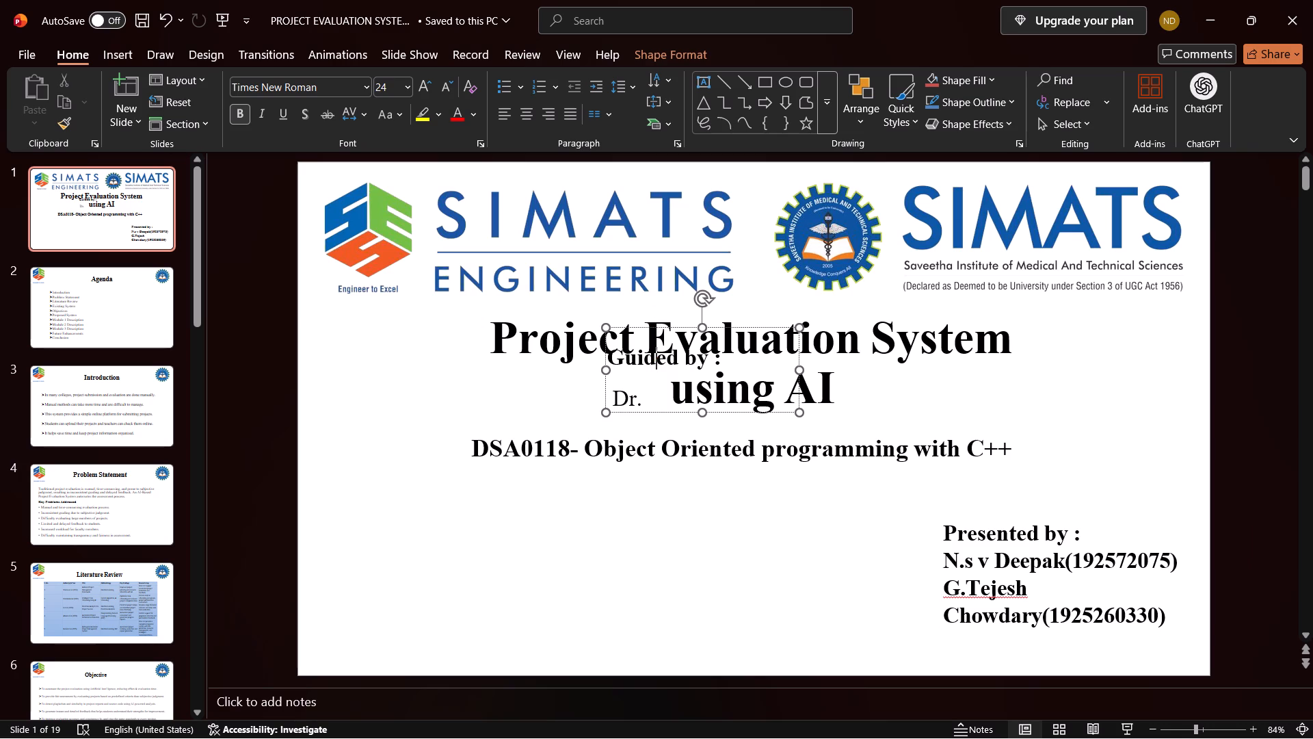
left_click_drag(641, 326, 444, 514)
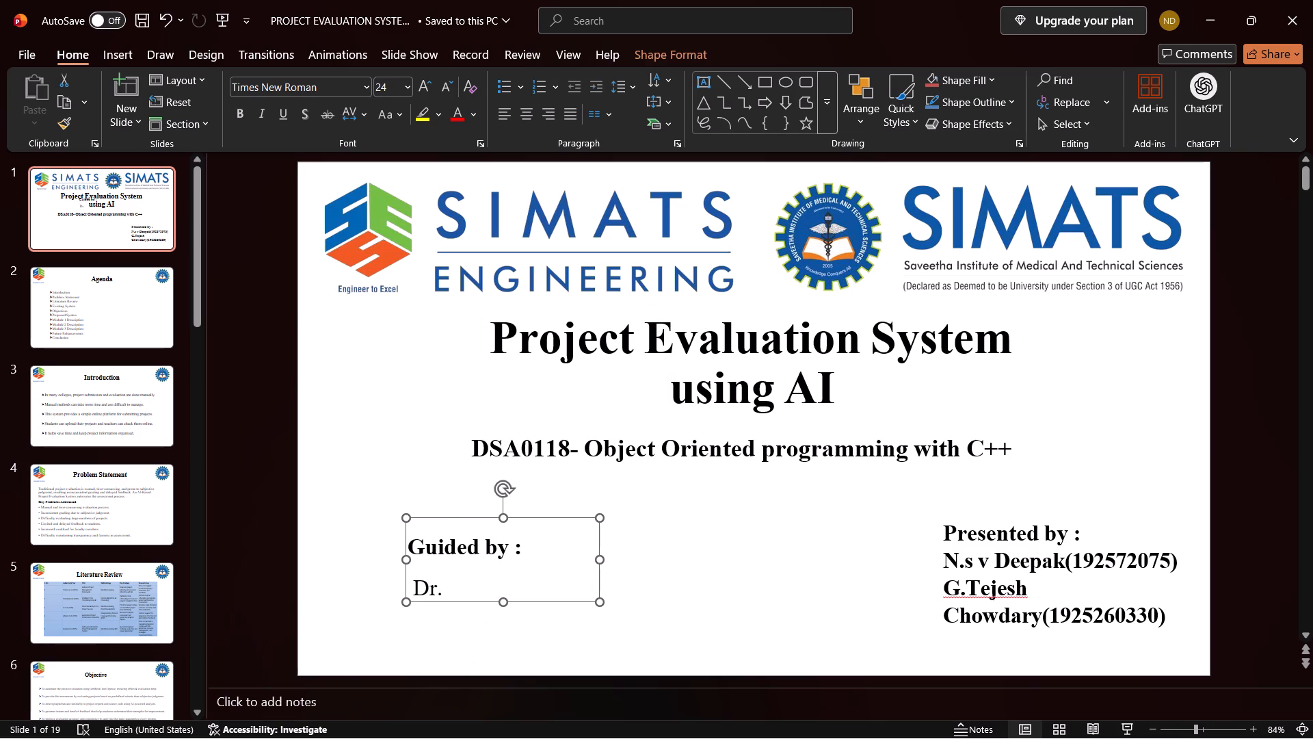
left_click(450, 591)
left_click(332, 505)
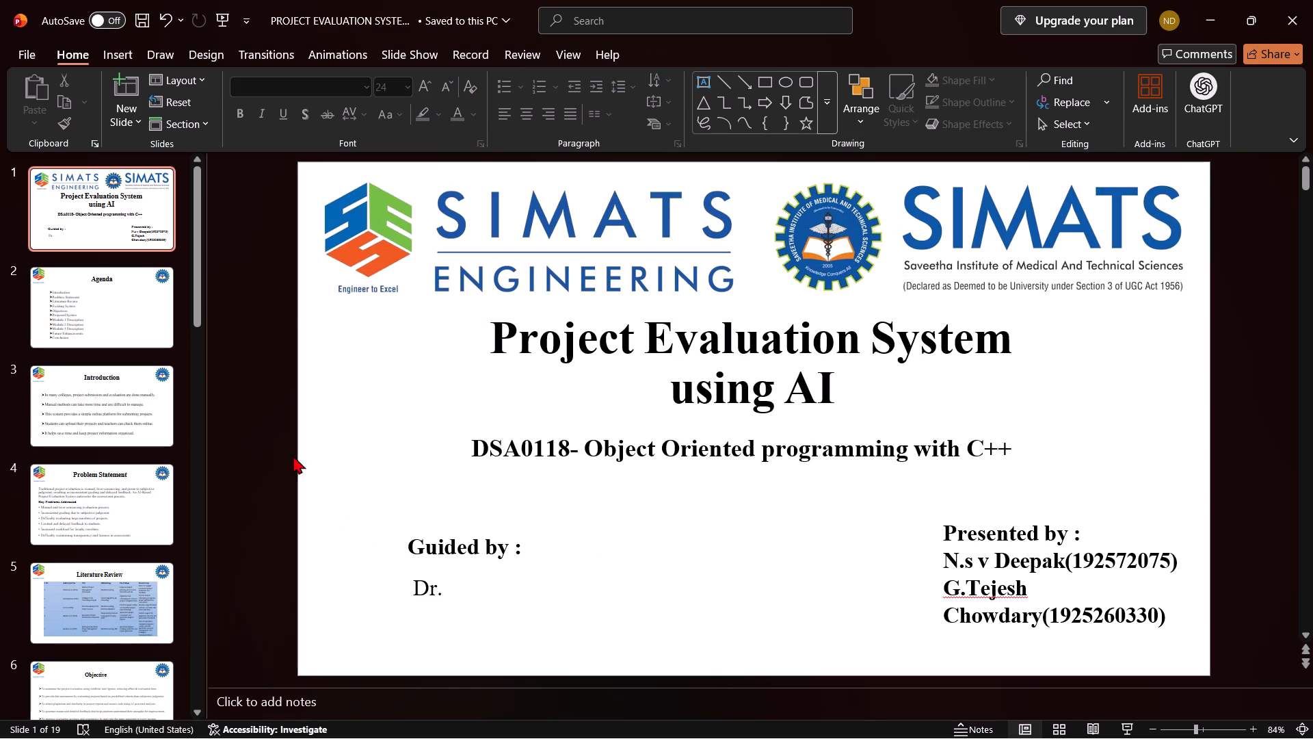
Delete the Agenda slide from the presentation.
left_click(152, 333)
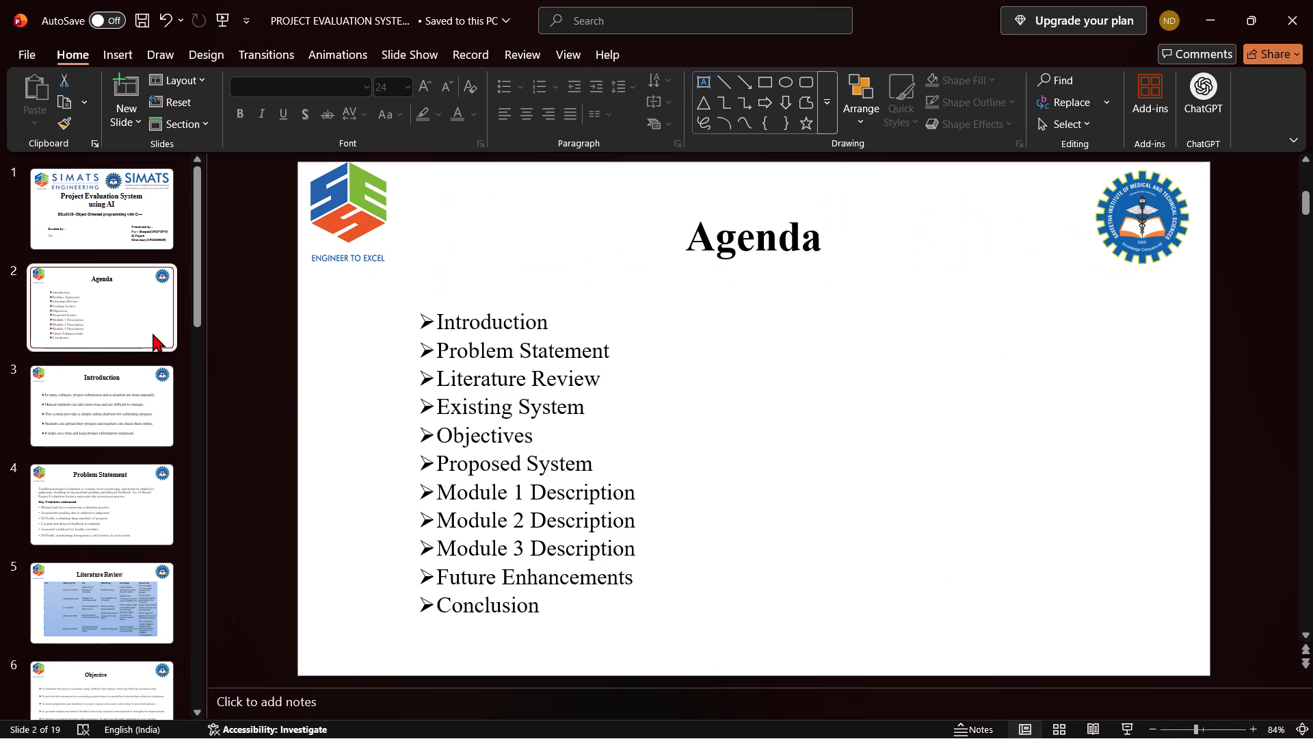
key("Delete")
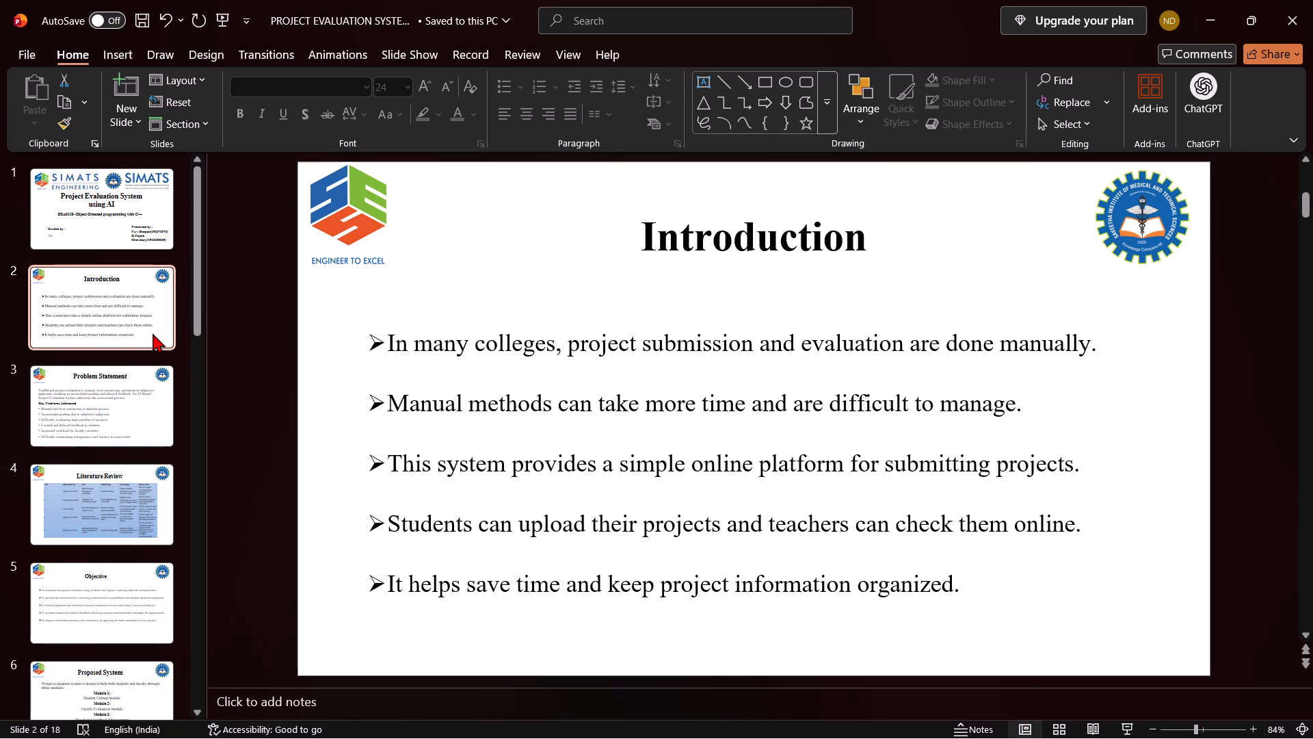
Replace the title Dr. under Guided by on the title slide with the new guide's name.
left_click(97, 198)
left_click(446, 589)
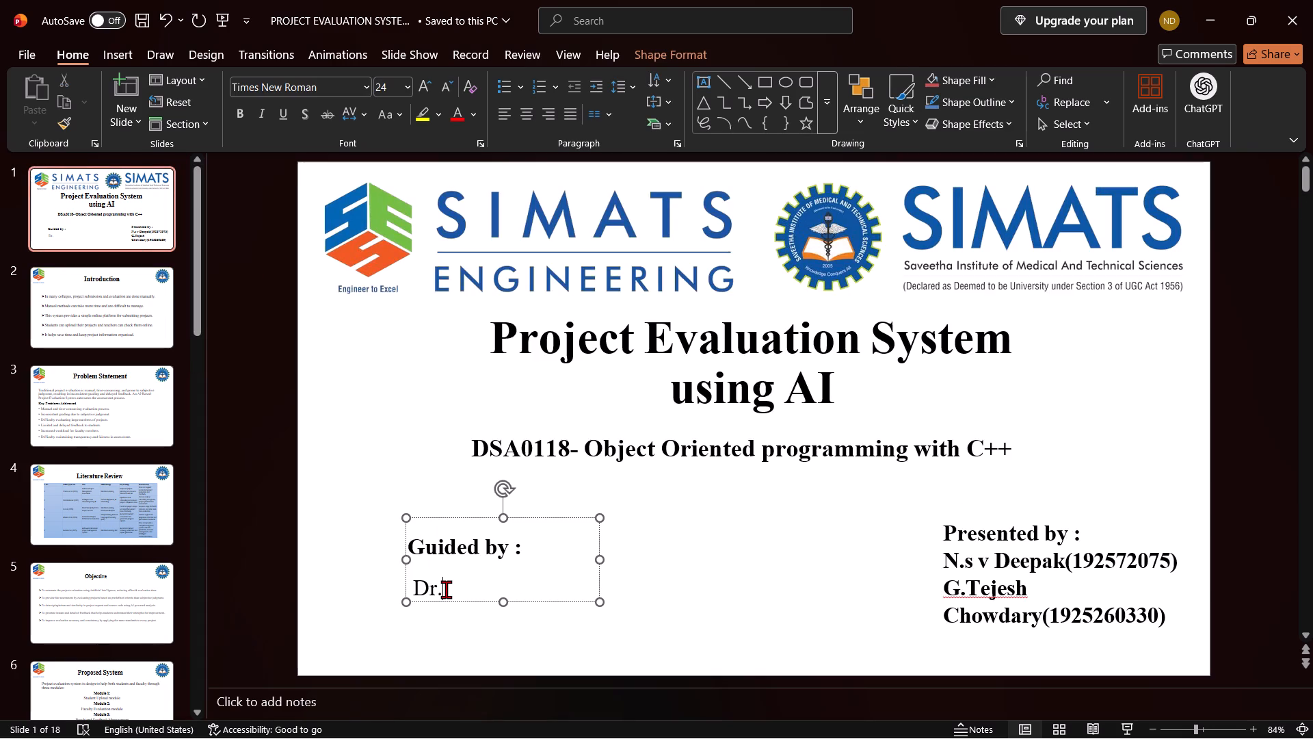
key("BackSpace")
key("BackSpace")
key("BackSpace")
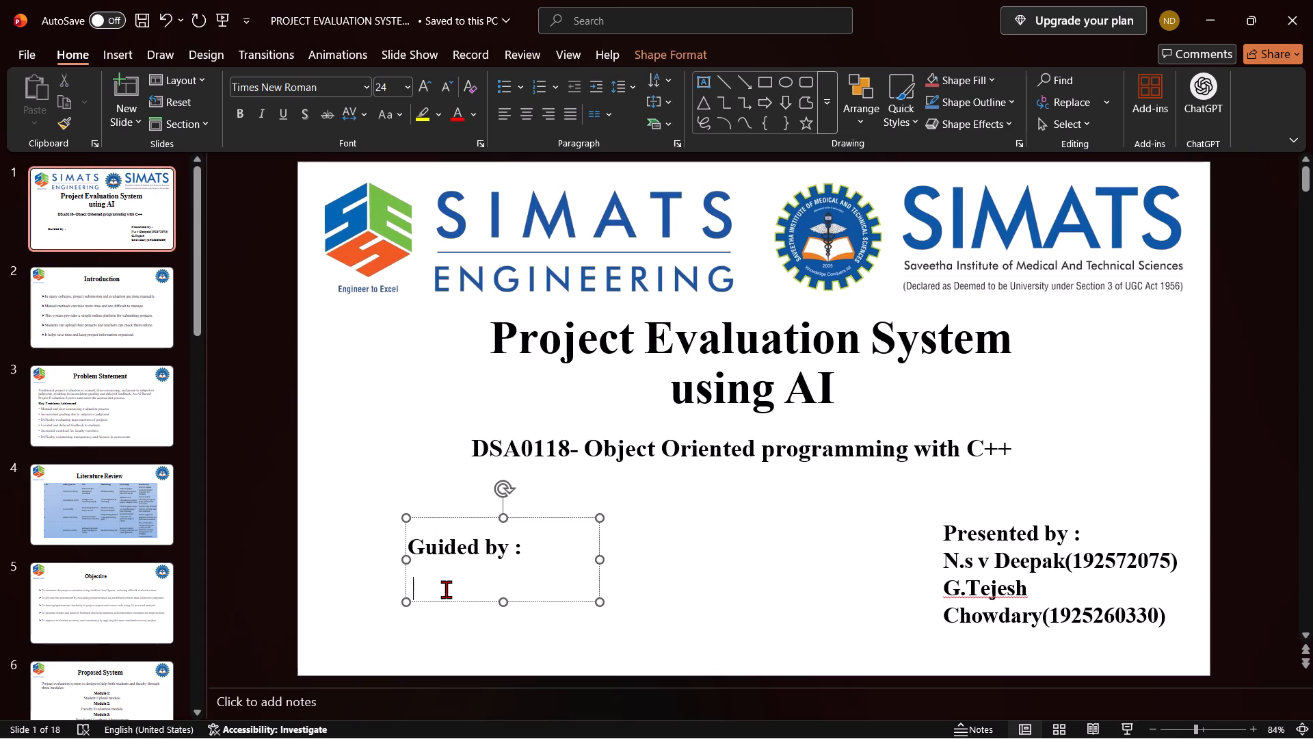
key("a")
type("ry an")
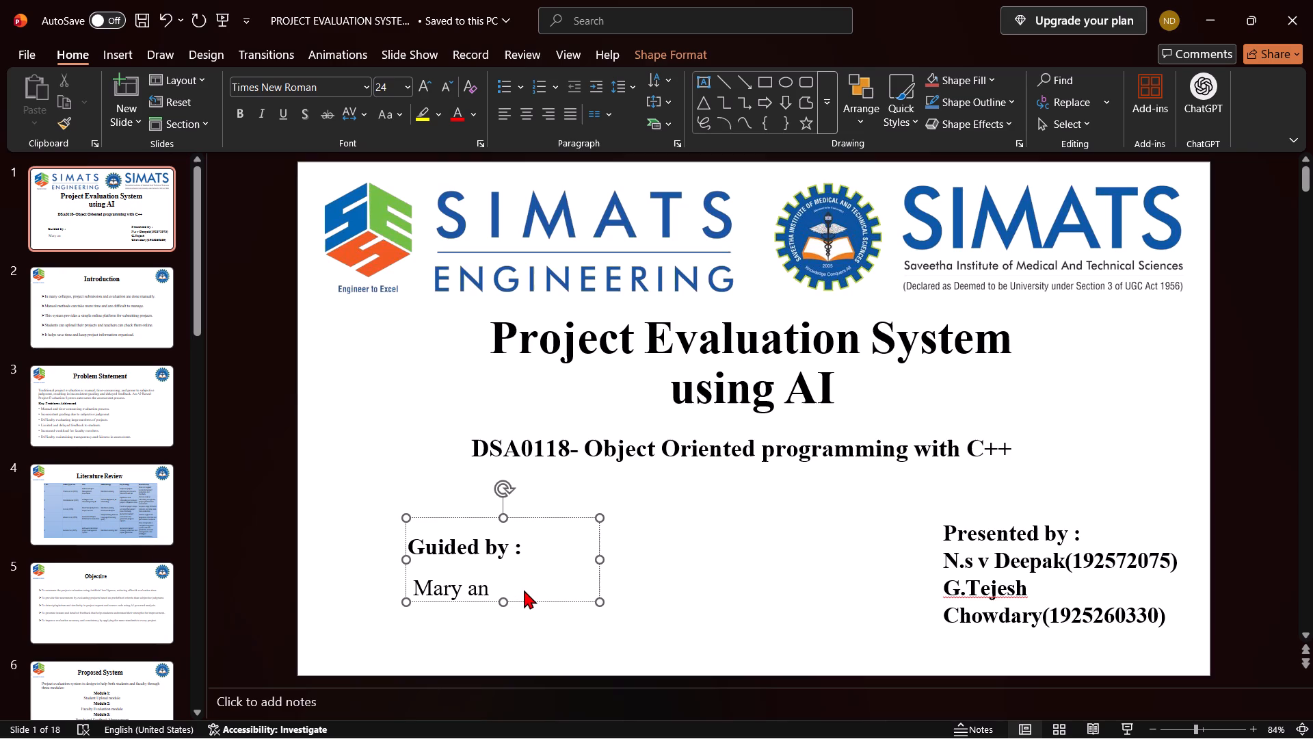
type("ges")
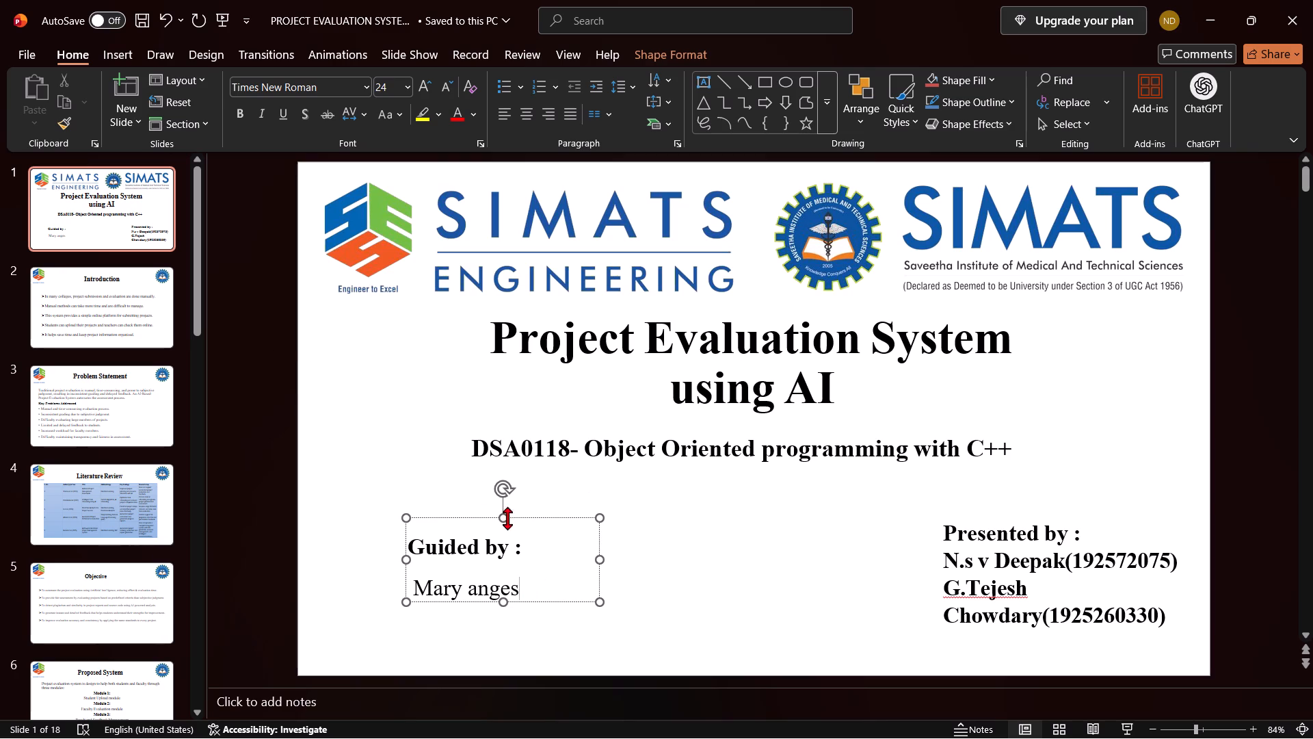
Shift the Guided by text box slightly down and to the left on the title slide.
left_click_drag(527, 517, 497, 542)
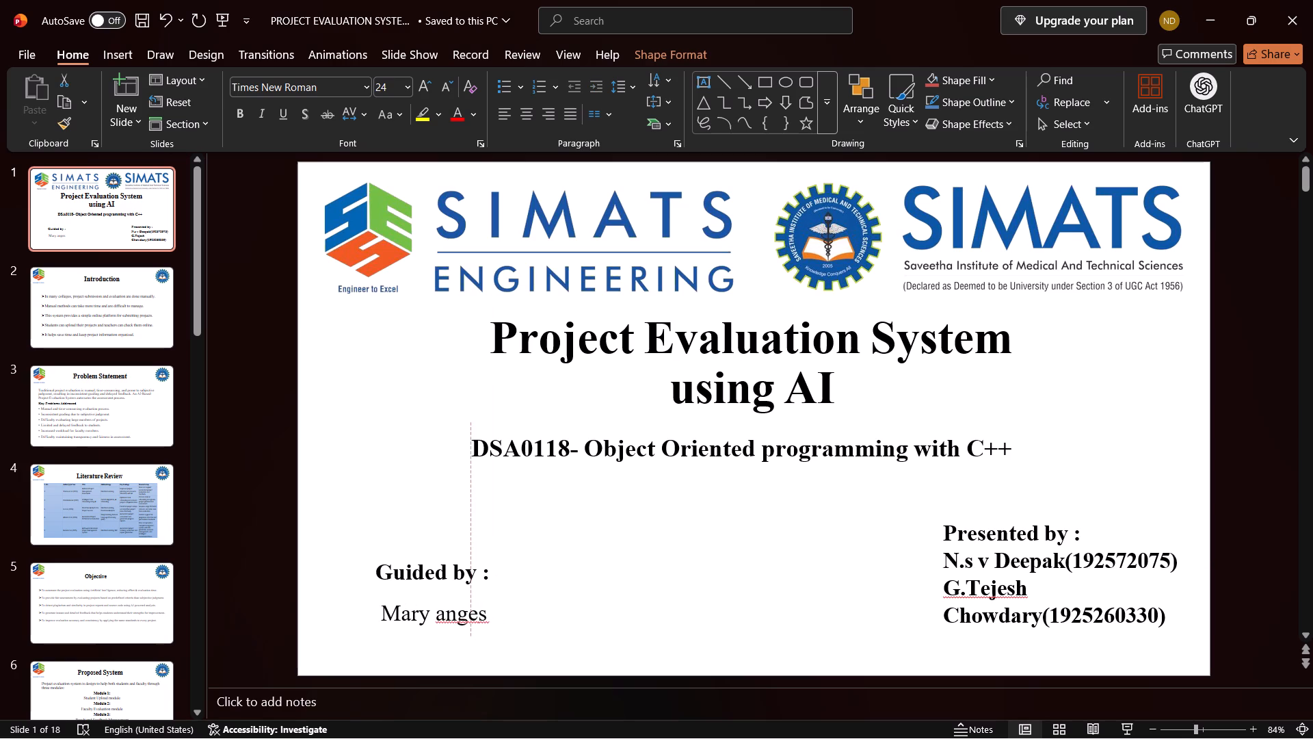
left_click_drag(497, 542, 496, 540)
View the Introduction slide and open the Problem Statement slide.
left_click(98, 332)
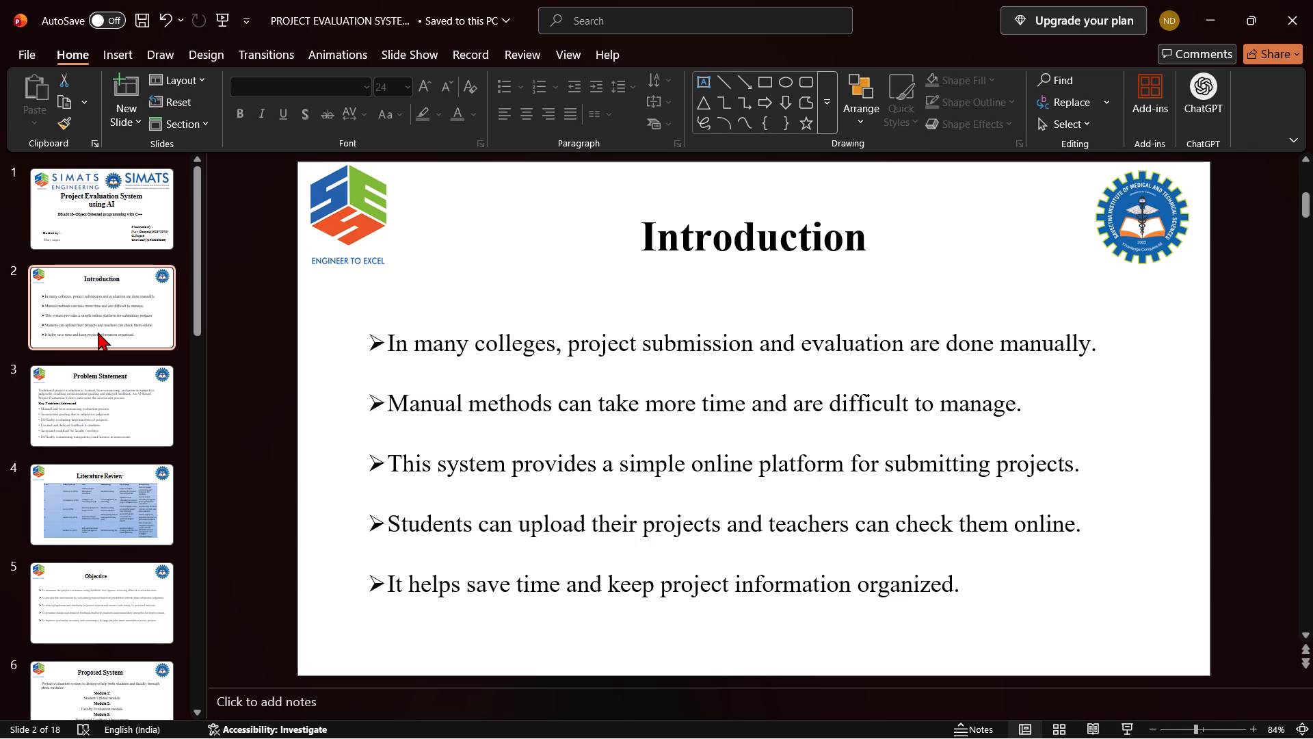
left_click(90, 437)
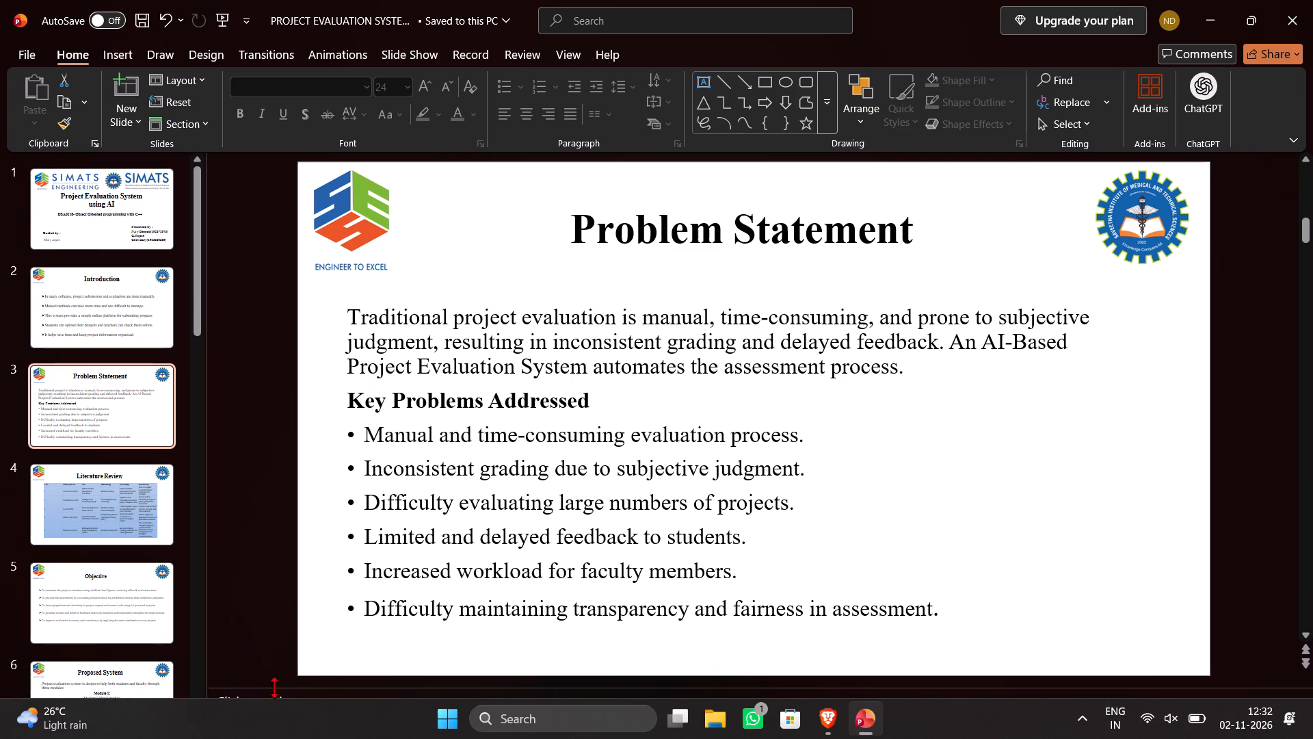
Lower the display brightness and turn on Energy saver in the Windows quick settings.
left_click(1166, 727)
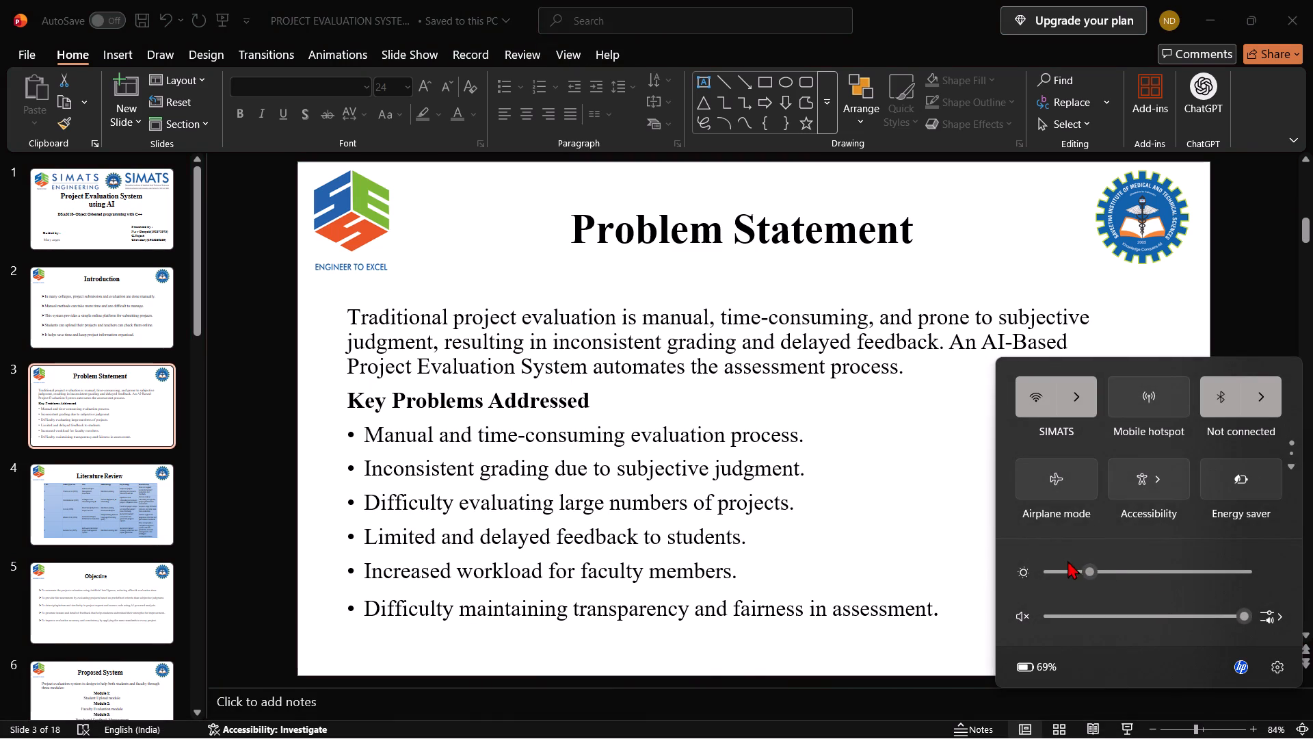
left_click(1060, 569)
left_click(1236, 478)
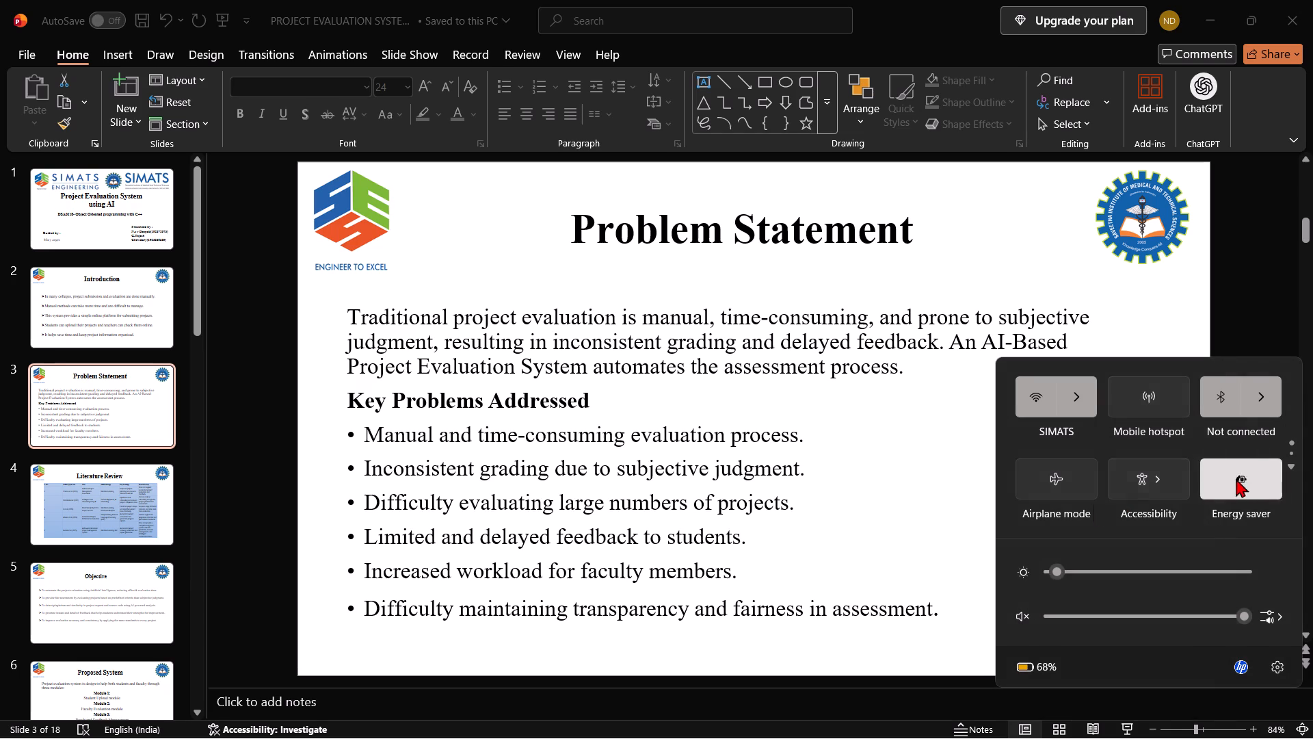
left_click(875, 525)
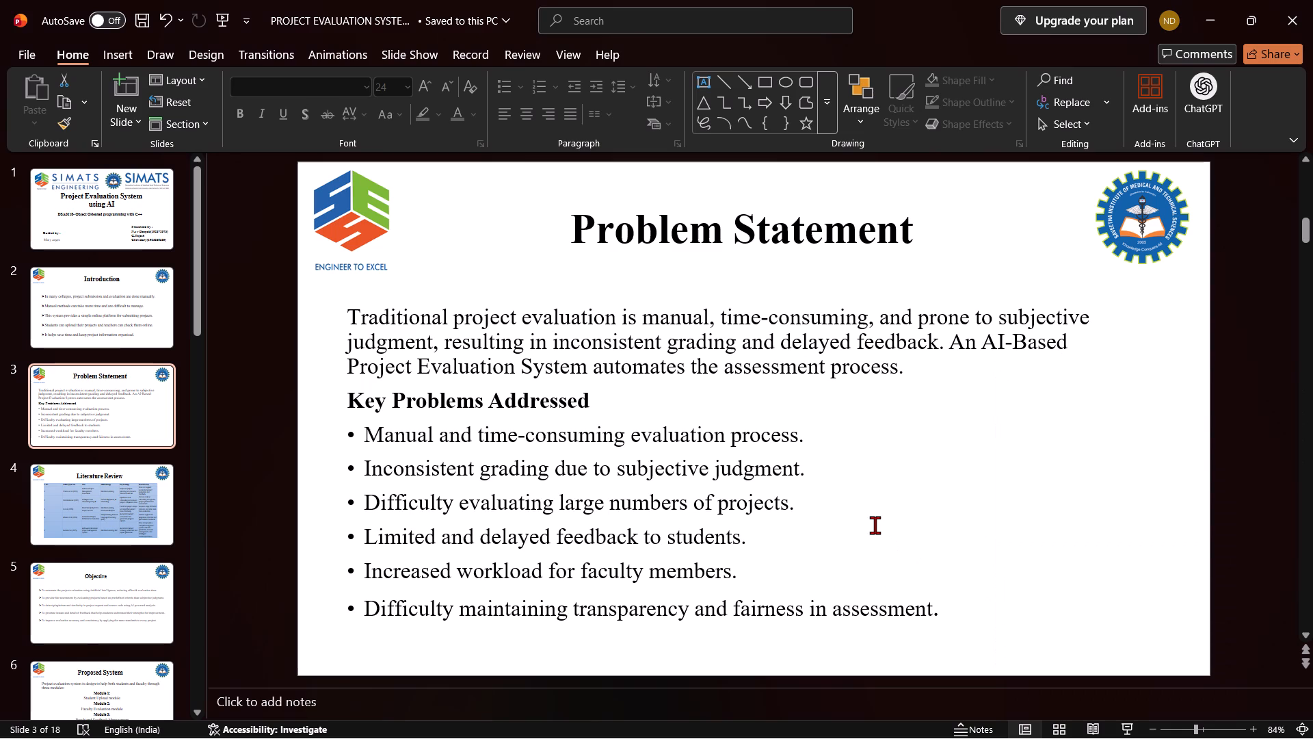
Delete the last two bullets on the Problem Statement slide, about faculty workload and about transparency and fairness in assessment.
left_click(875, 525)
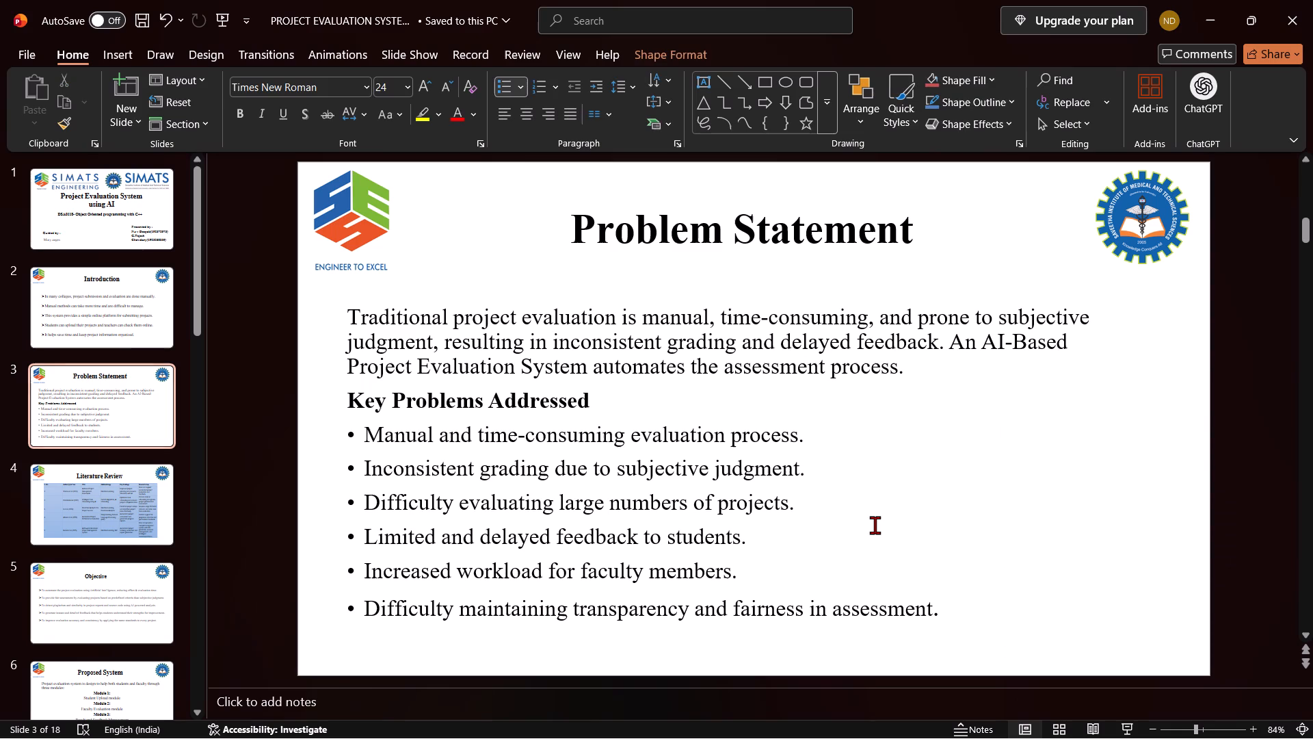
left_click_drag(960, 615, 954, 615)
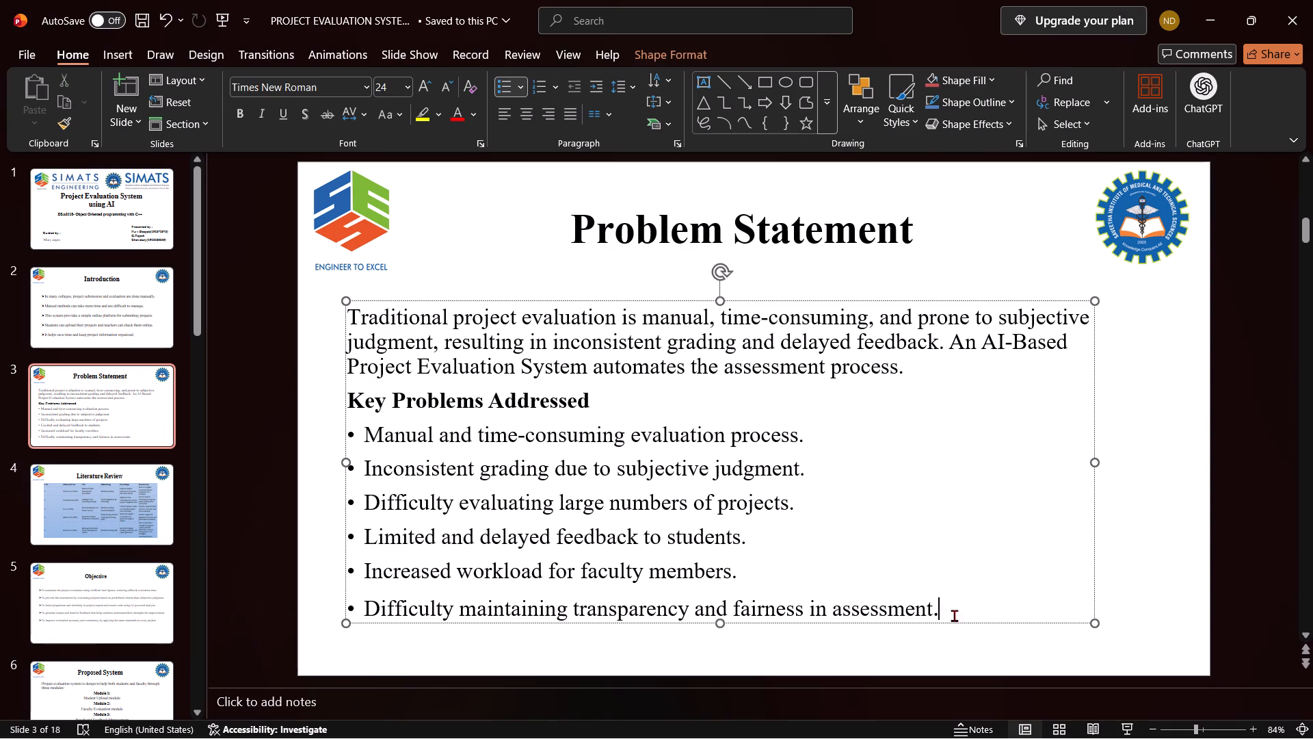
left_click_drag(954, 615, 306, 563)
key("BackSpace")
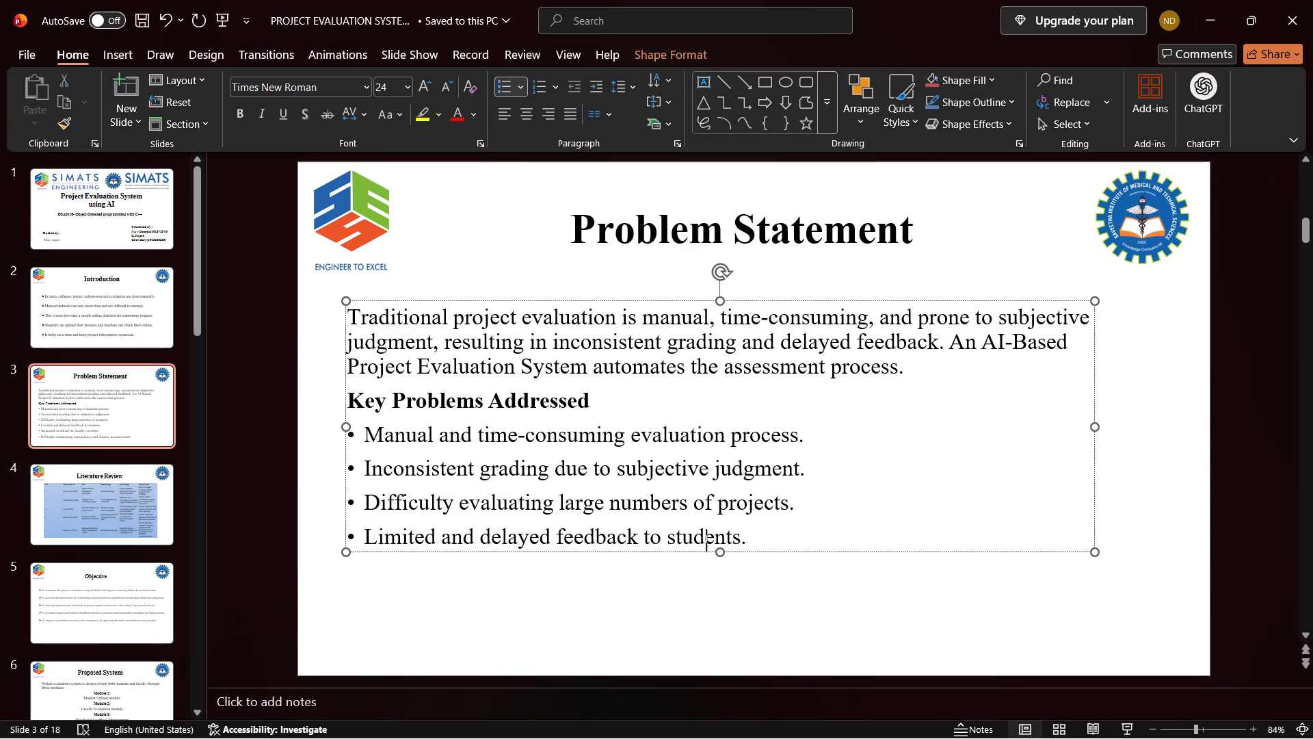
Shift the body text box on the Problem Statement slide slightly right and down.
left_click_drag(548, 301, 563, 312)
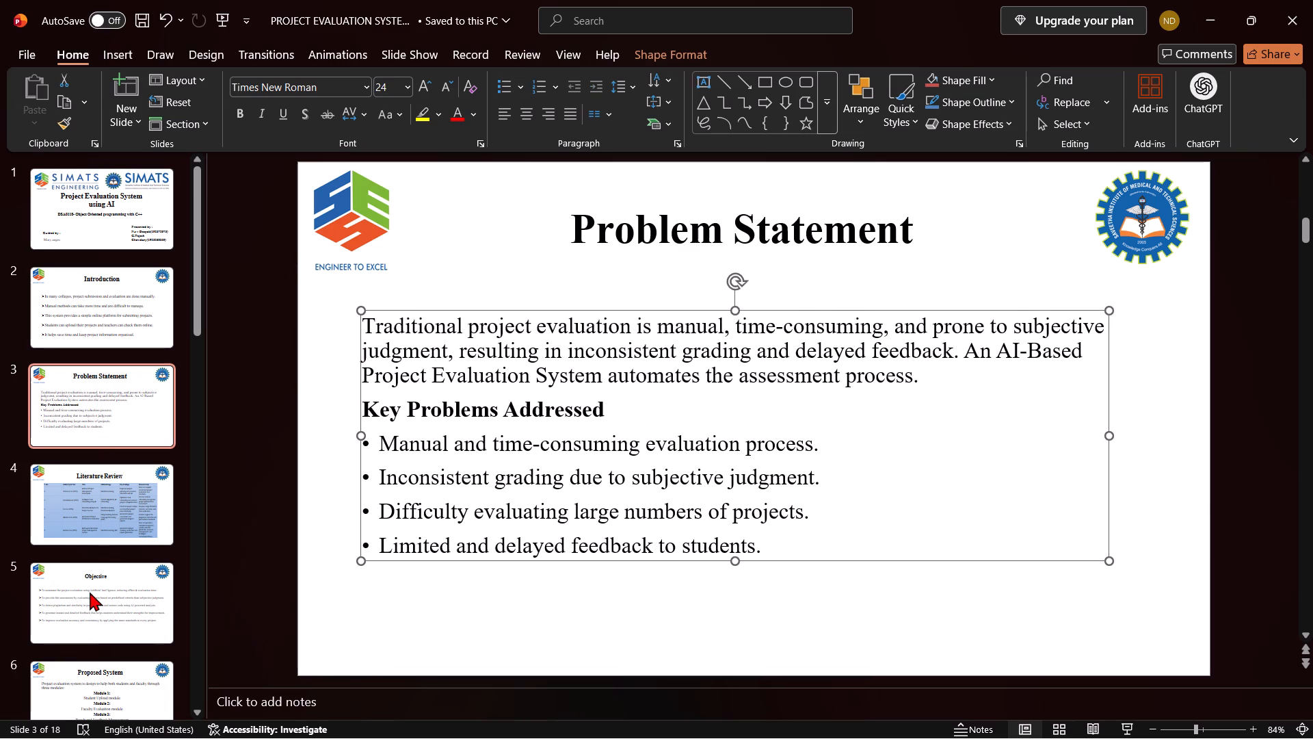
Delete the last bullet, on improving evaluation accuracy and consistency, from the Objective slide.
left_click(90, 592)
left_click(528, 509)
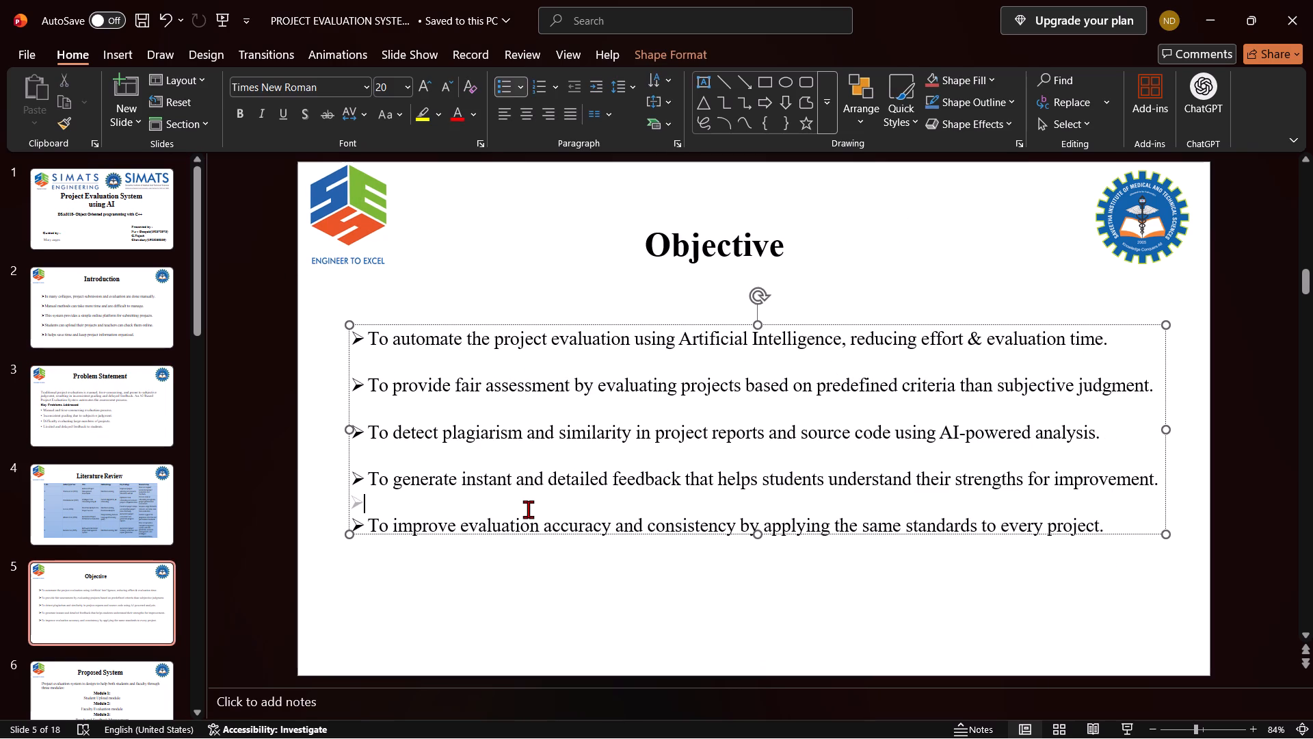
left_click_drag(1123, 518, 490, 582)
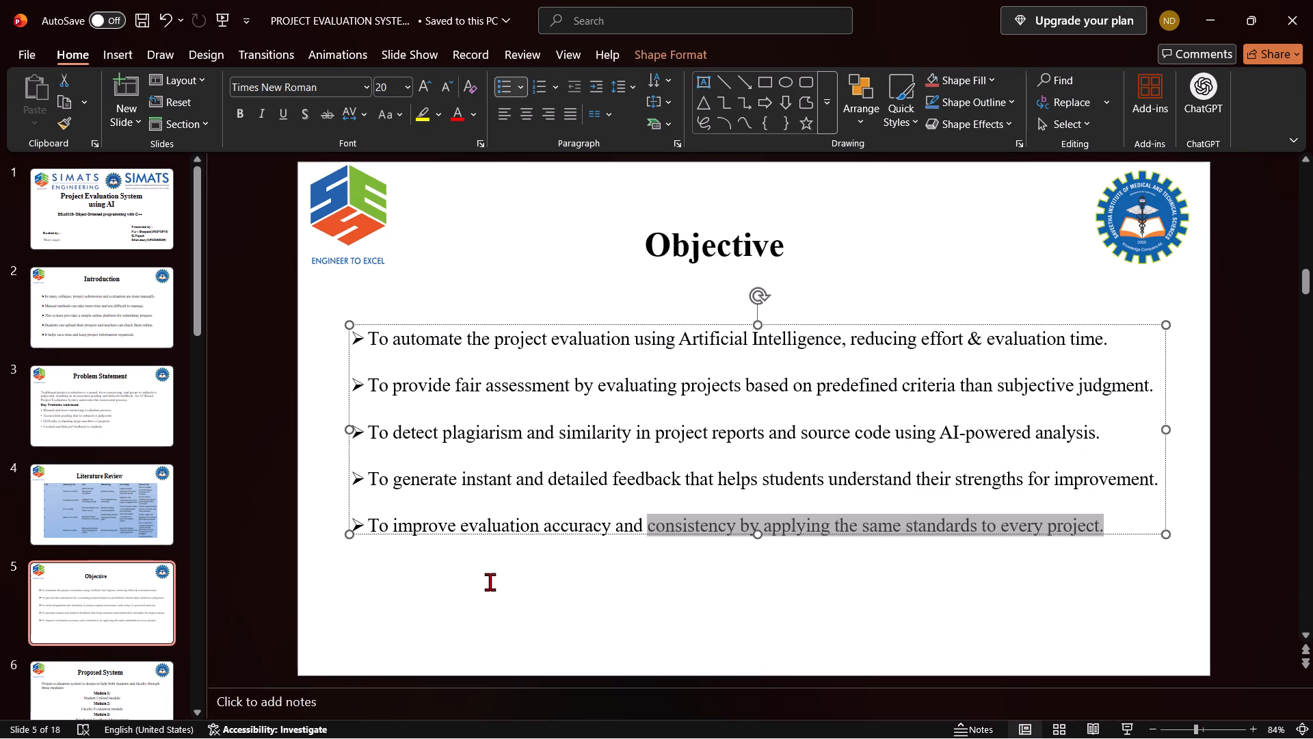
left_click_drag(490, 582, 311, 580)
key("BackSpace")
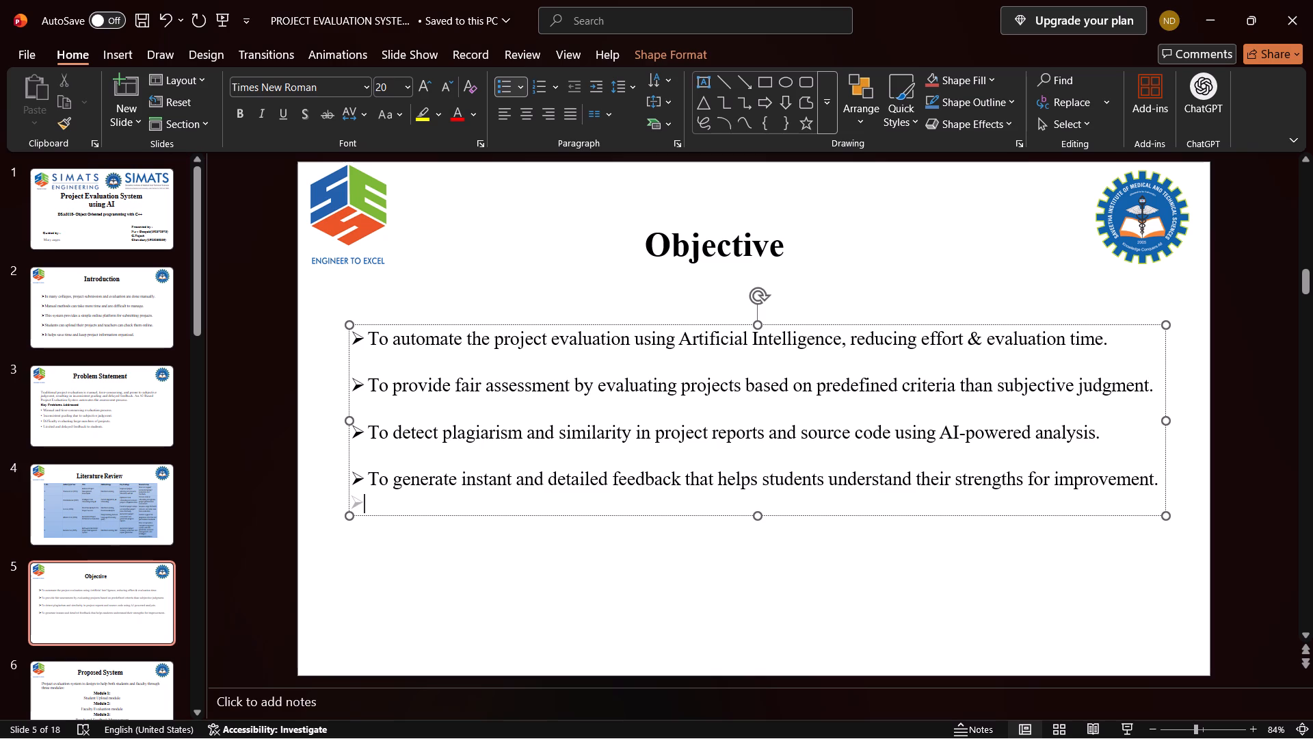
Delete the Module 3 heading, its Result and Feedback Management line and the closing paragraph from the Proposed System slide.
scroll(98, 532, "down", 1)
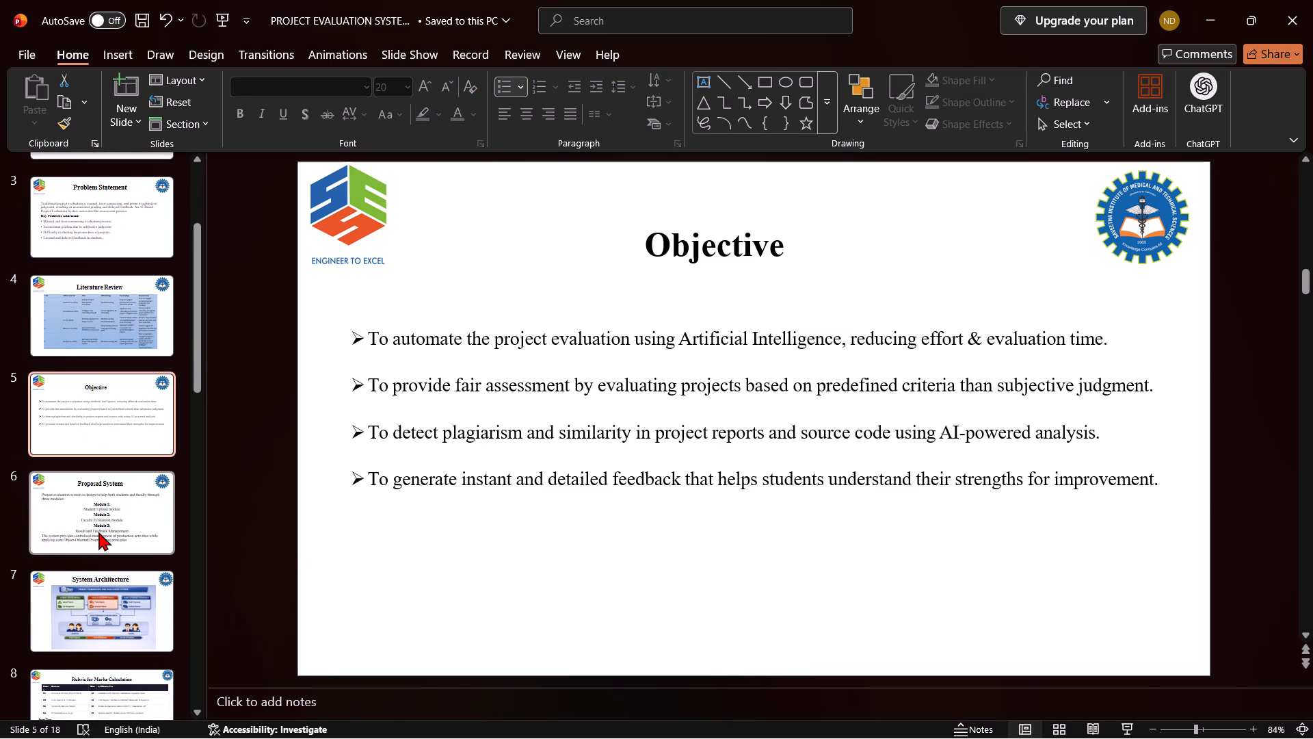
left_click(98, 532)
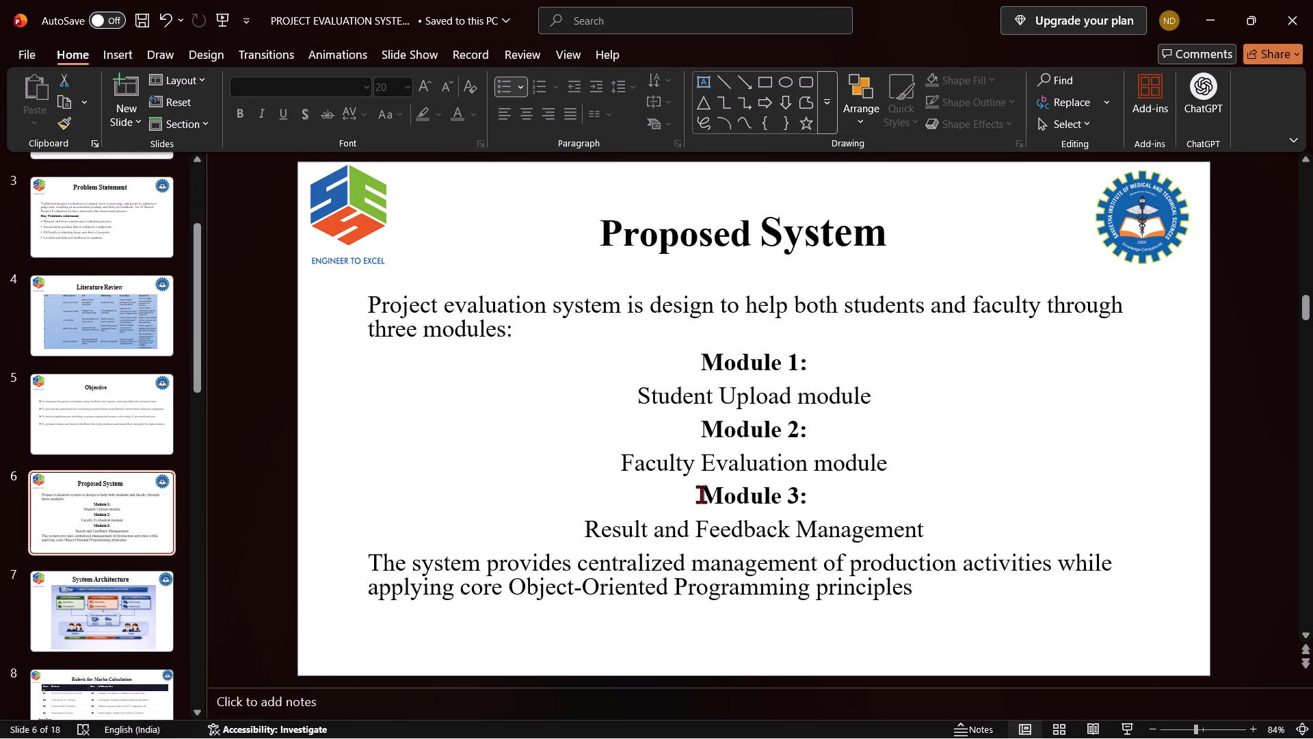
left_click_drag(701, 493, 1028, 592)
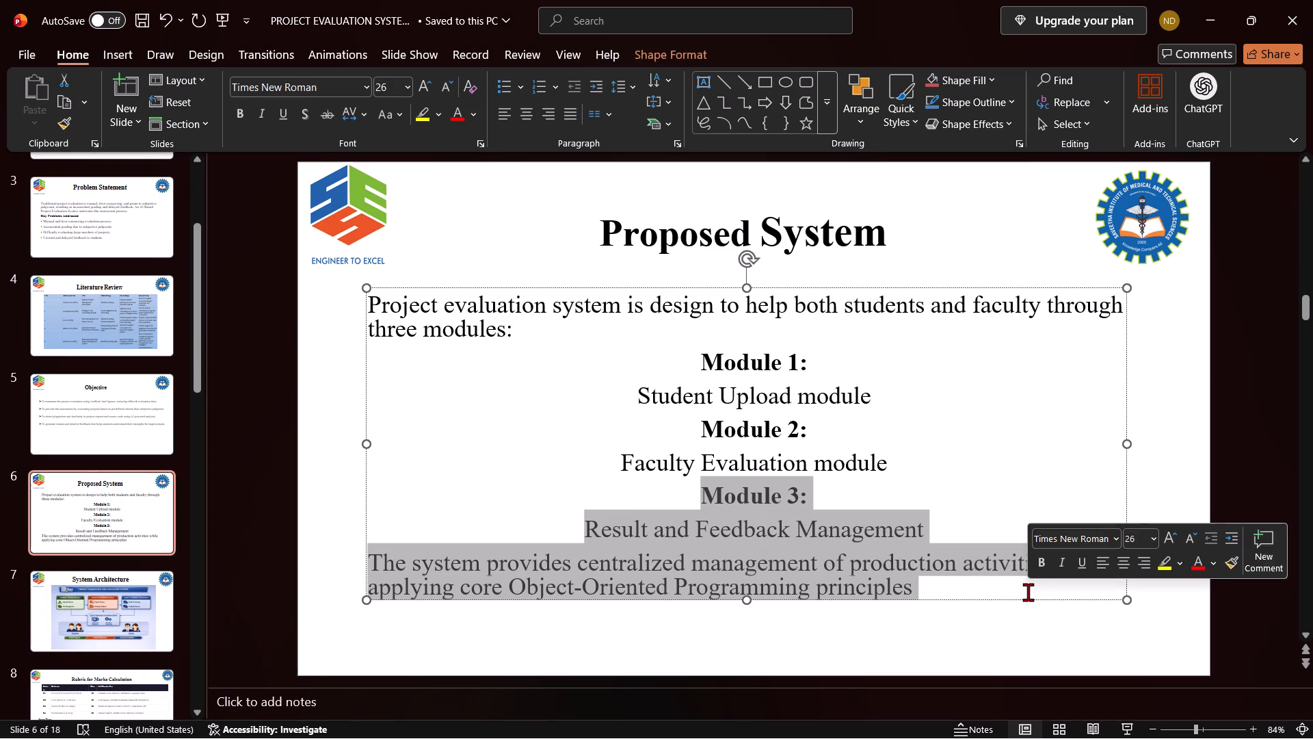
key("BackSpace")
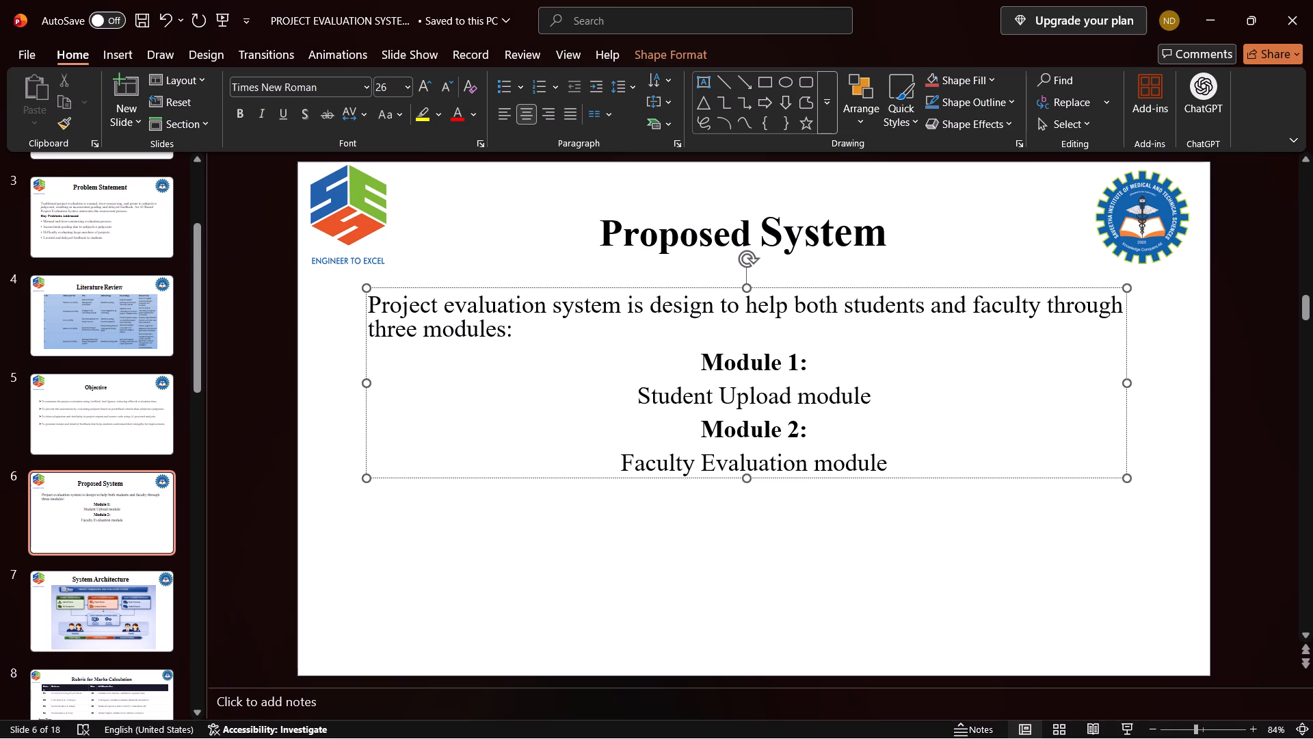
Insert one blank line between the introductory sentence and the Module 1 heading on the Proposed System slide.
left_click(574, 354)
left_click(545, 333)
key("Return")
key("Return")
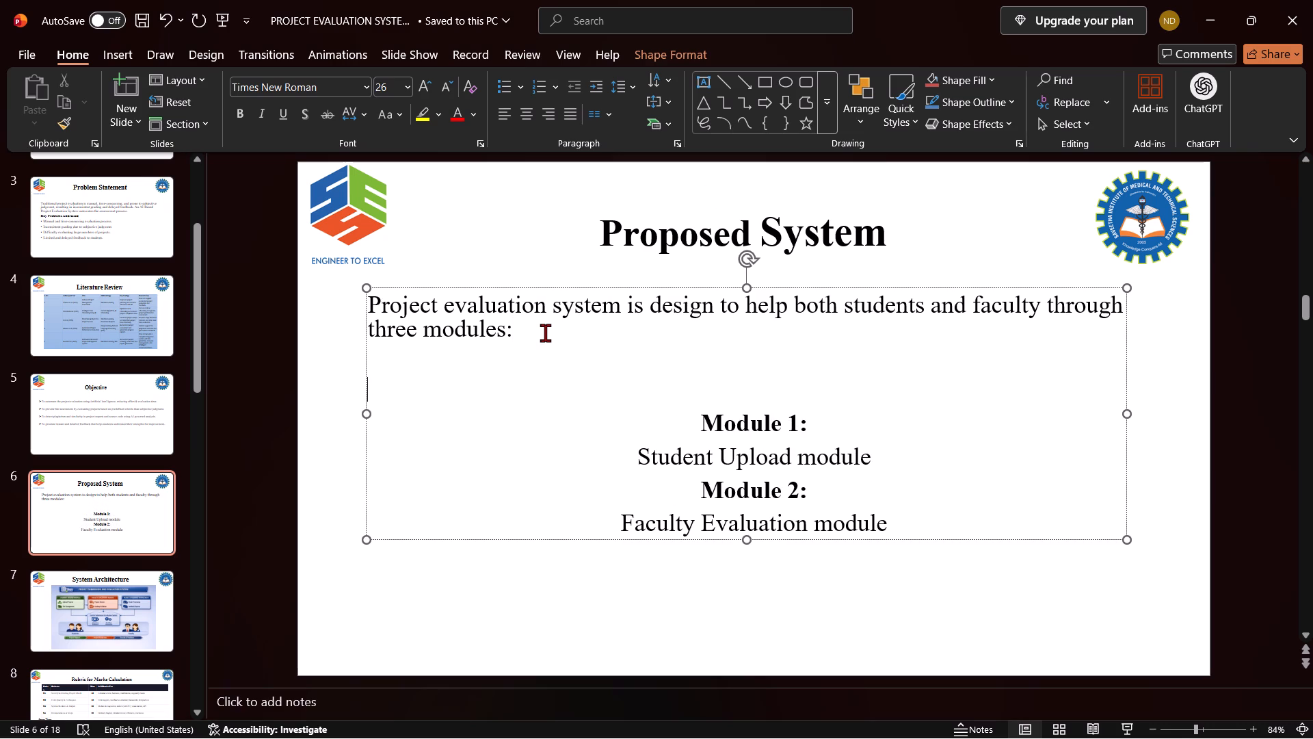
key("BackSpace")
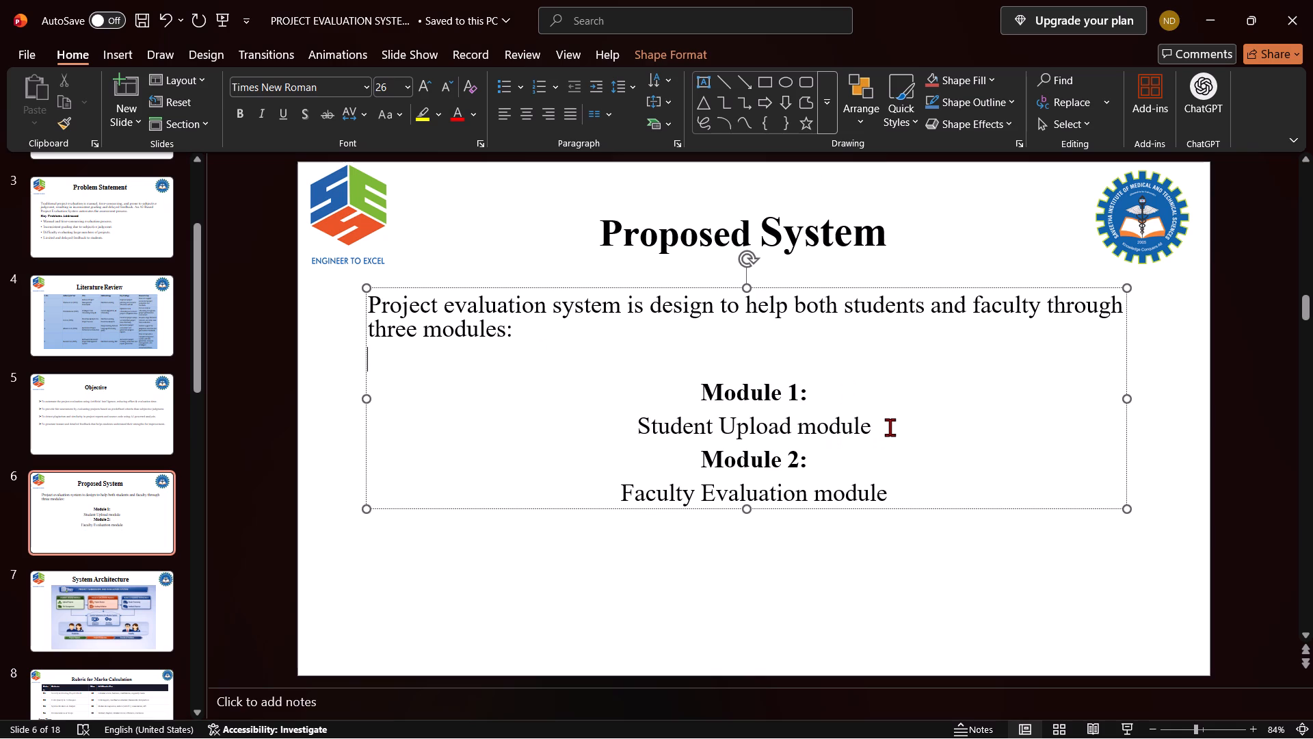
Insert one blank line between Student Upload module and the Module 2 heading on the Proposed System slide.
left_click(889, 427)
key("Return")
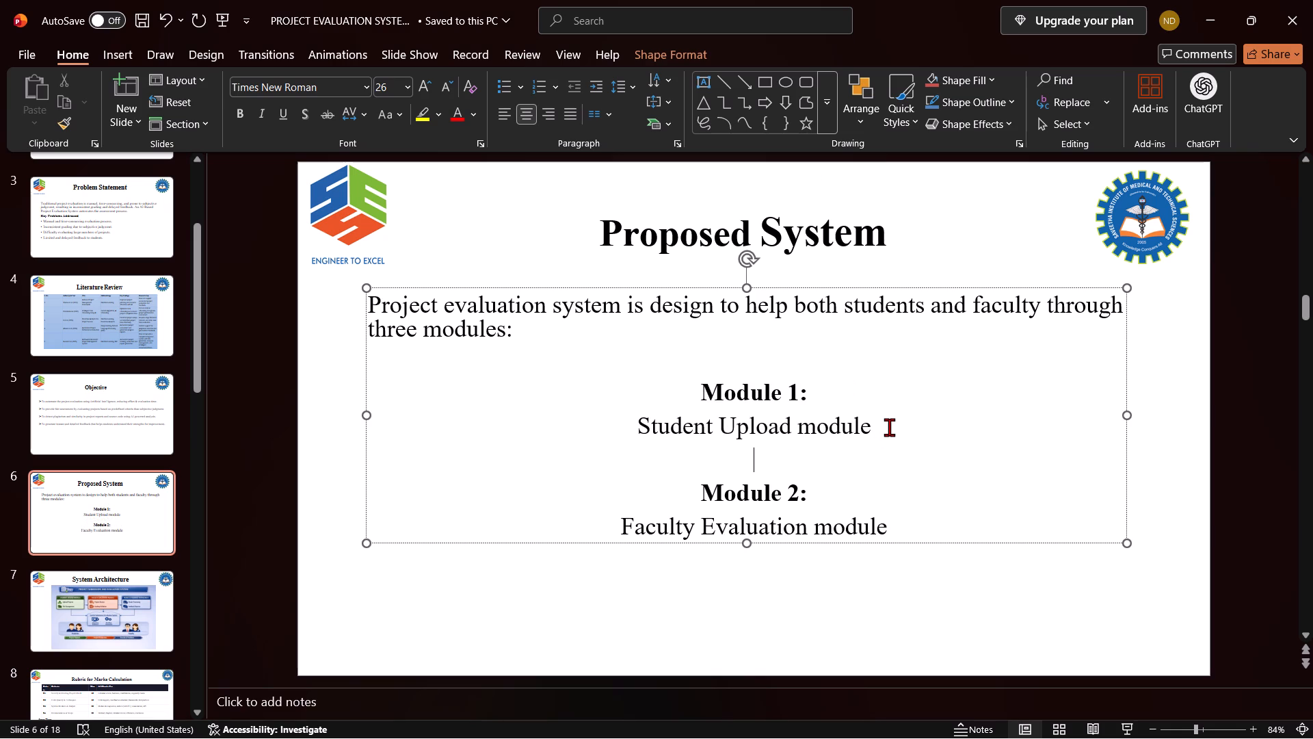
key("Return")
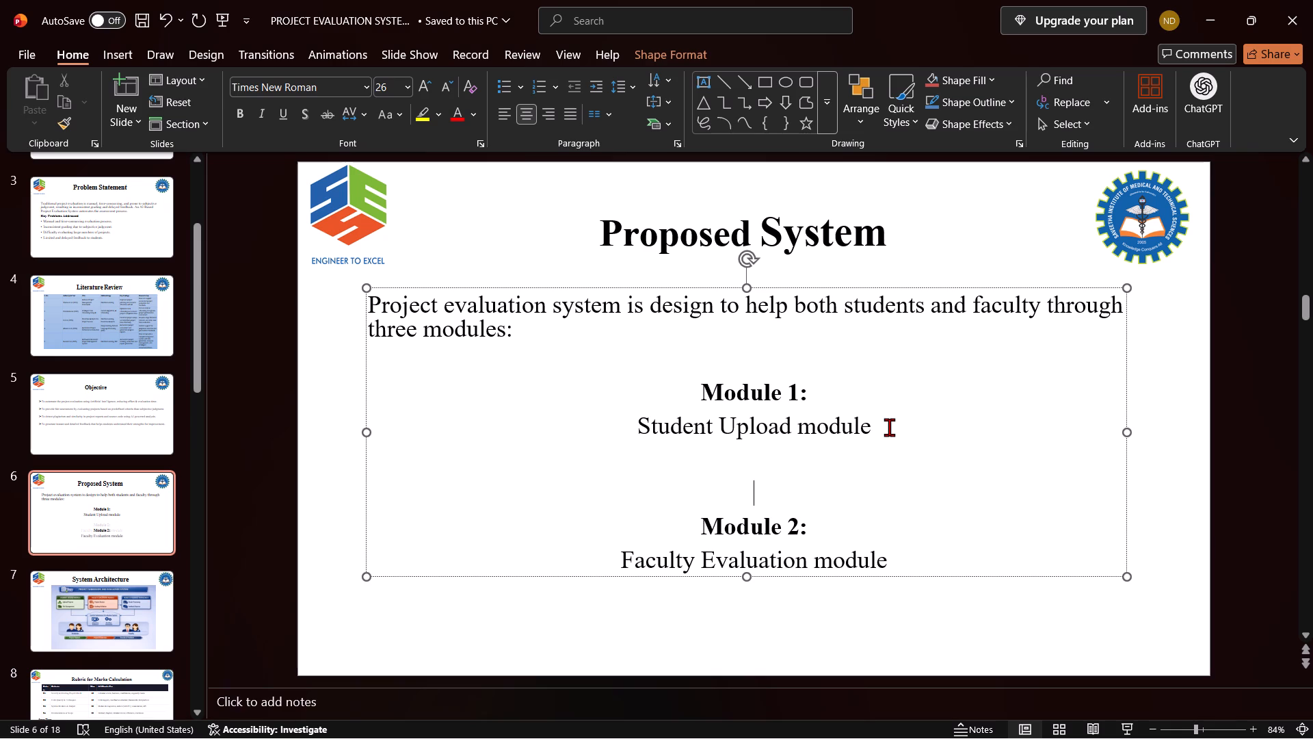
left_click(831, 337)
left_click(831, 337)
key("Return")
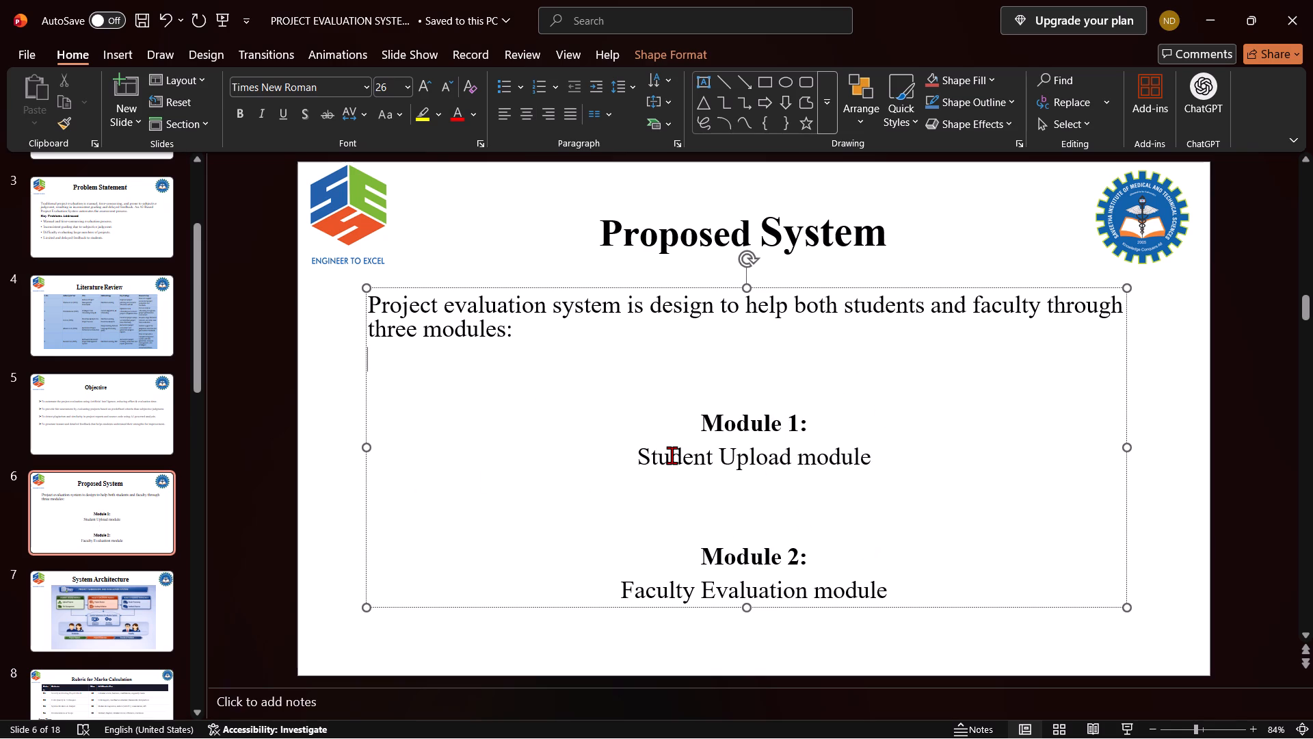
key("BackSpace")
key("Down")
key("Down")
key("Down")
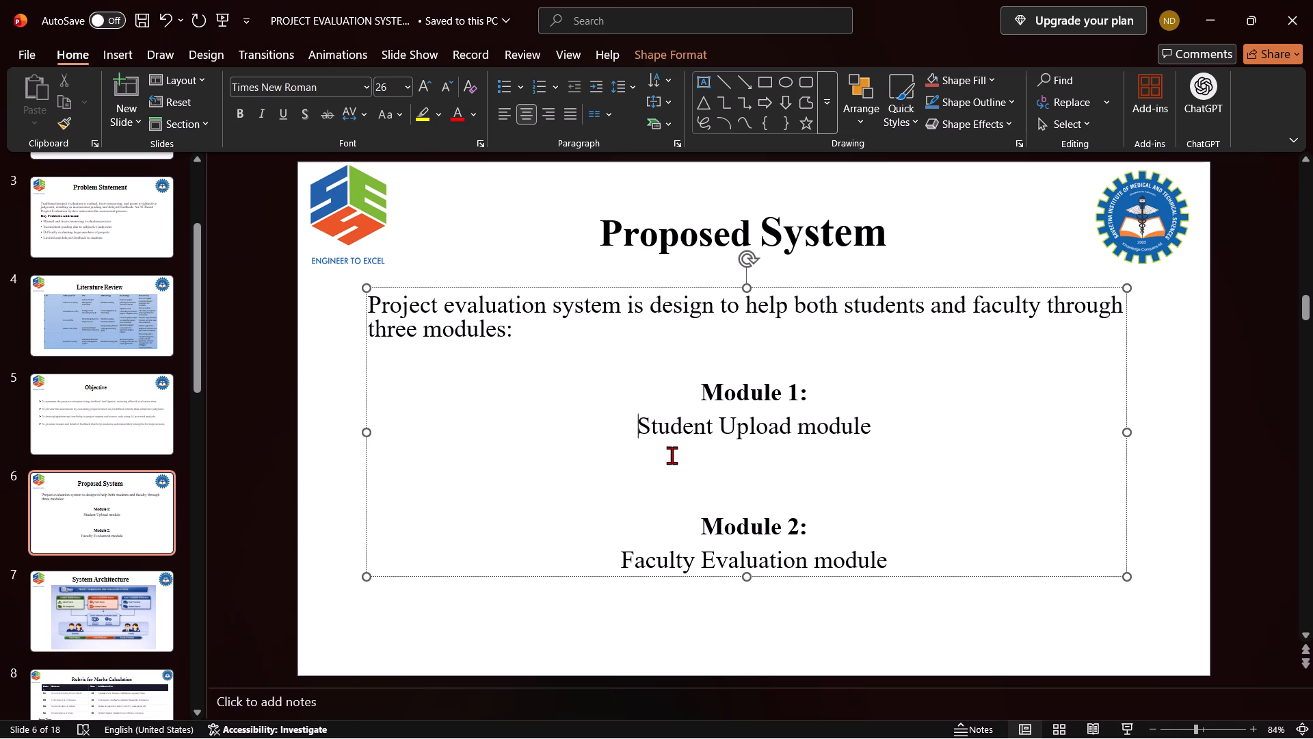
key("Down")
key("BackSpace")
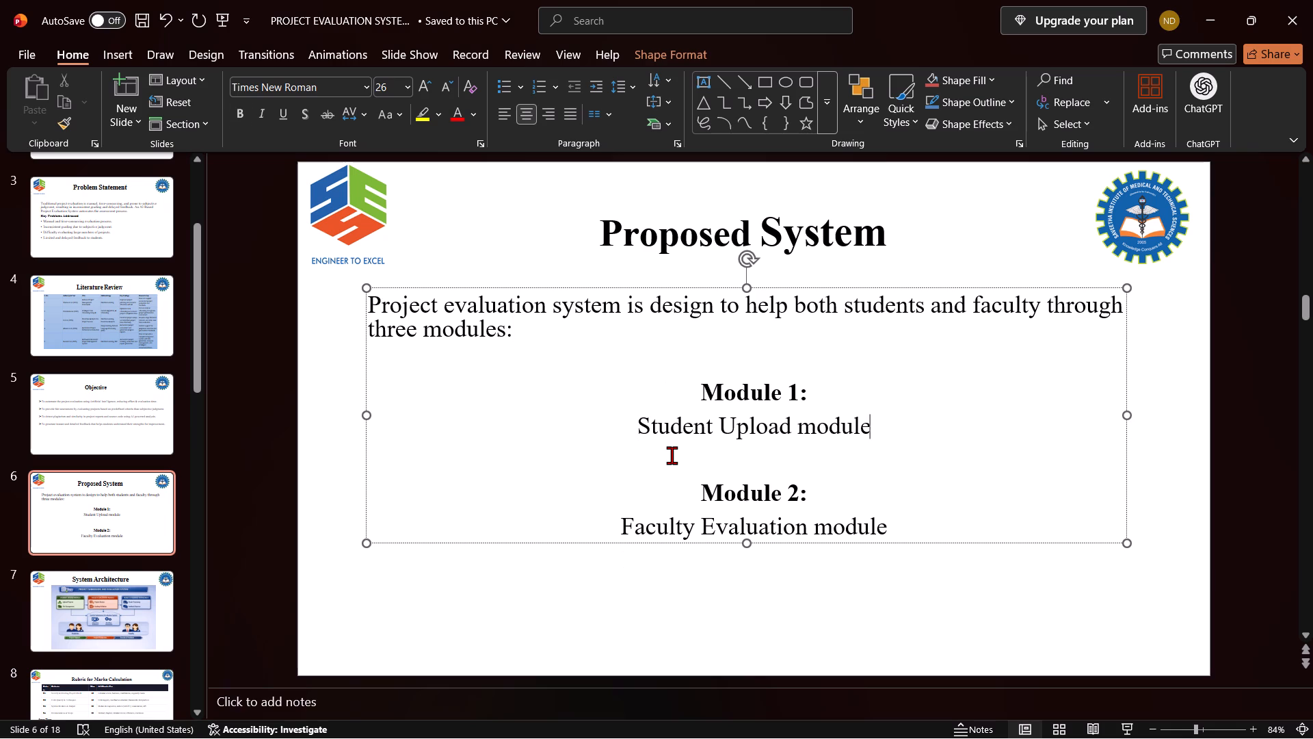
Delete the Rubric for Marks Calculation slide that follows the System Architecture slide.
left_click(101, 623)
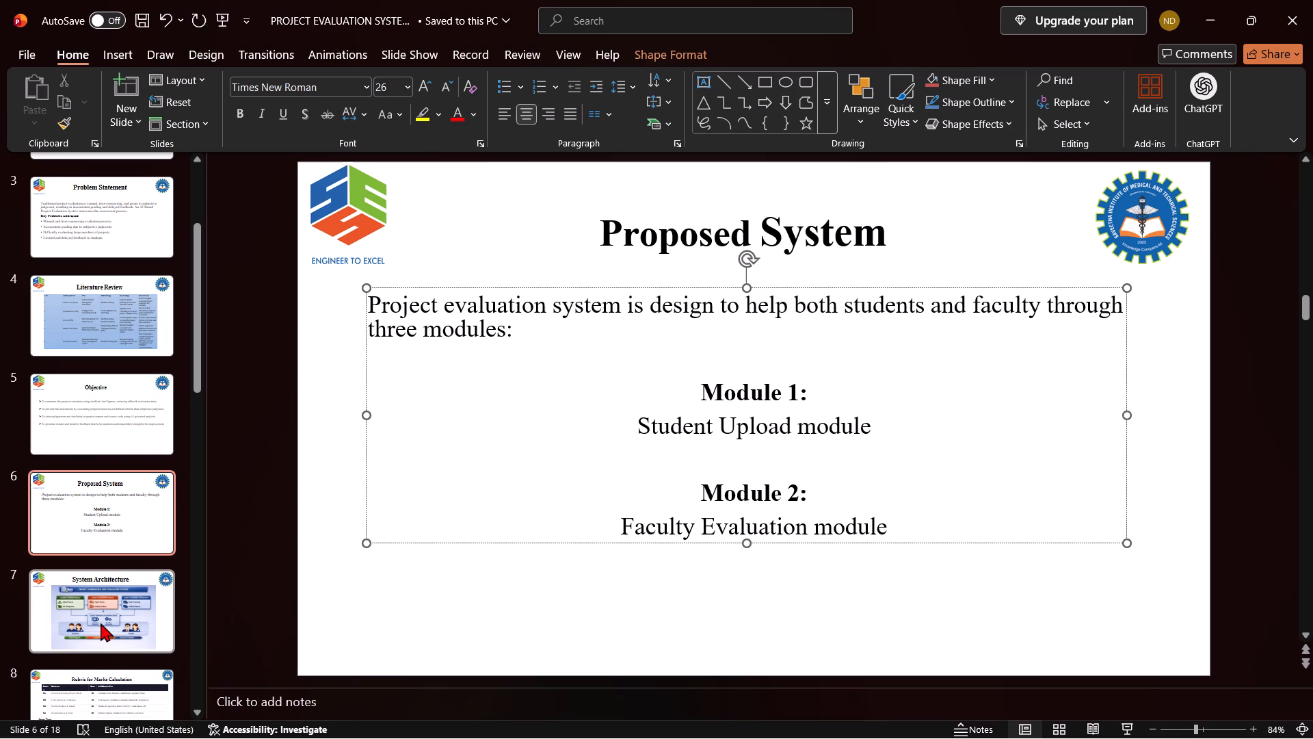
scroll(101, 623, "down", 1)
scroll(85, 493, "down", 1)
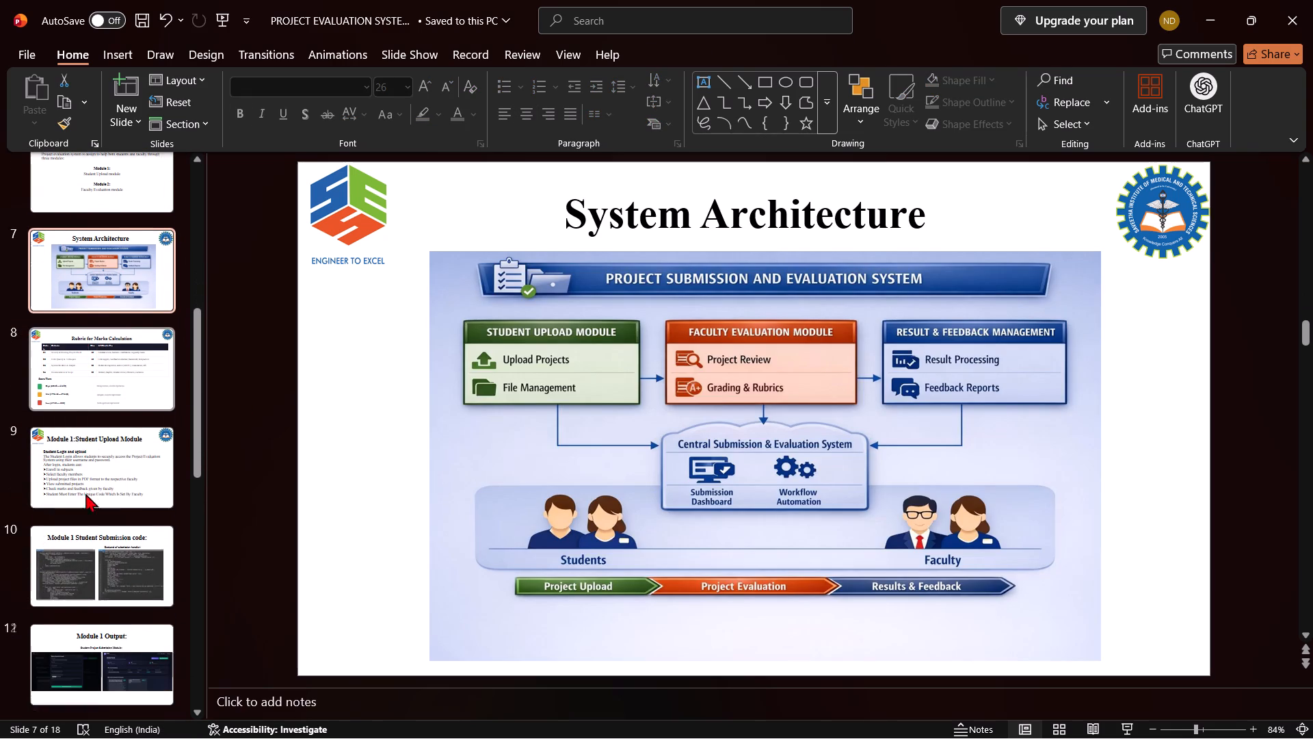
scroll(85, 493, "down", 1)
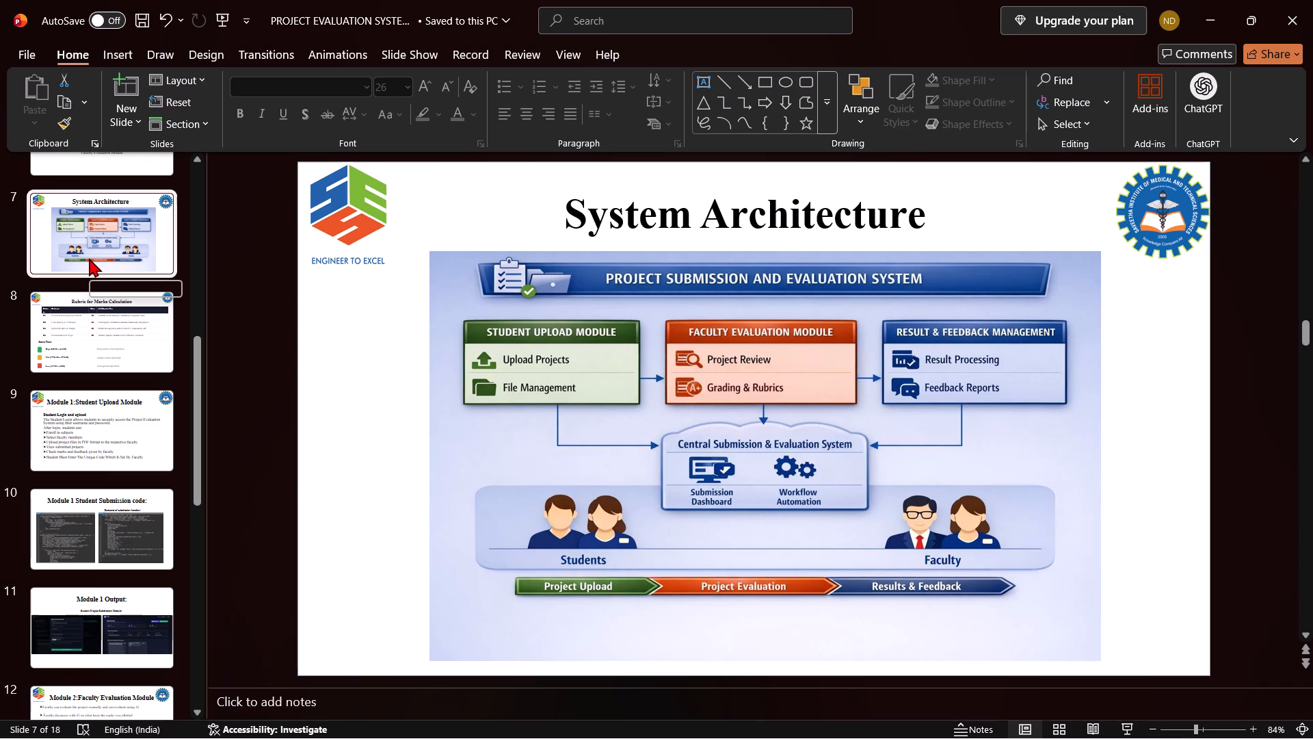
left_click(105, 324)
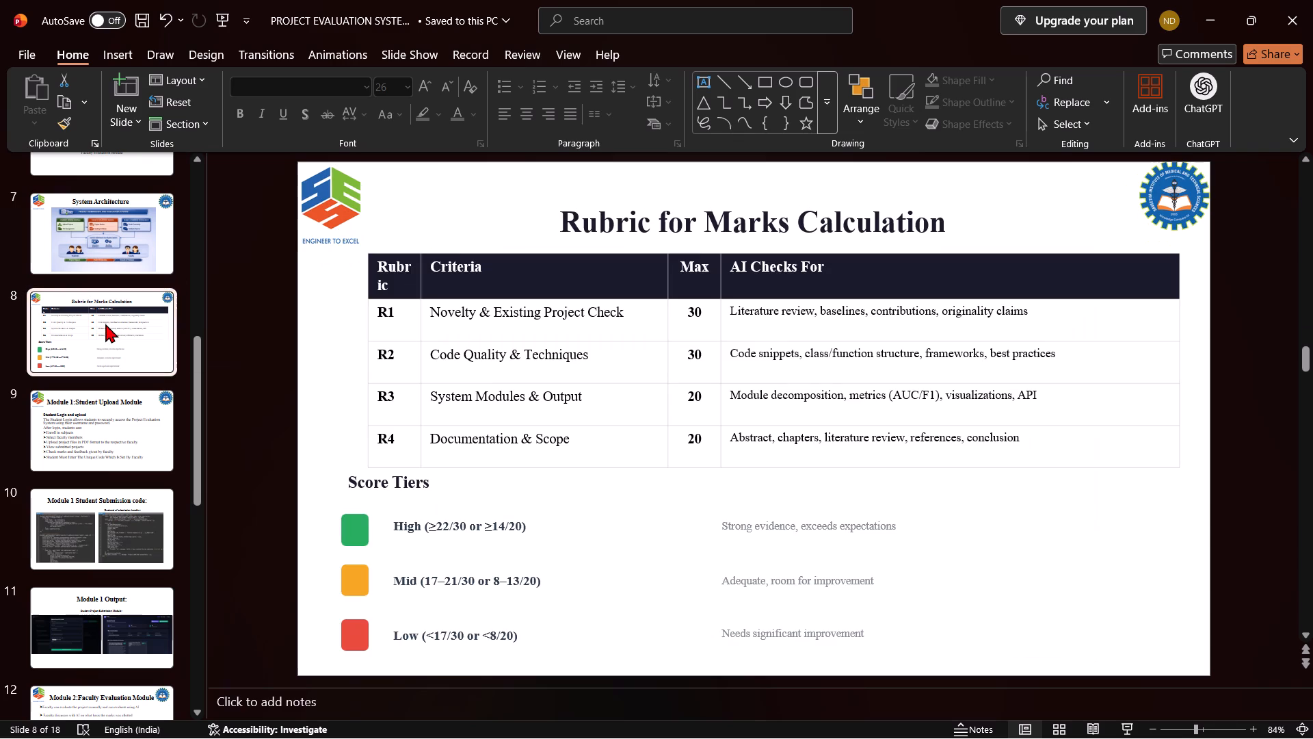
key("Delete")
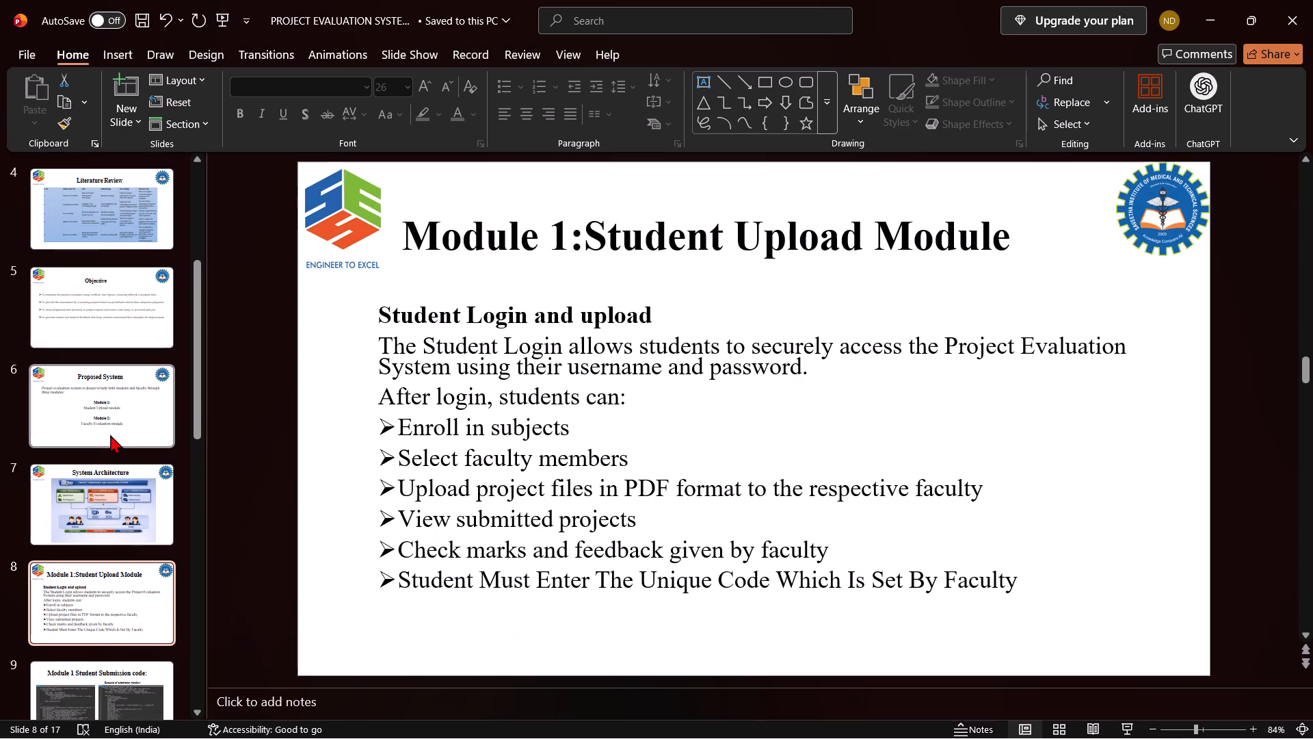
Delete the last bullet, on students entering the unique code set by faculty, from the Module 1:Student Upload Module slide.
scroll(110, 435, "down", 2)
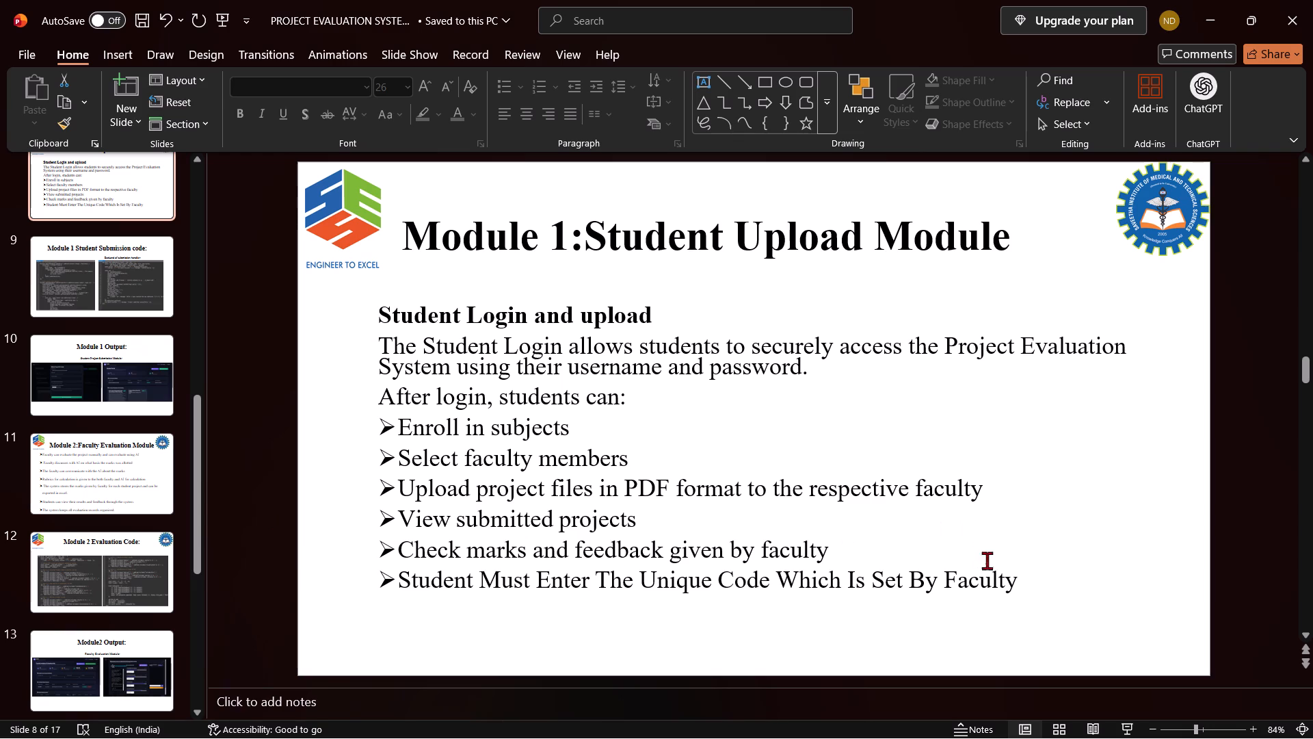
left_click(1029, 581)
left_click_drag(1029, 581, 436, 598)
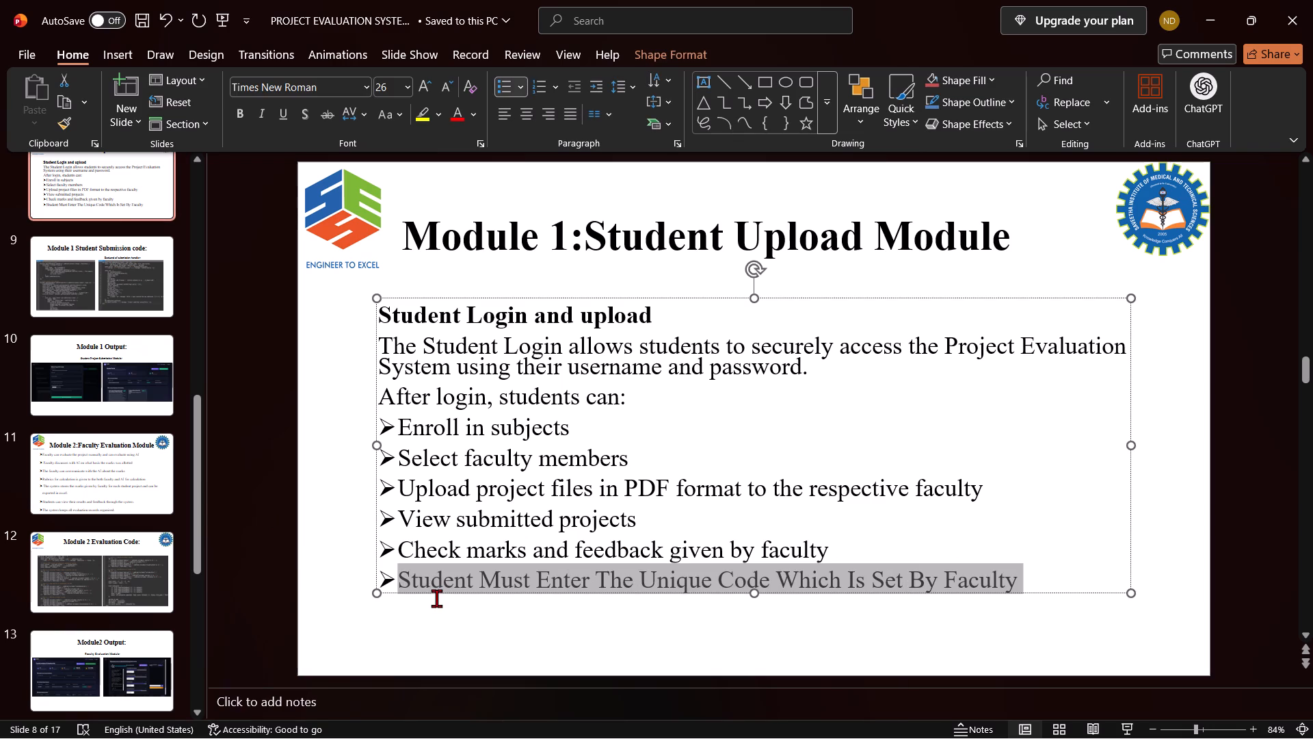
left_click_drag(436, 598, 405, 576)
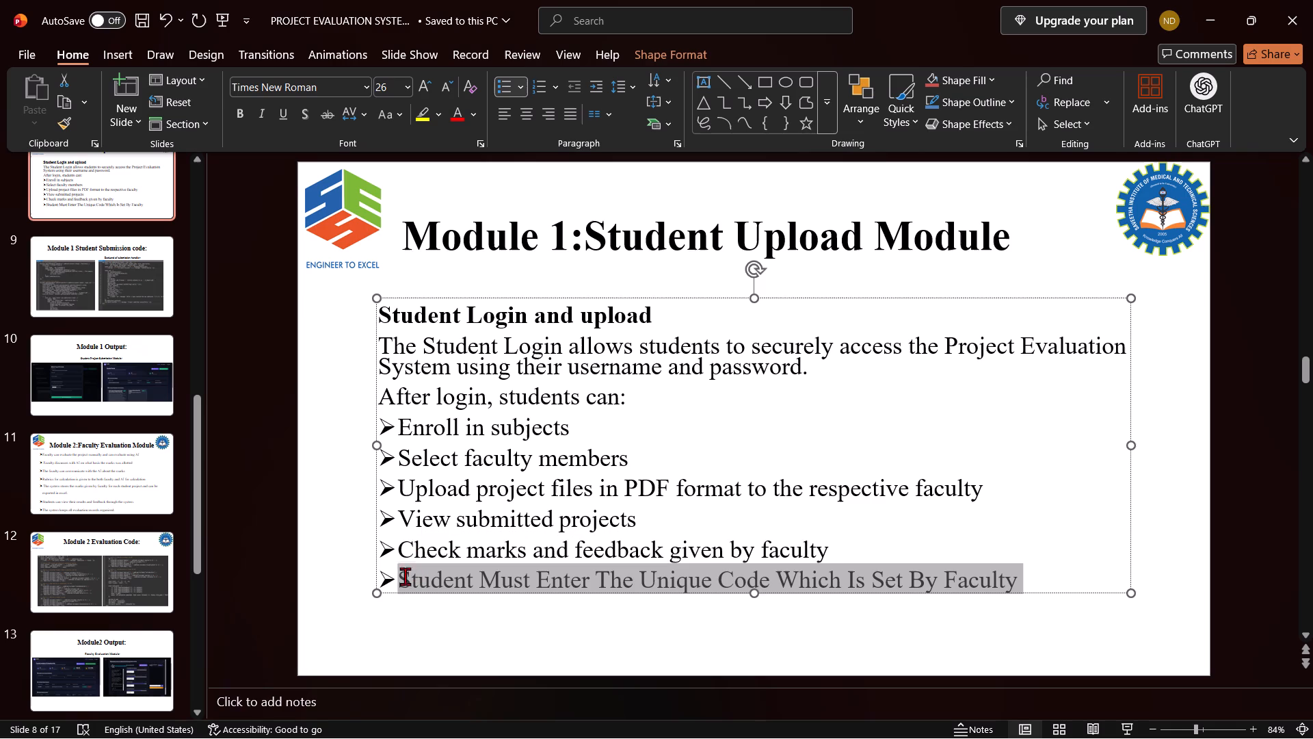
left_click_drag(405, 576, 403, 581)
key("BackSpace")
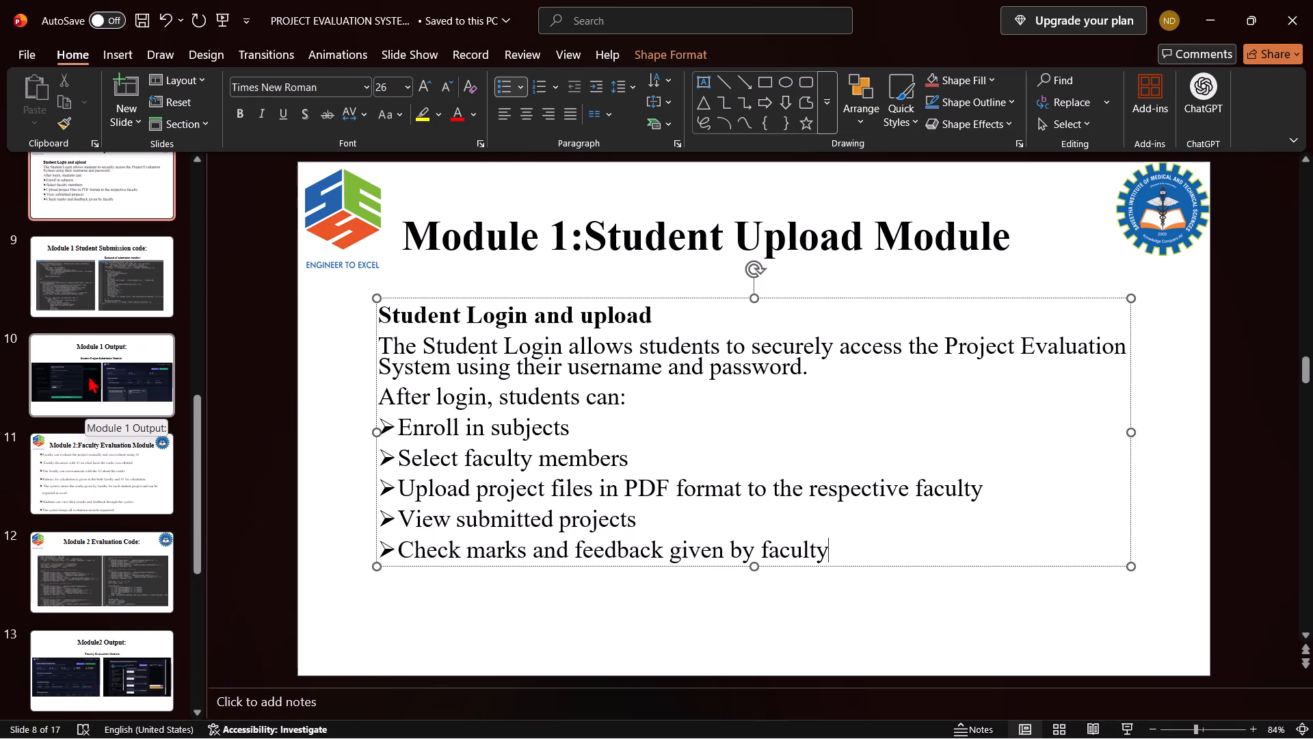
Swap the two screenshots on the Module 1 Output slide, placing Student Portal first and the Submit Project form beside it.
left_click(96, 322)
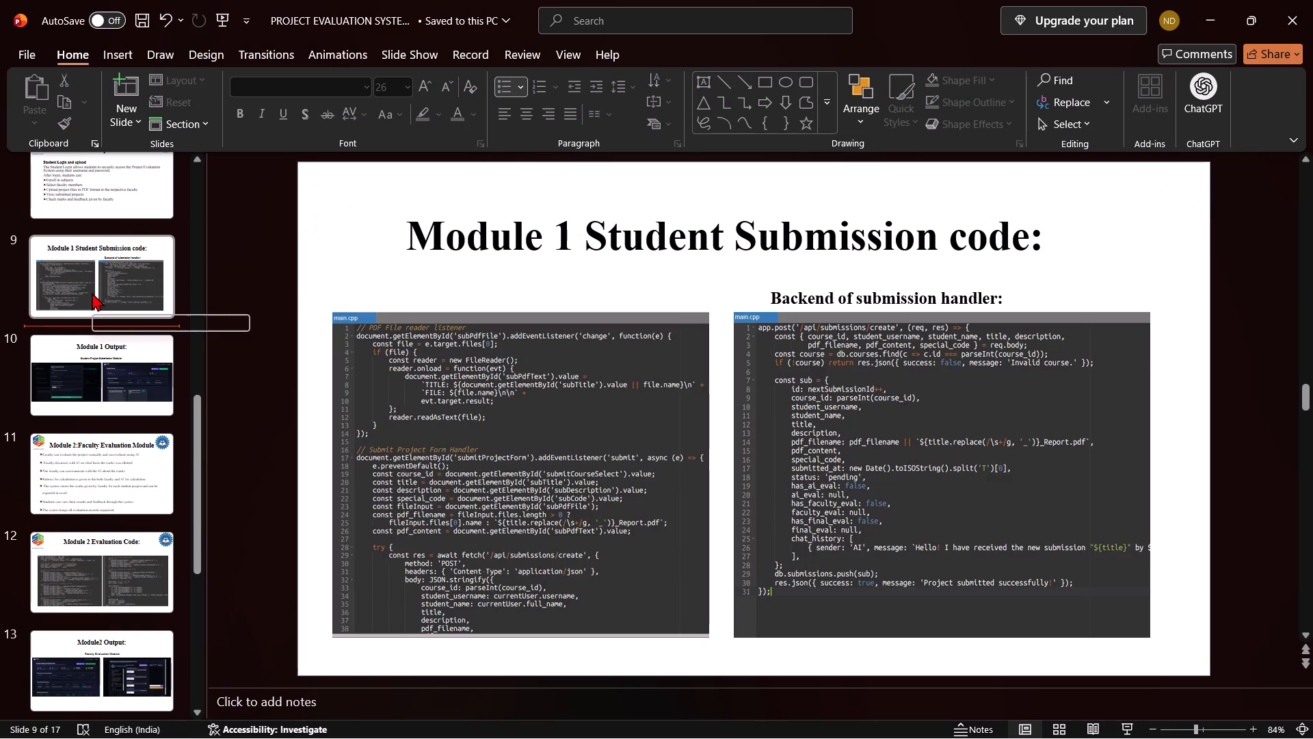
left_click(109, 356)
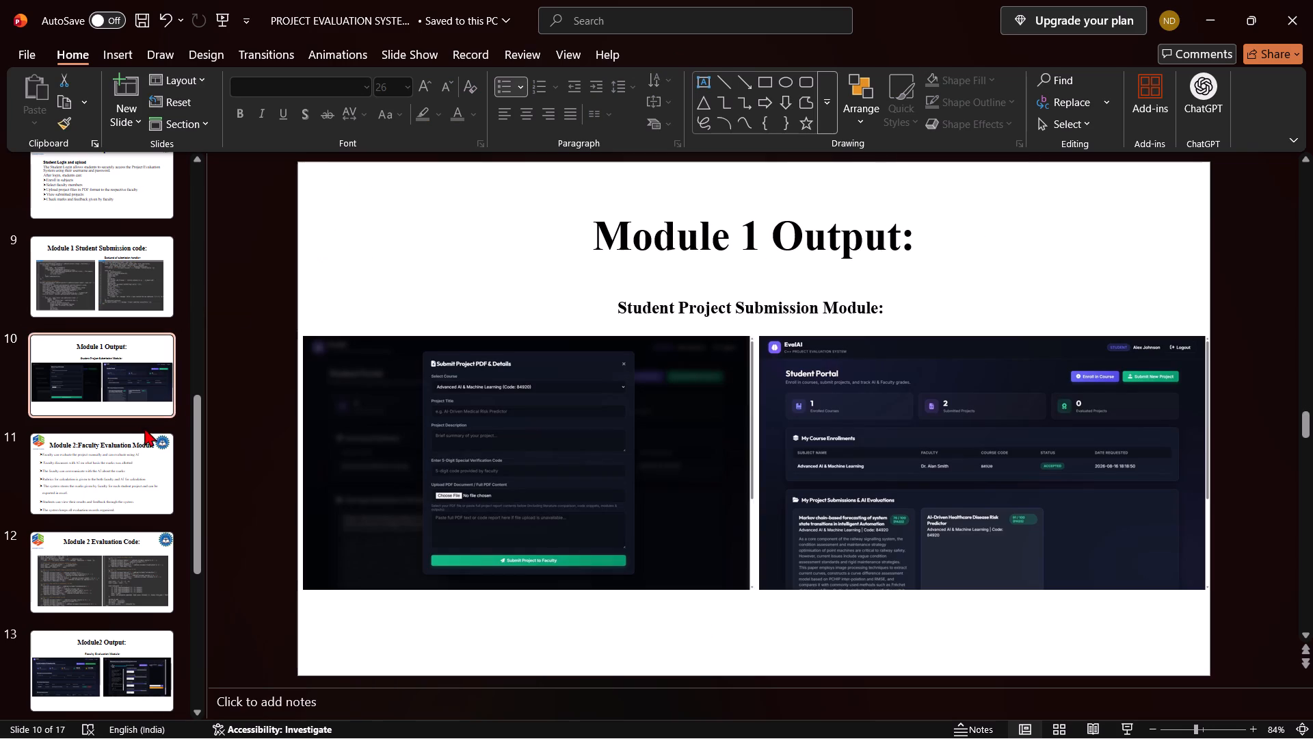
scroll(472, 478, "up", 3, "ctrl")
scroll(472, 478, "down", 3, "ctrl")
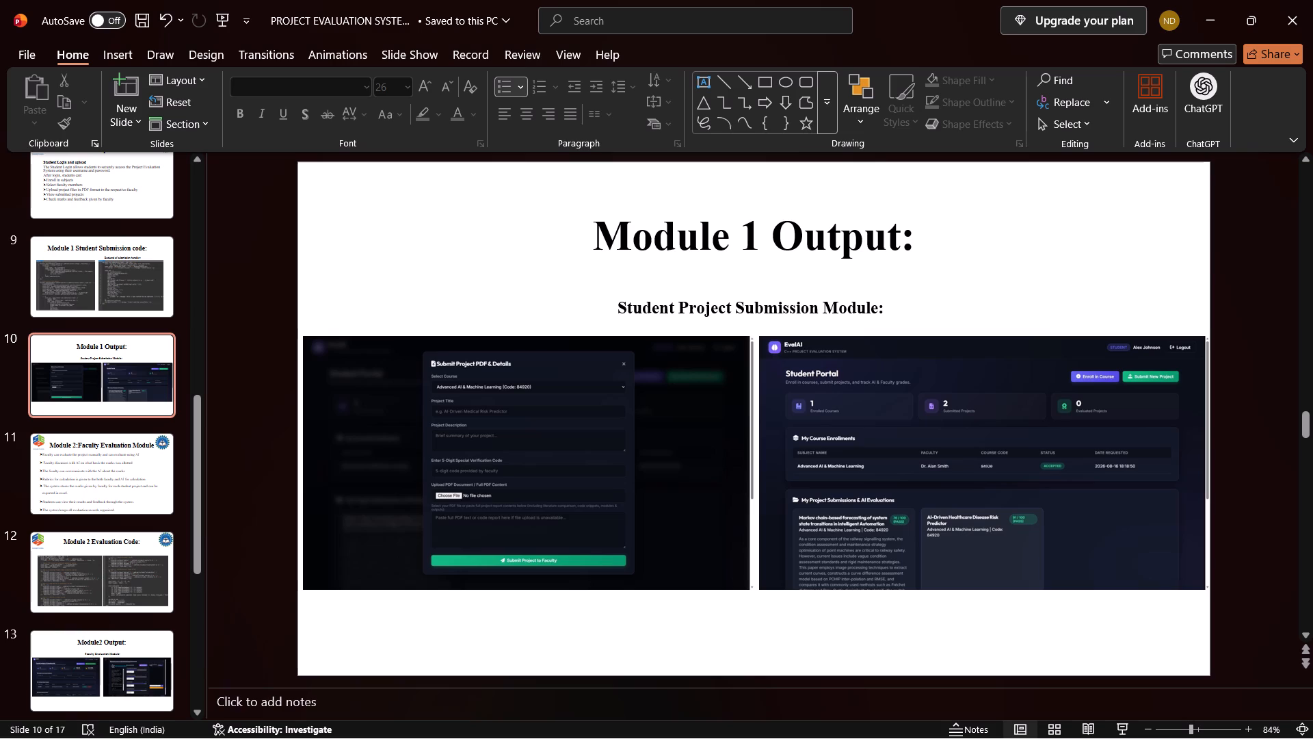
left_click_drag(864, 460, 674, 530)
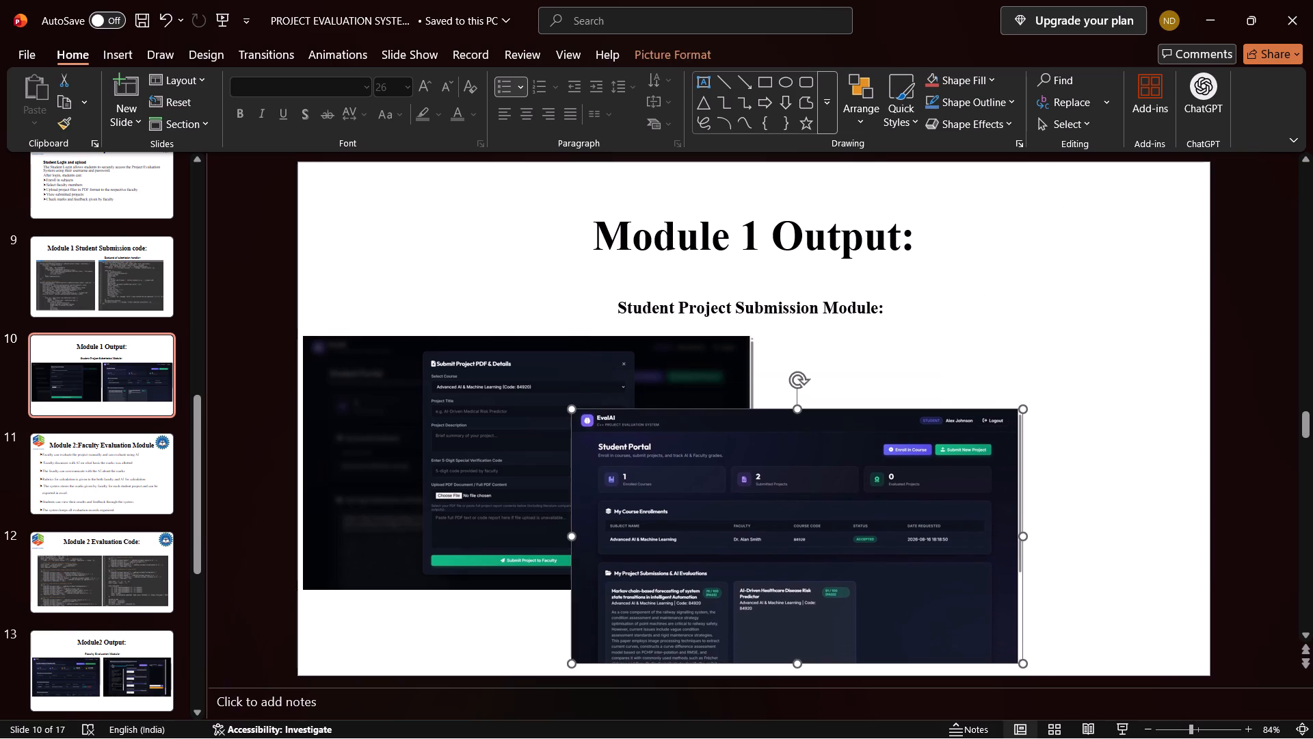
left_click_drag(612, 363, 1058, 360)
left_click_drag(678, 486, 491, 417)
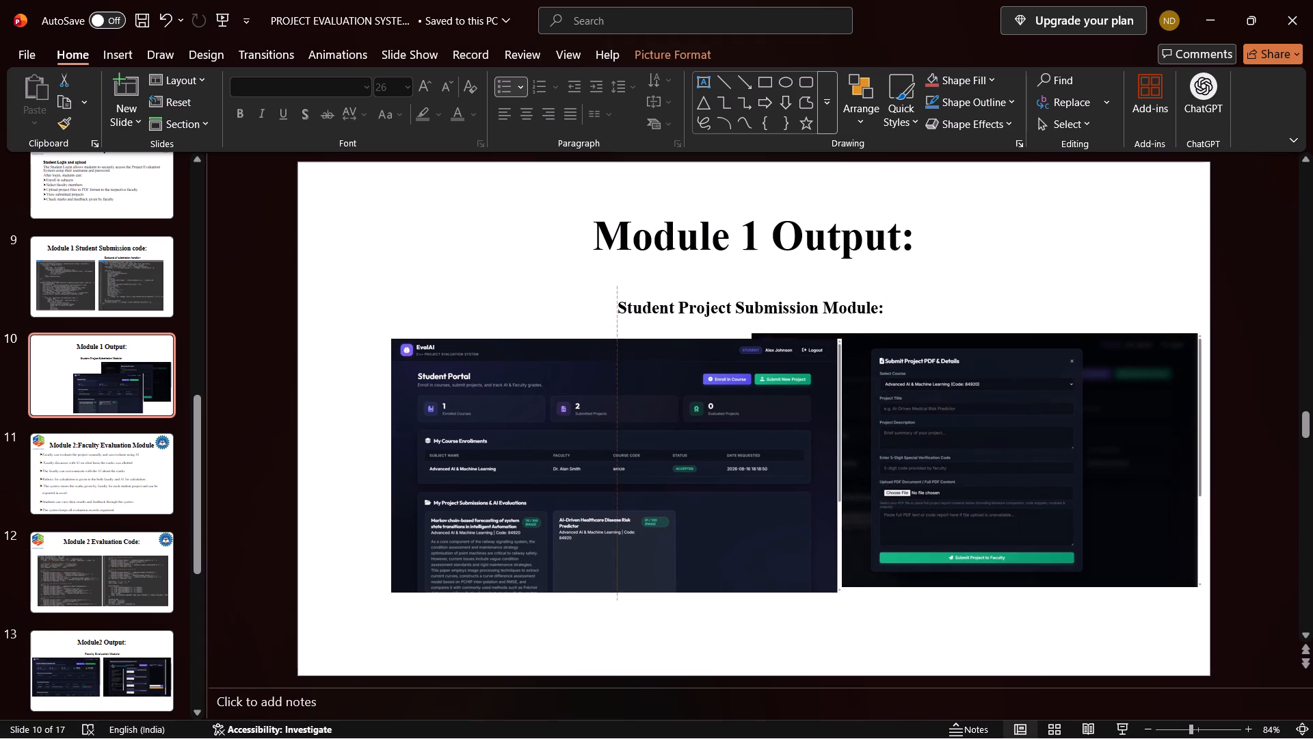
left_click_drag(491, 417, 423, 409)
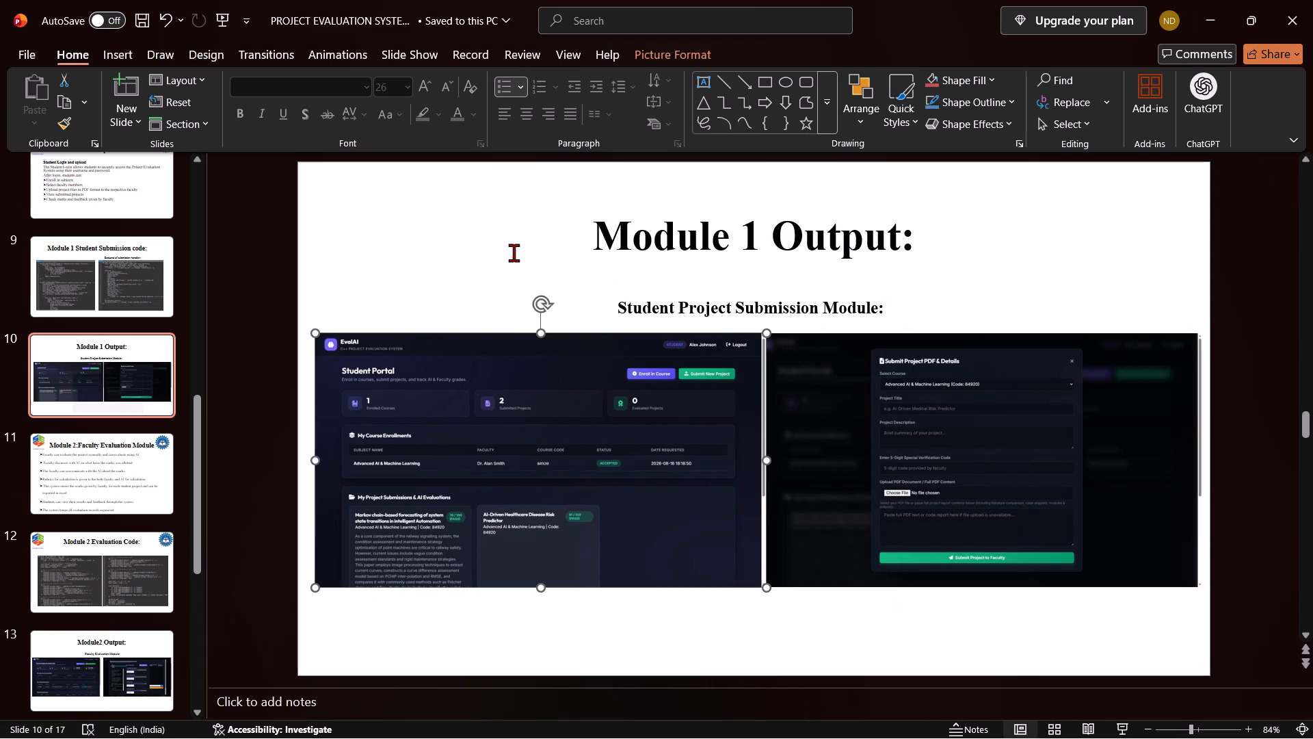
left_click(512, 254)
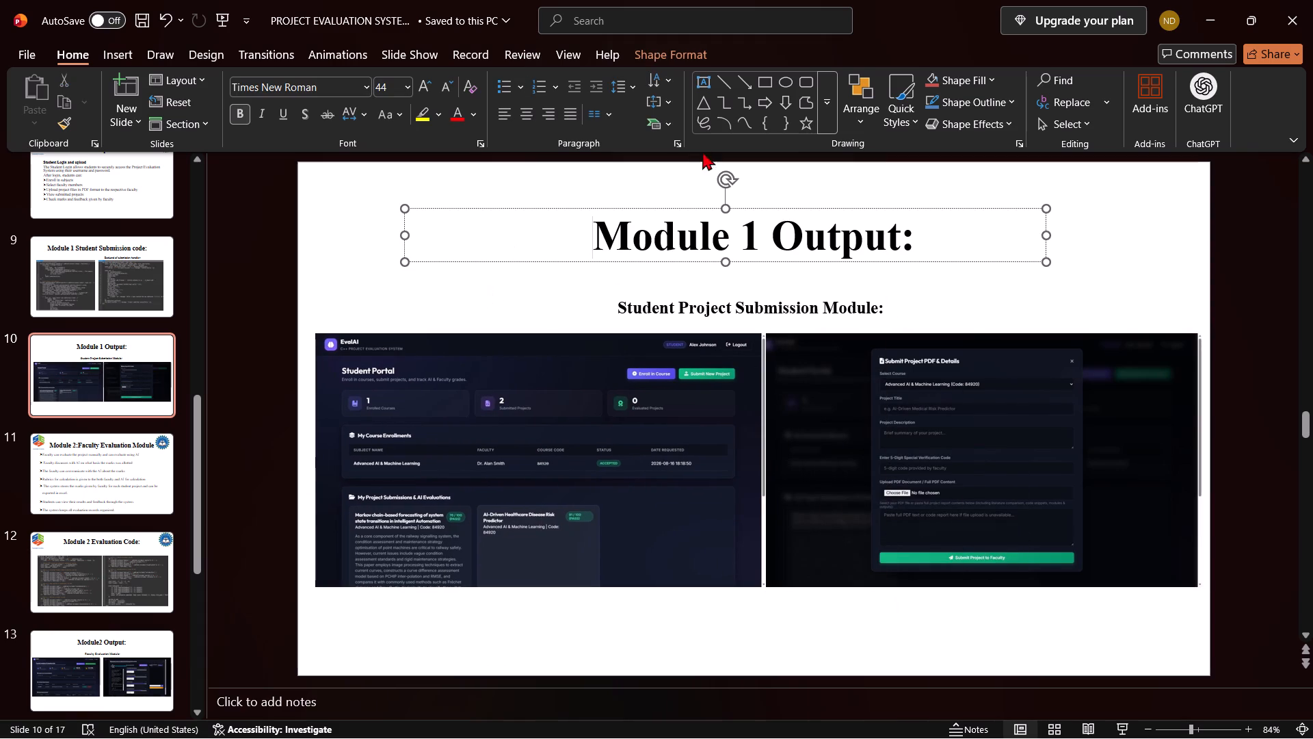
left_click(540, 453)
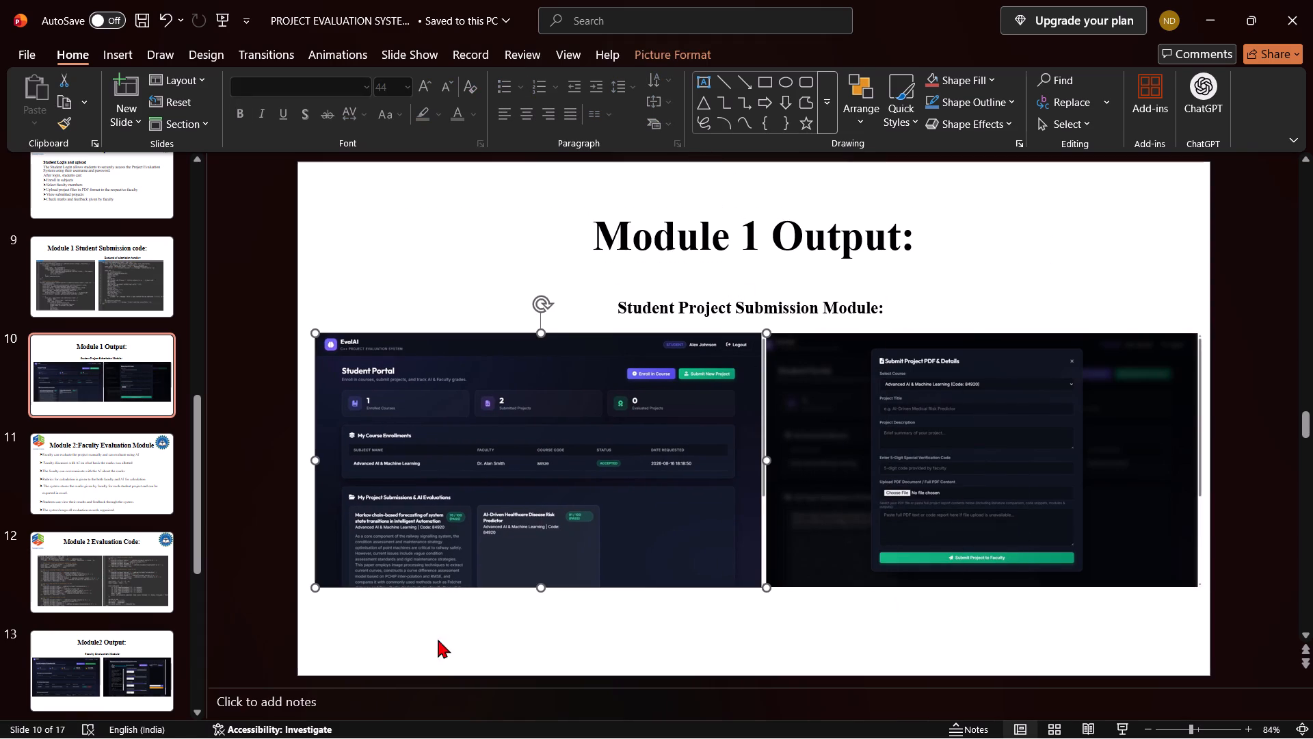
left_click(435, 652)
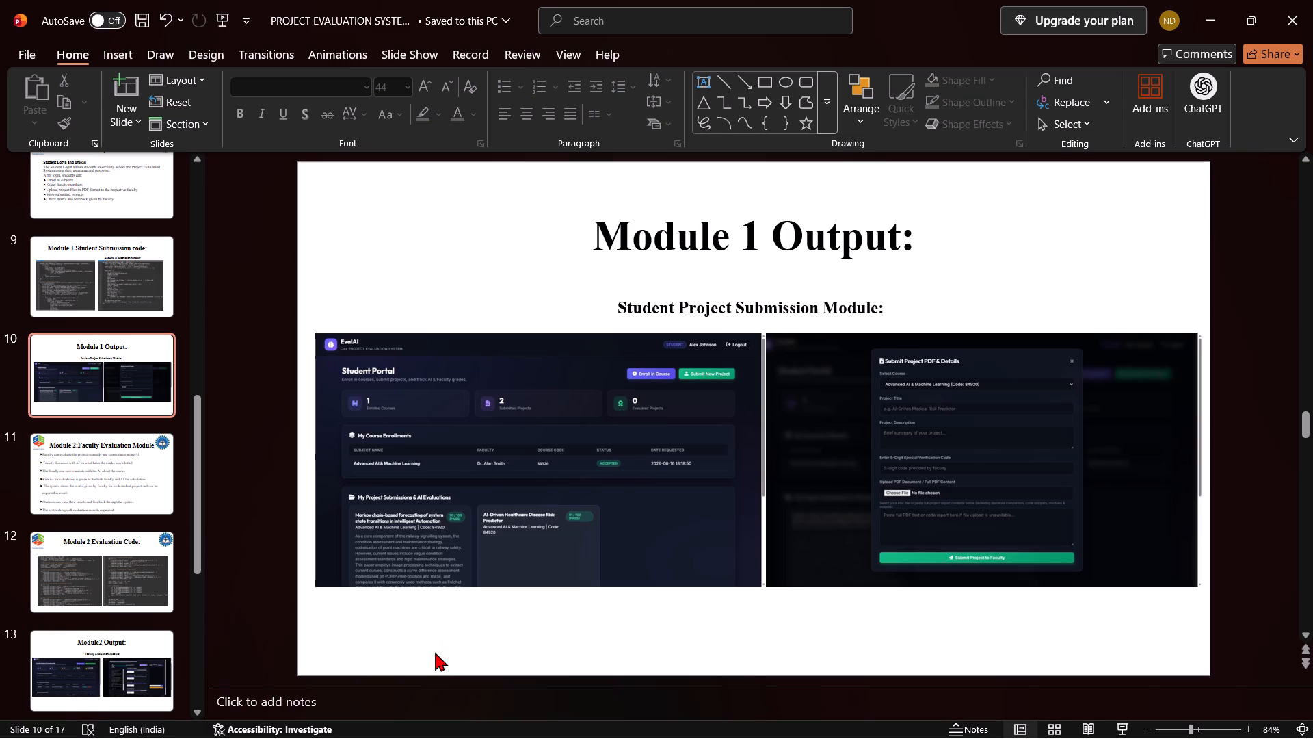
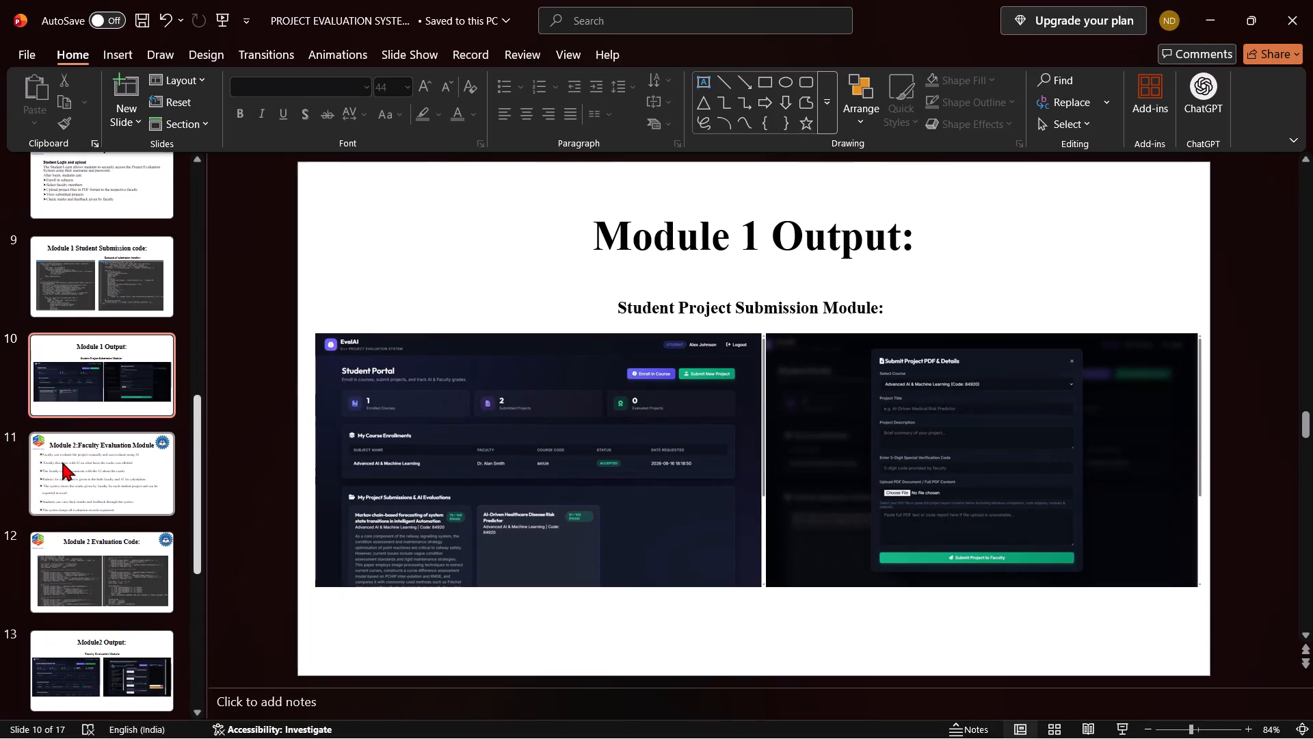
Delete the last two bullets, on students viewing results and organized evaluation records, from the Module 2:Faculty Evaluation Module slide.
left_click(102, 307)
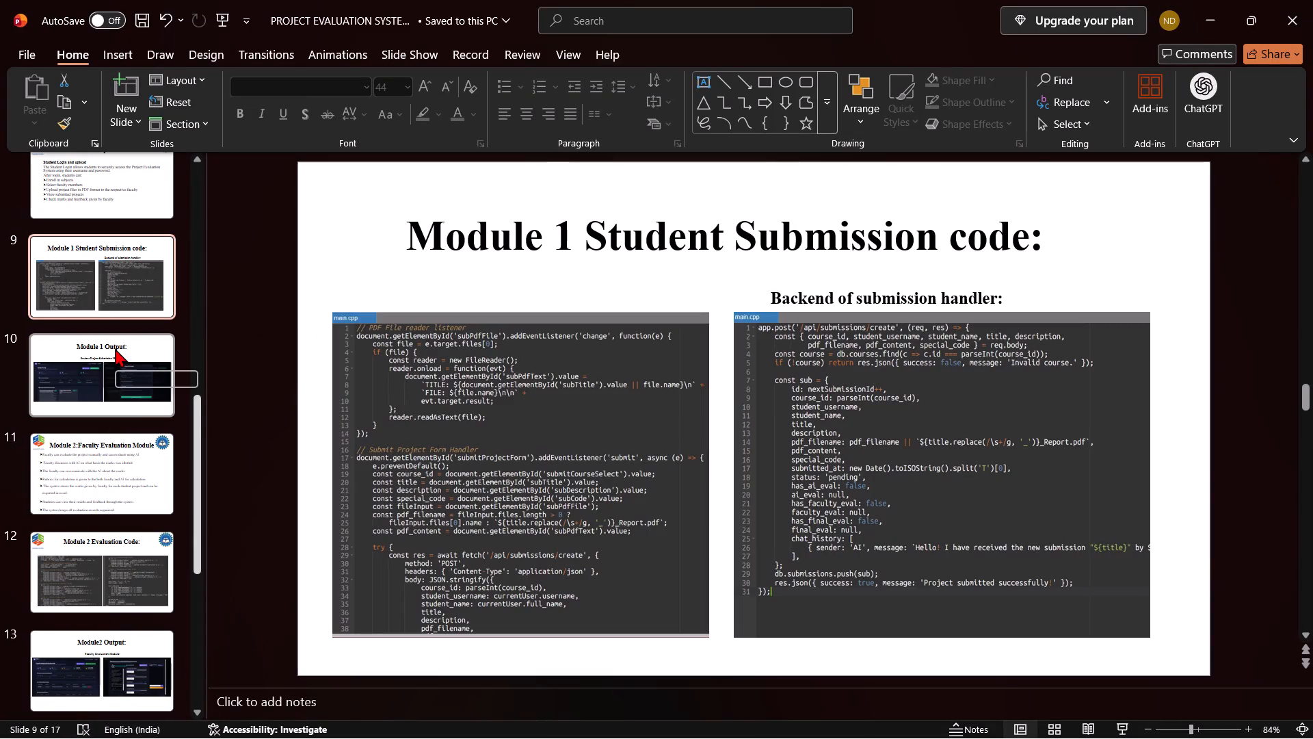
left_click(114, 387)
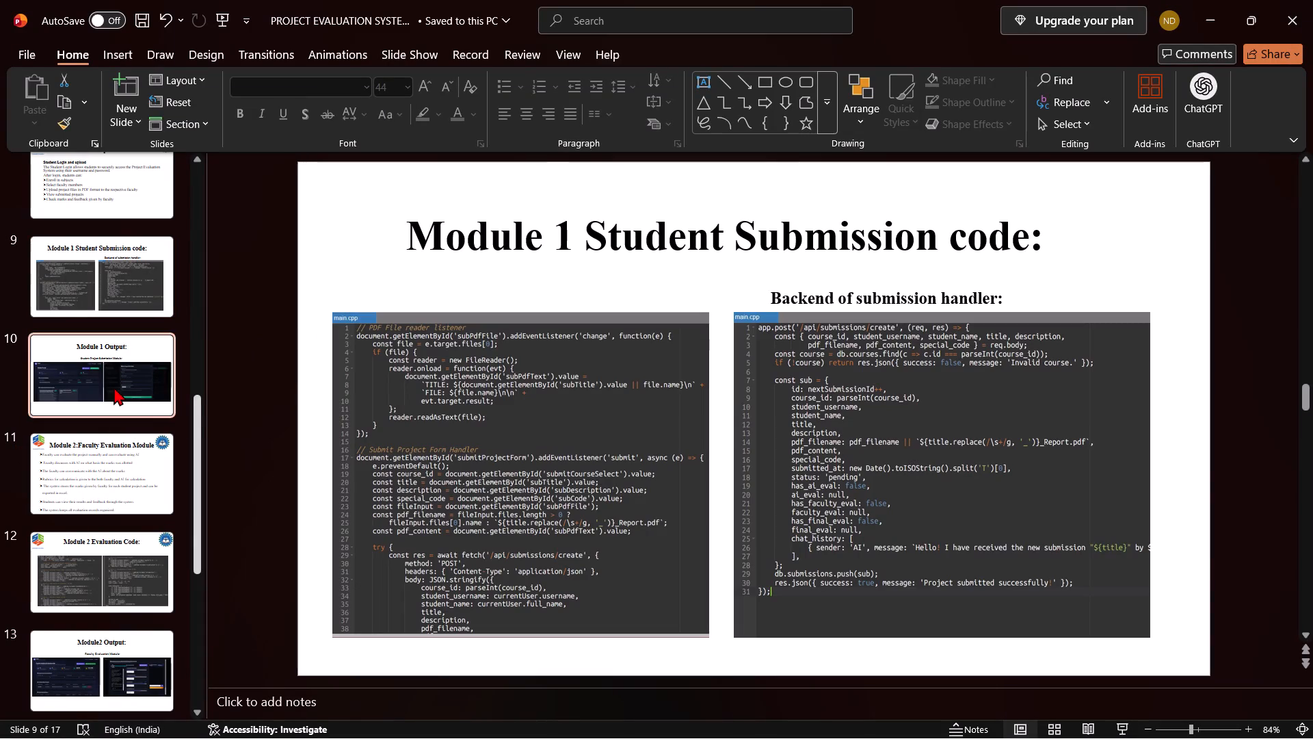
left_click(111, 476)
left_click(104, 541)
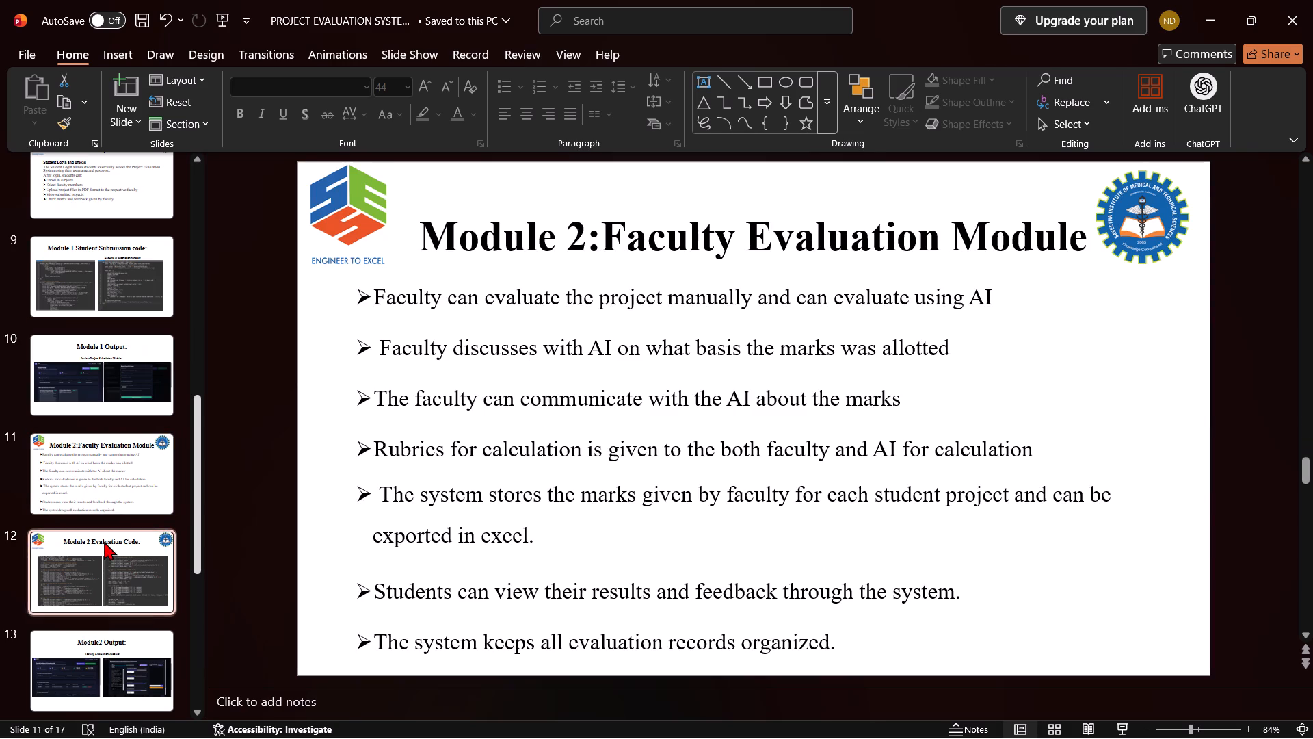
left_click(105, 442)
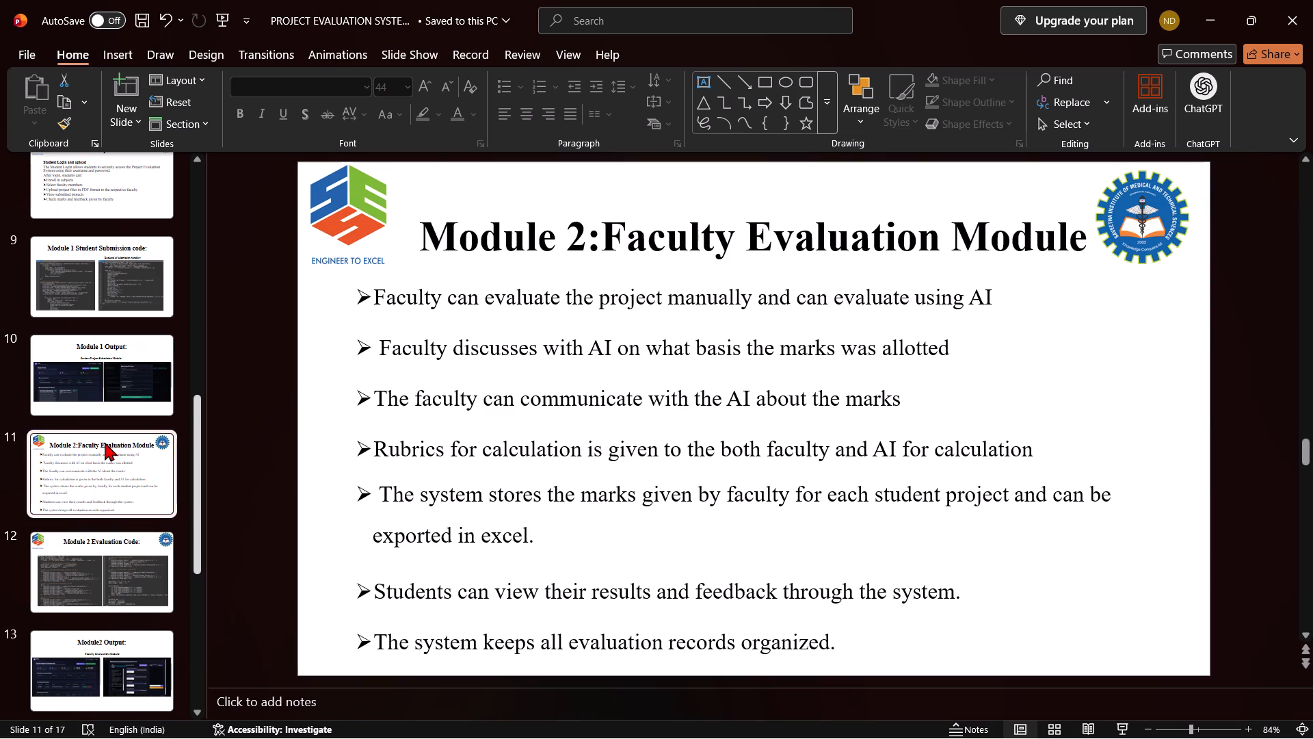
left_click(99, 396)
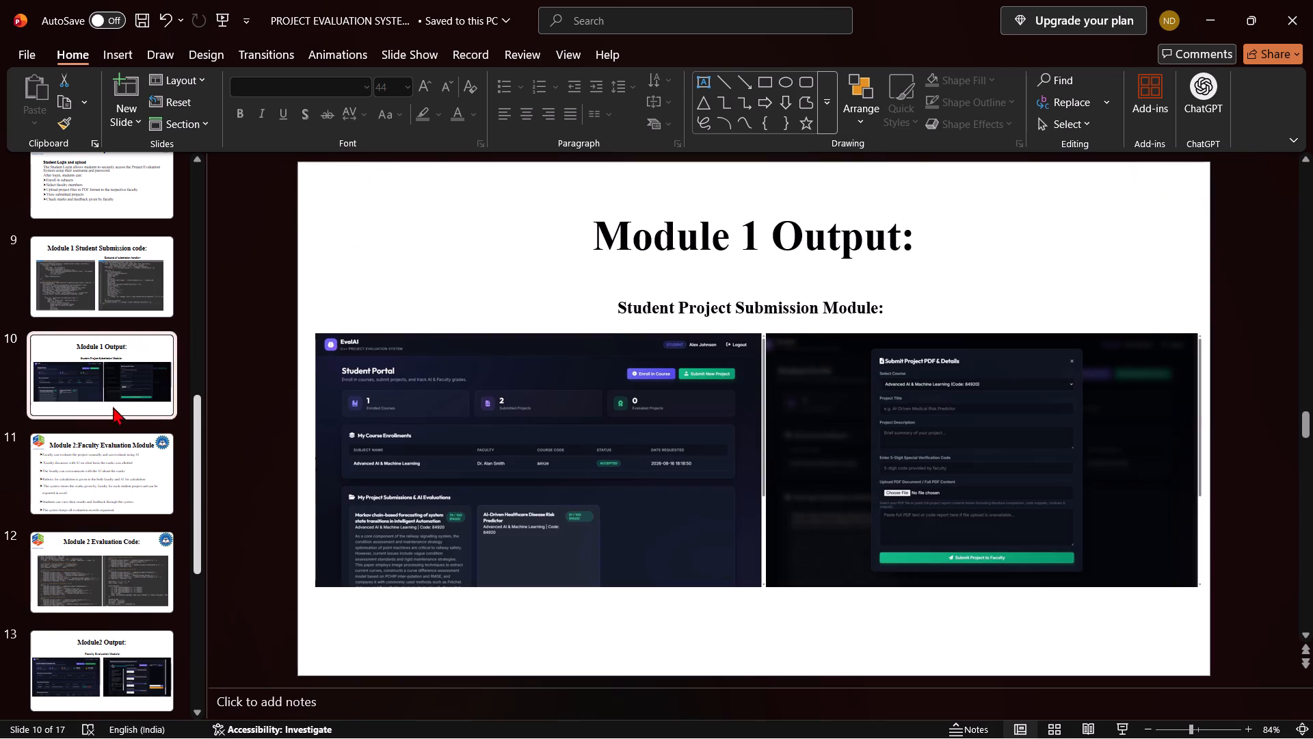
left_click(112, 465)
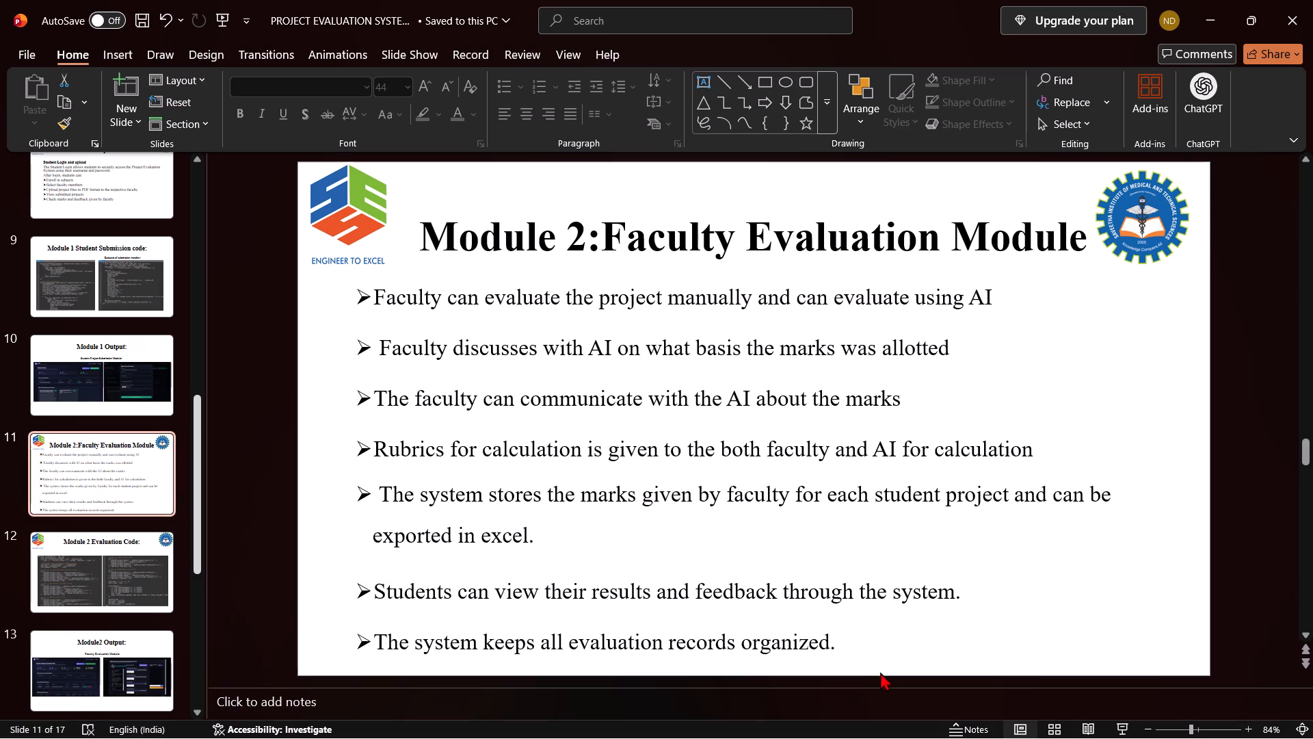
left_click_drag(857, 641, 398, 591)
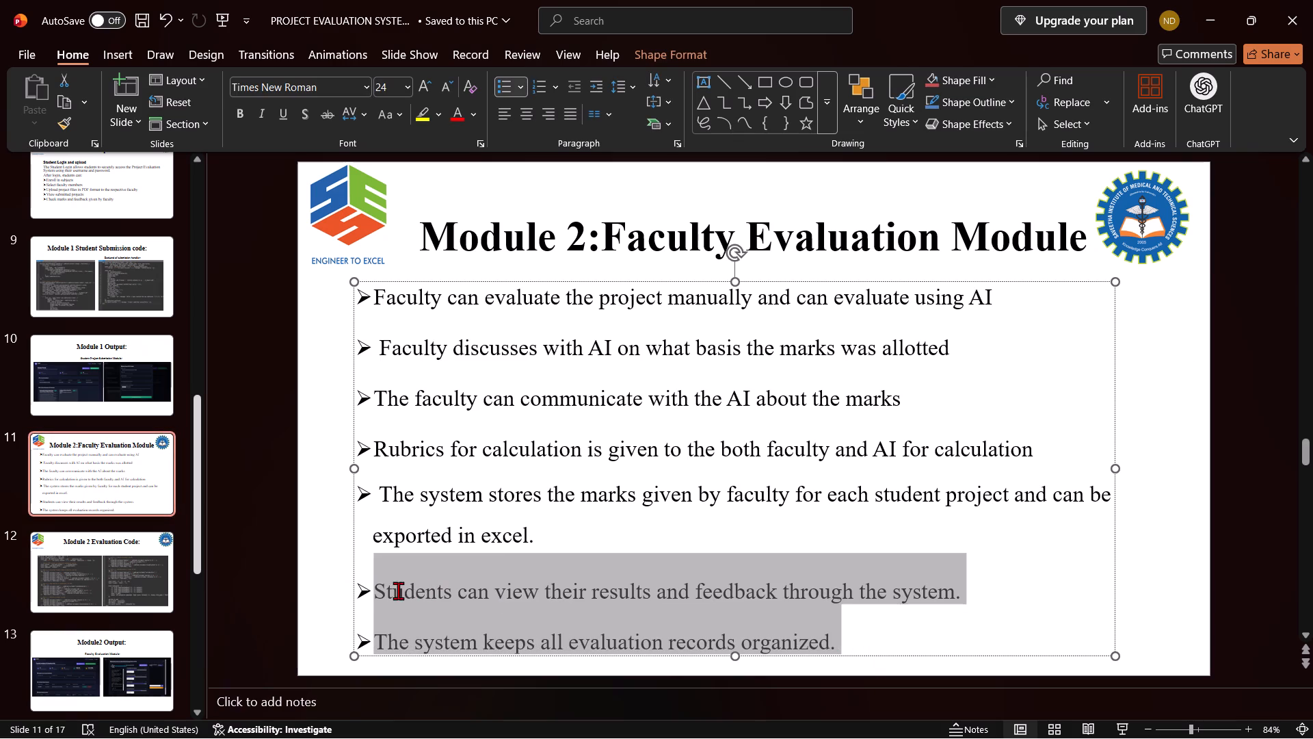
left_click_drag(398, 591, 1002, 646)
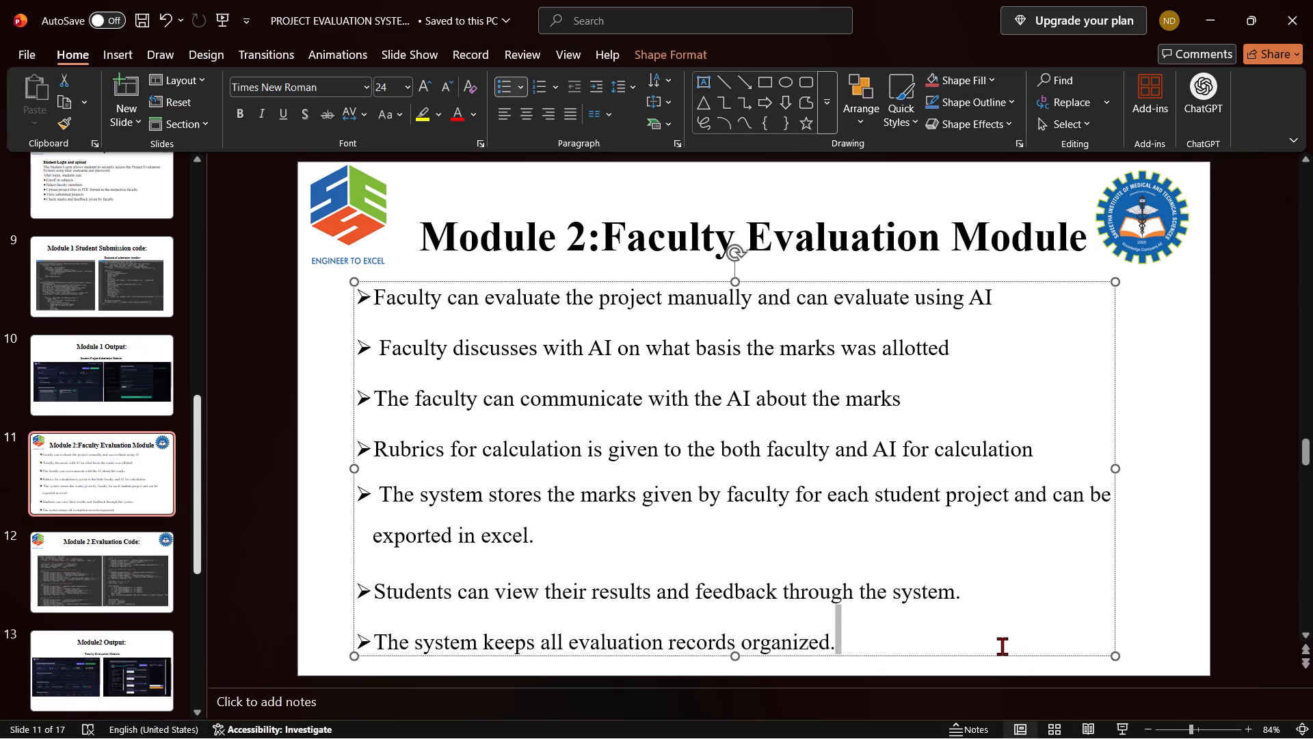
left_click_drag(1002, 646, 296, 597)
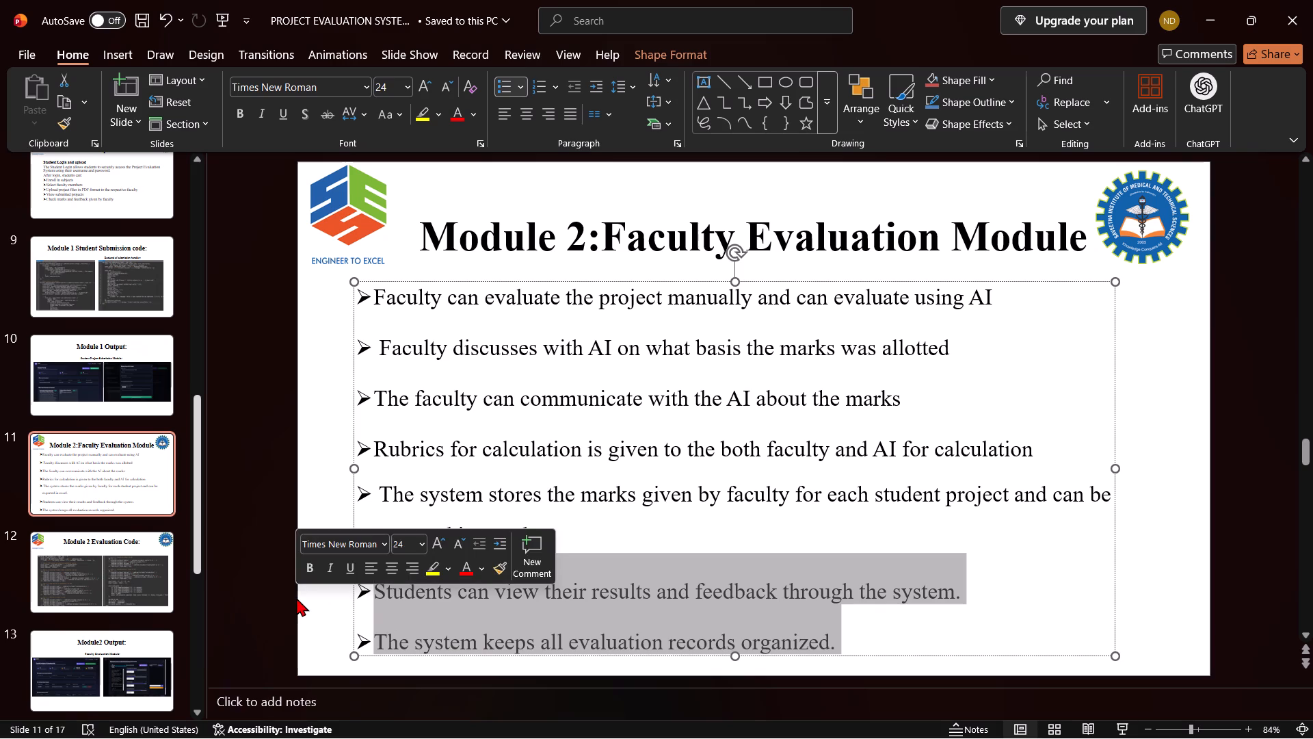
key("BackSpace")
Look through the slides from Module 1 Output to the closing Thank You slide for further content to trim.
scroll(296, 597, "down", 2)
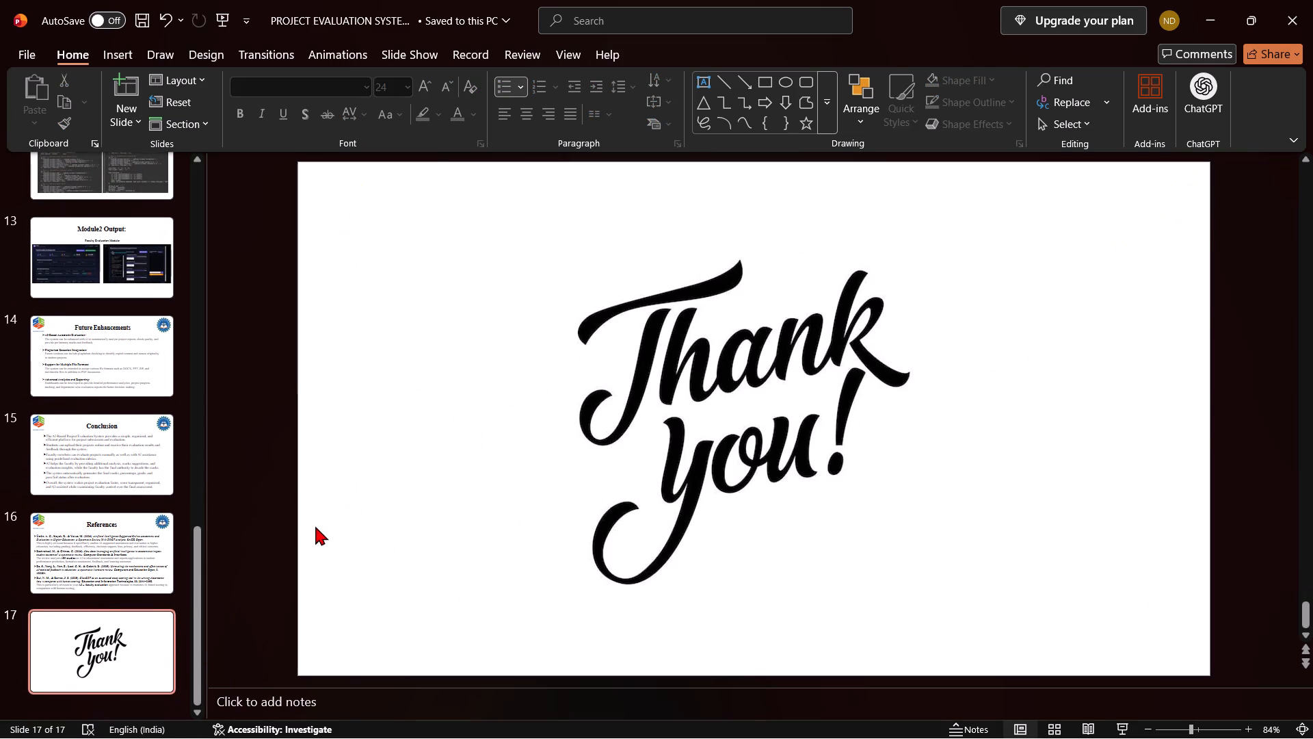
scroll(315, 526, "up", 8)
scroll(315, 526, "down", 1)
scroll(315, 526, "up", 1)
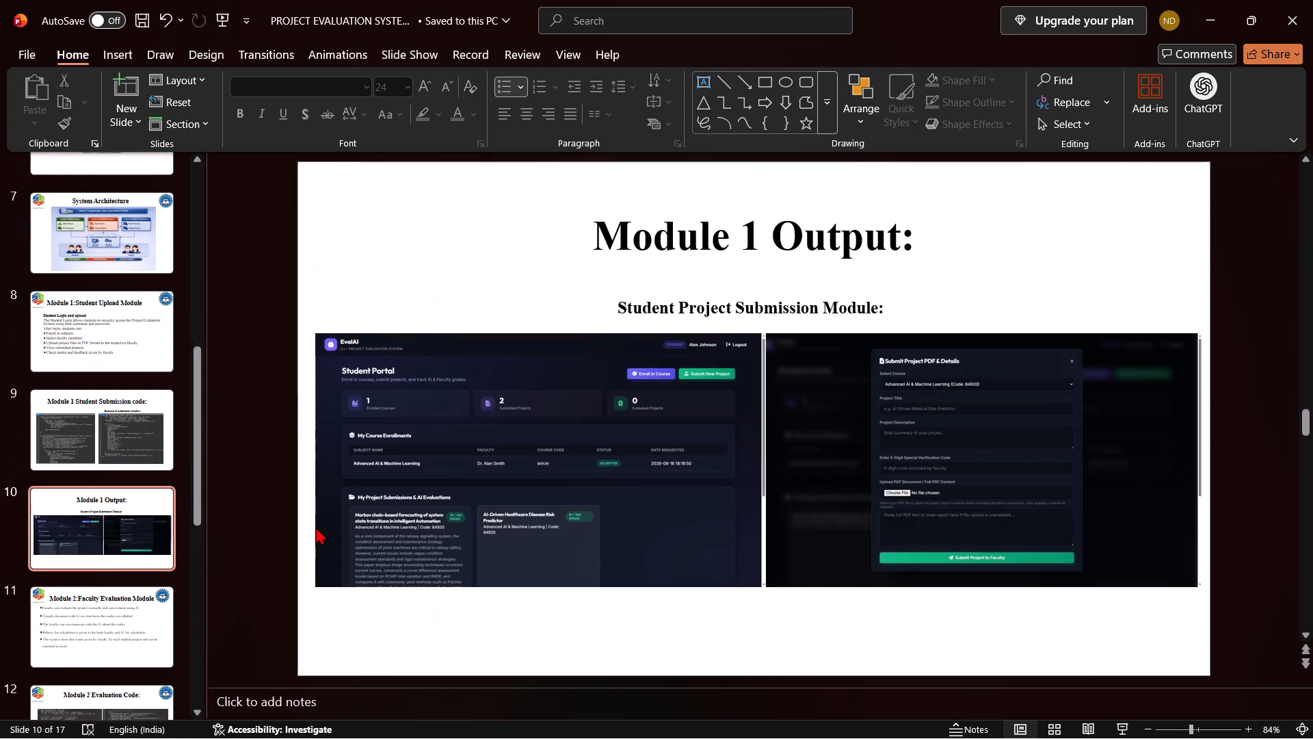
scroll(315, 526, "up", 1)
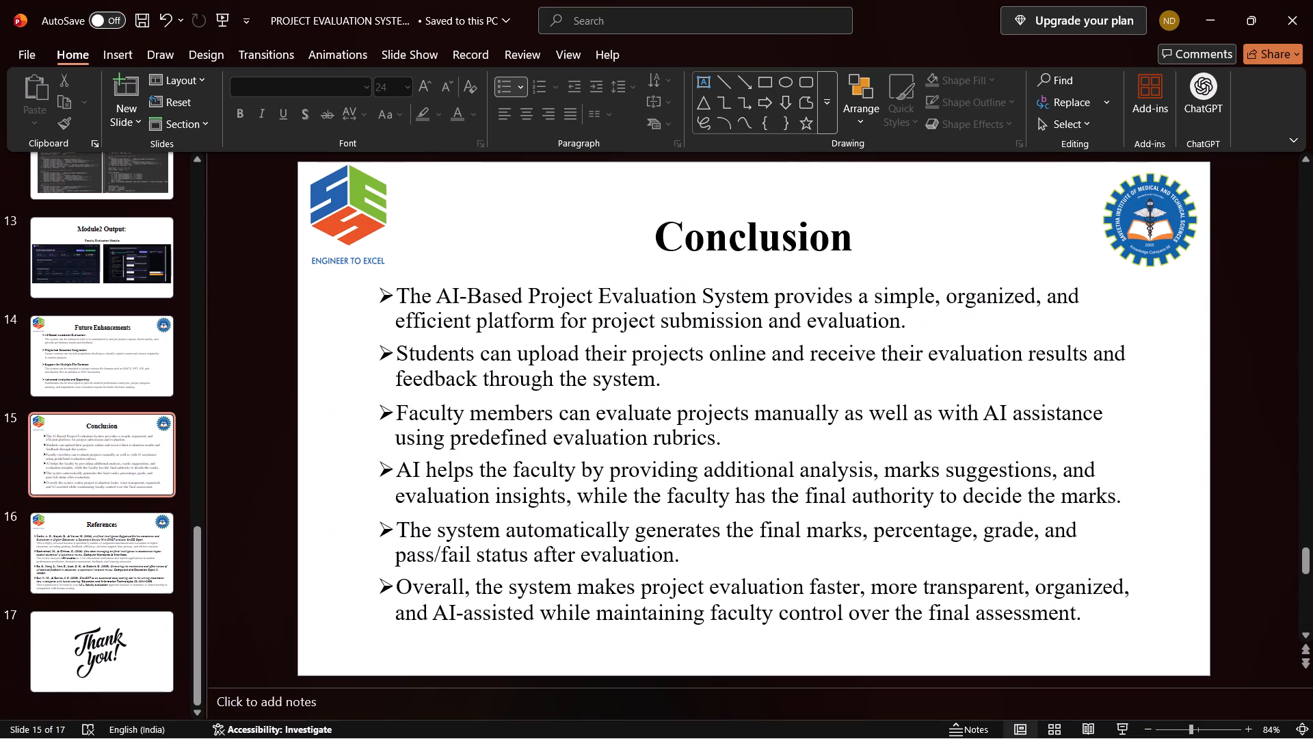
scroll(315, 526, "up", 1)
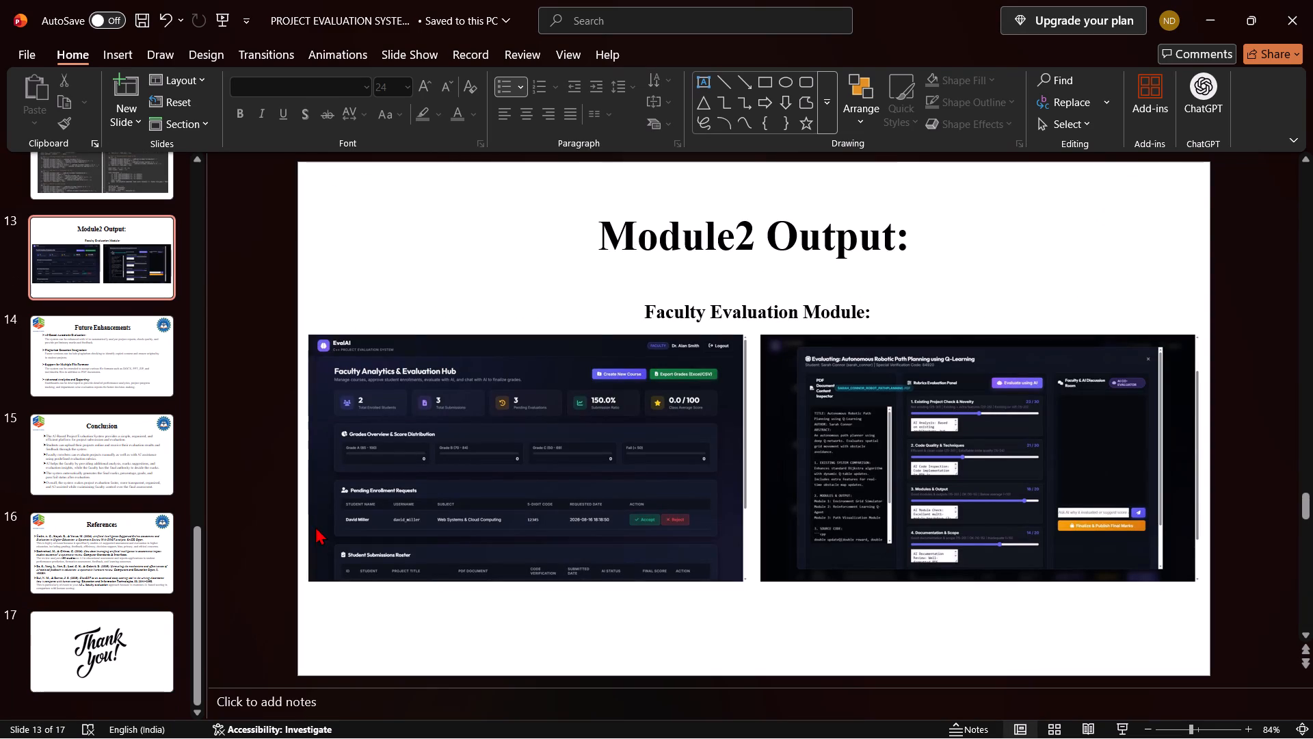
scroll(315, 526, "up", 2)
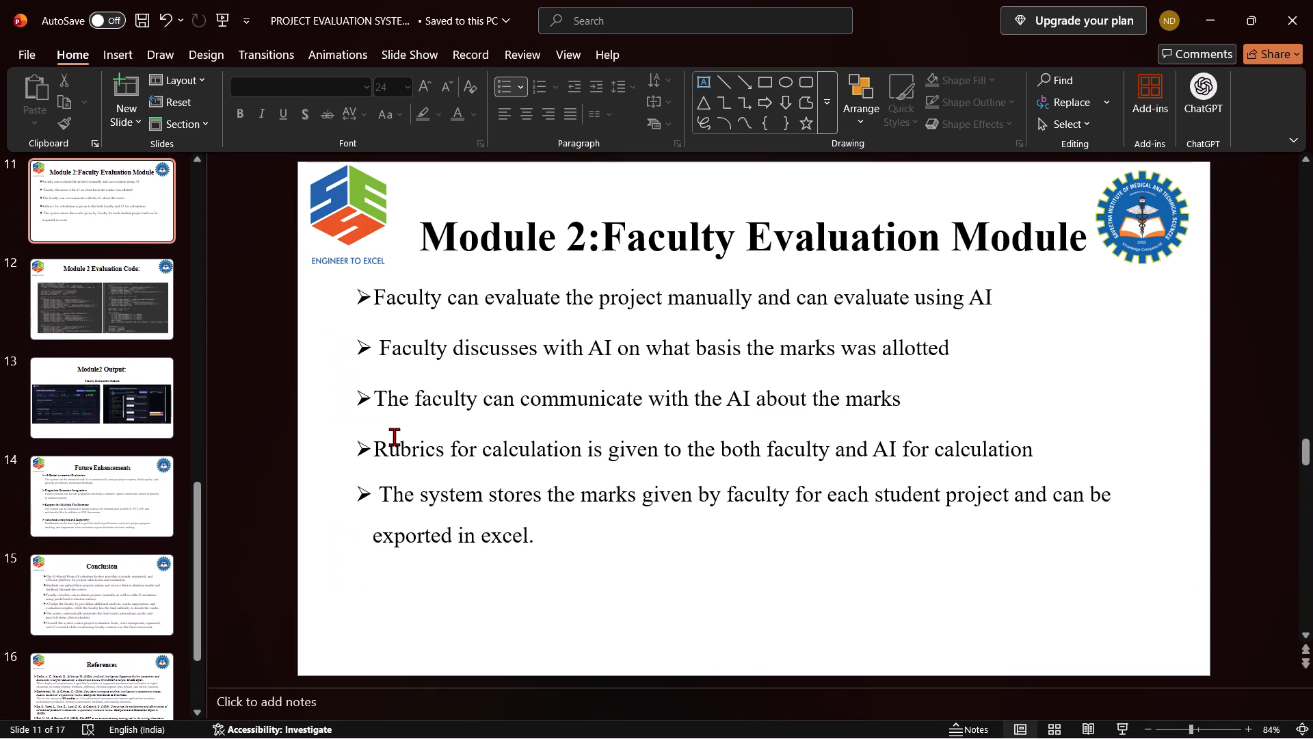
left_click(491, 423)
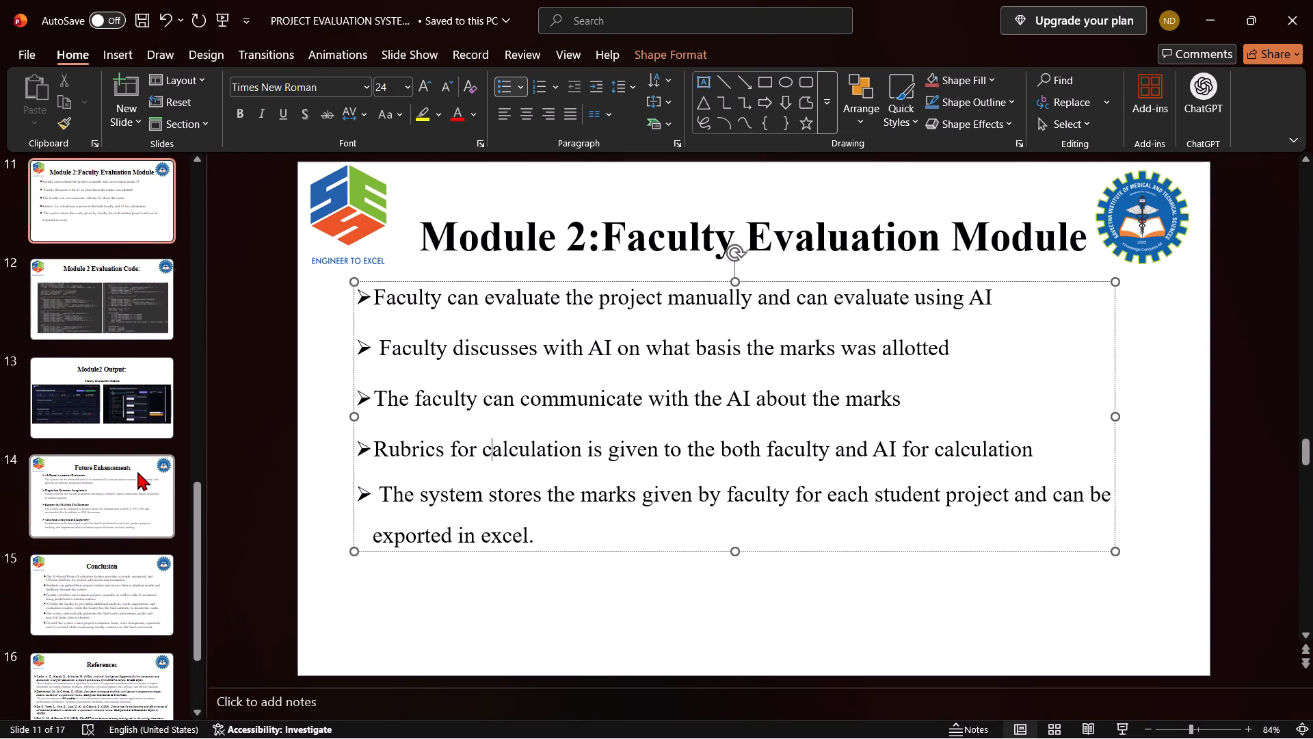
left_click(118, 377)
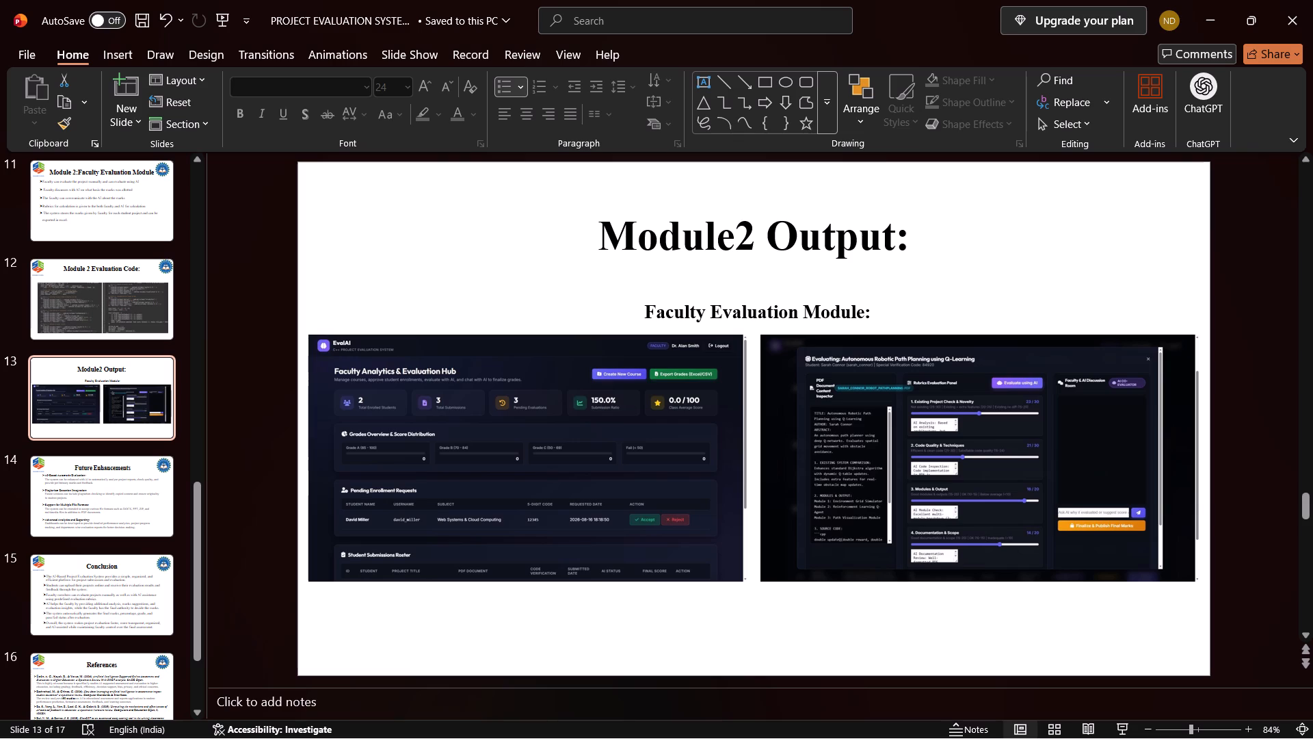
Delete the Advanced Analytics and Reporting bullet with its description from the Future Enhancements slide.
left_click(94, 475)
left_click(574, 572)
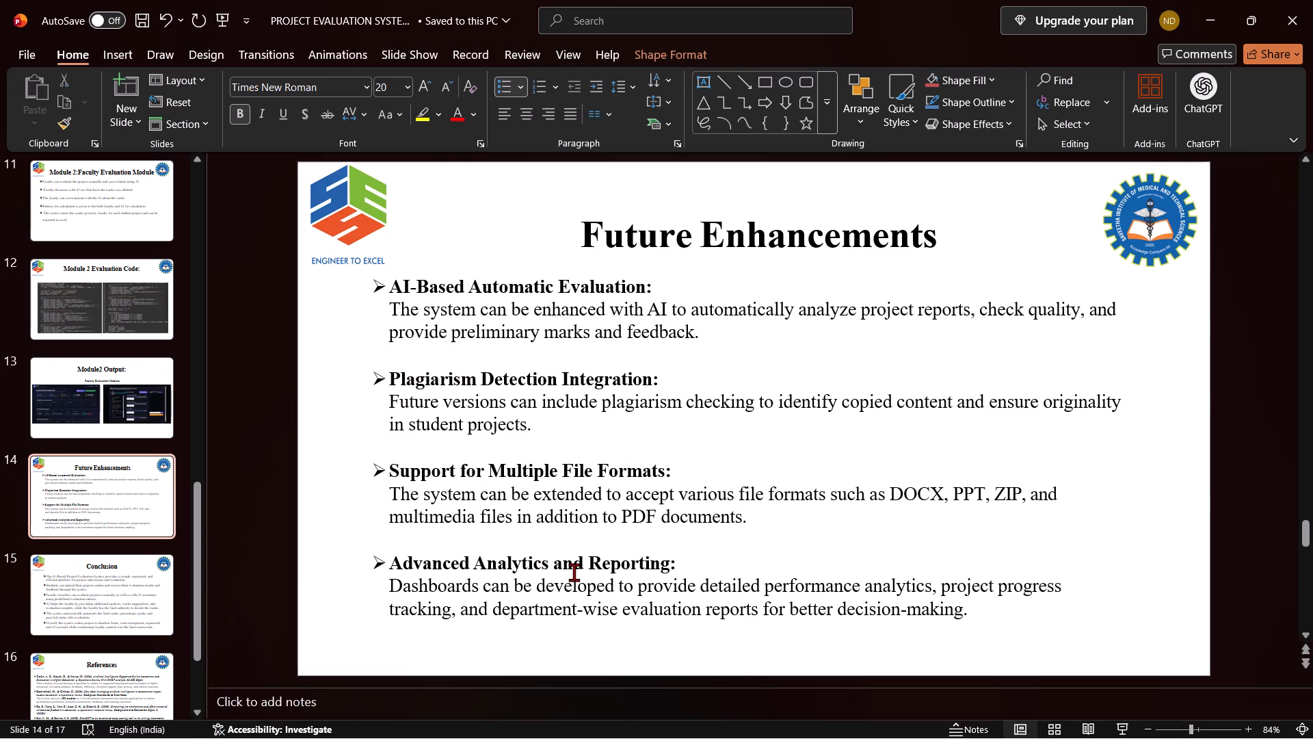
left_click_drag(388, 561, 436, 571)
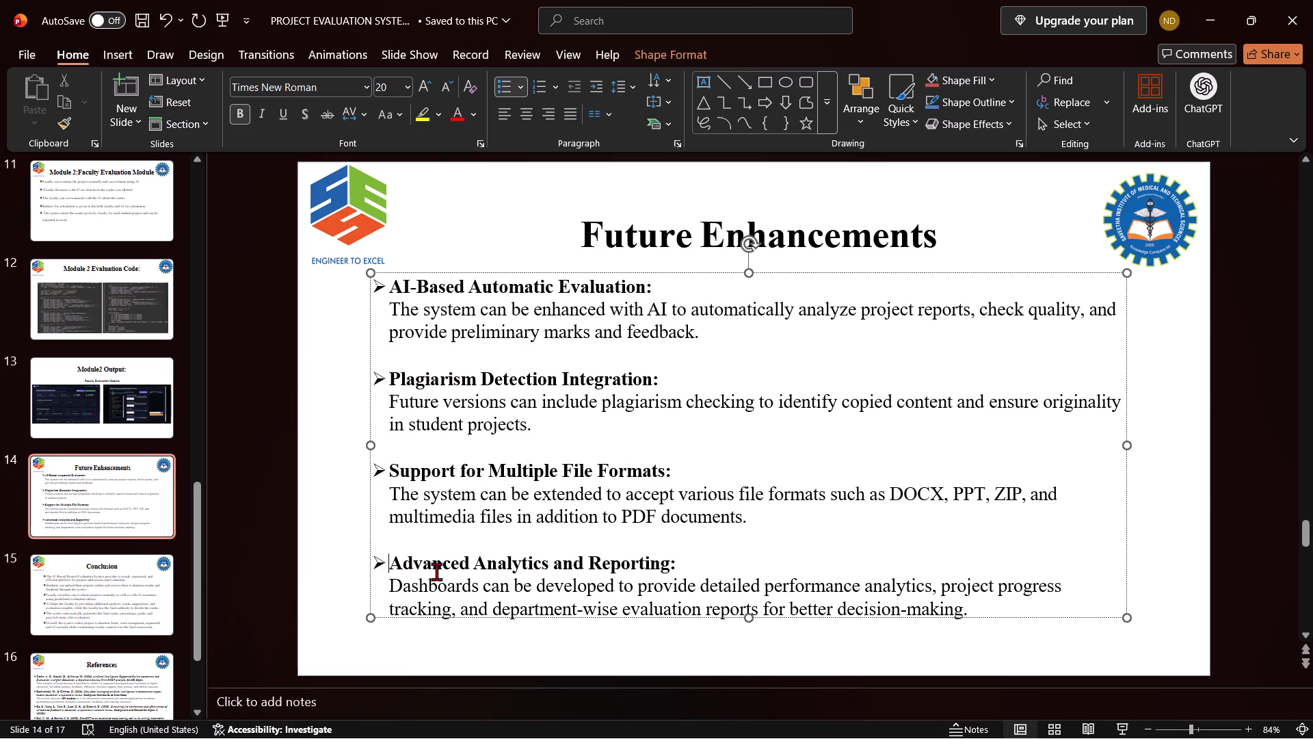
left_click_drag(436, 571, 978, 614)
key("BackSpace")
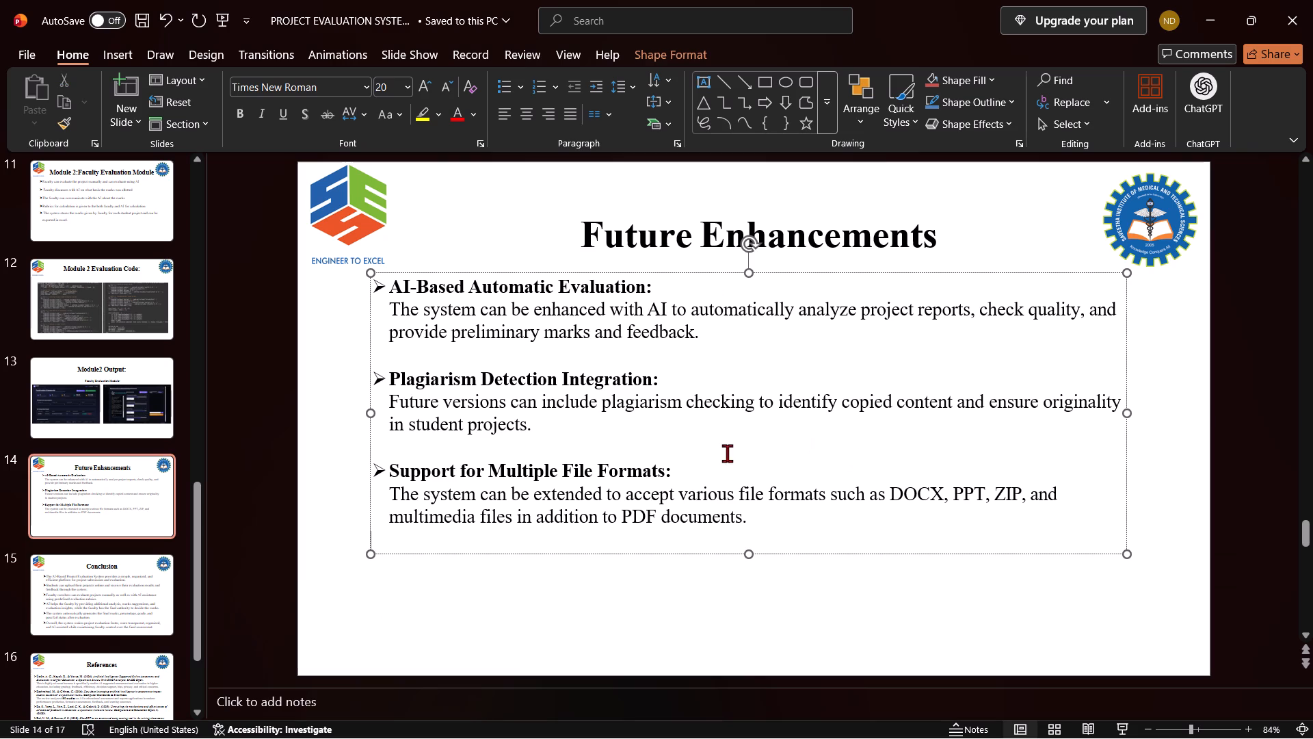
Move the bullet text box on the Future Enhancements slide slightly down, leaving more space below the title.
left_click_drag(667, 272, 672, 303)
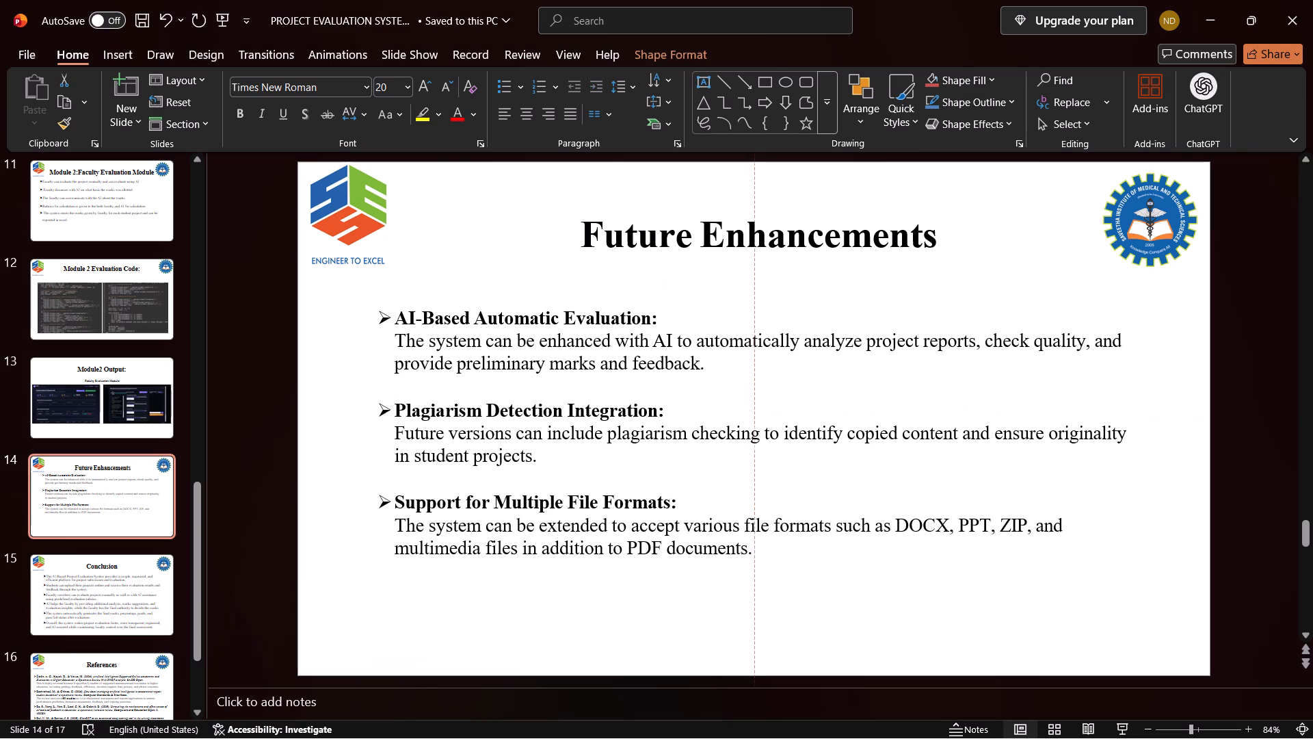
left_click_drag(672, 303, 667, 313)
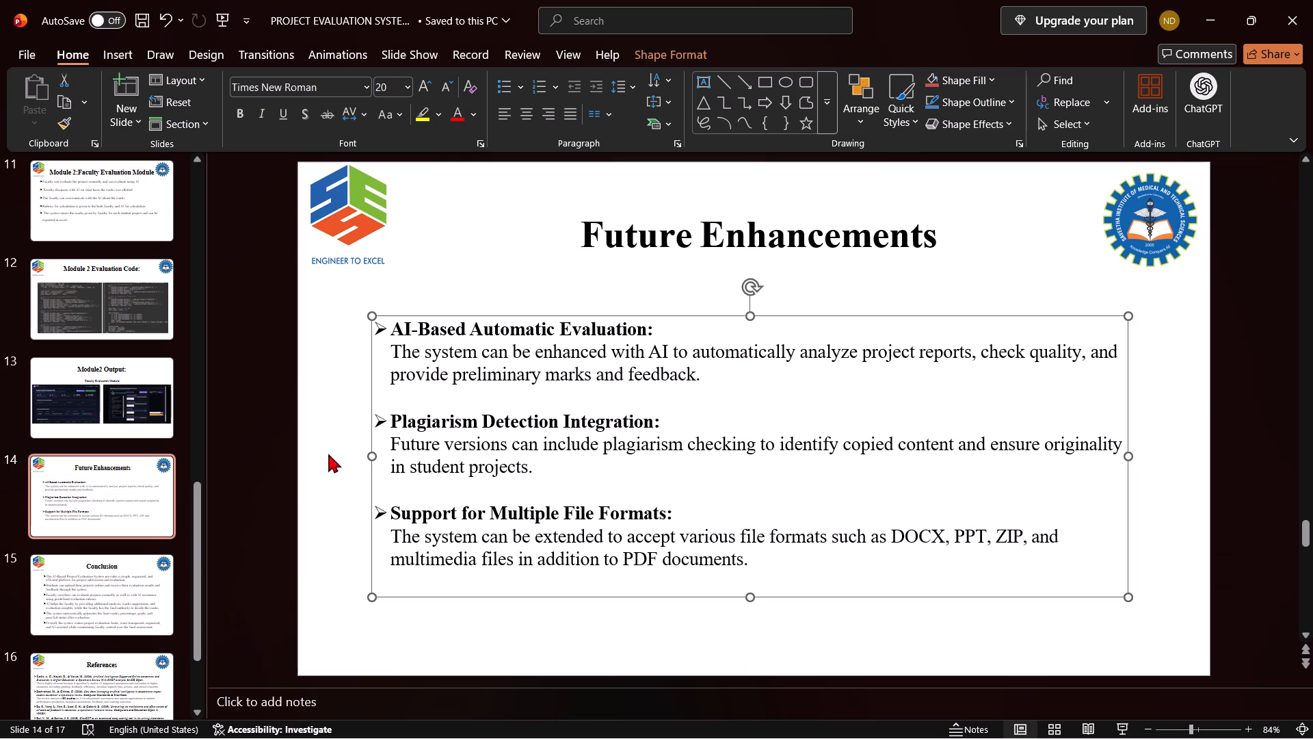
Open the Conclusion slide.
left_click(126, 569)
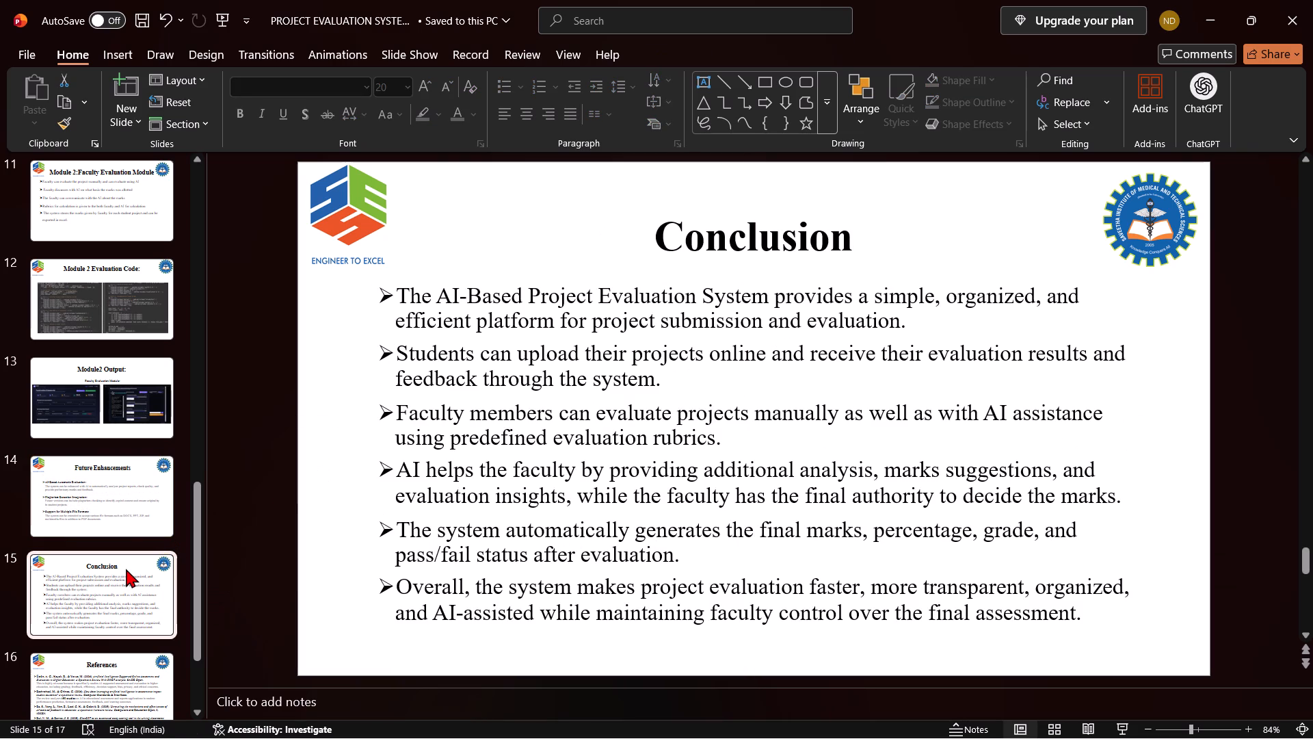
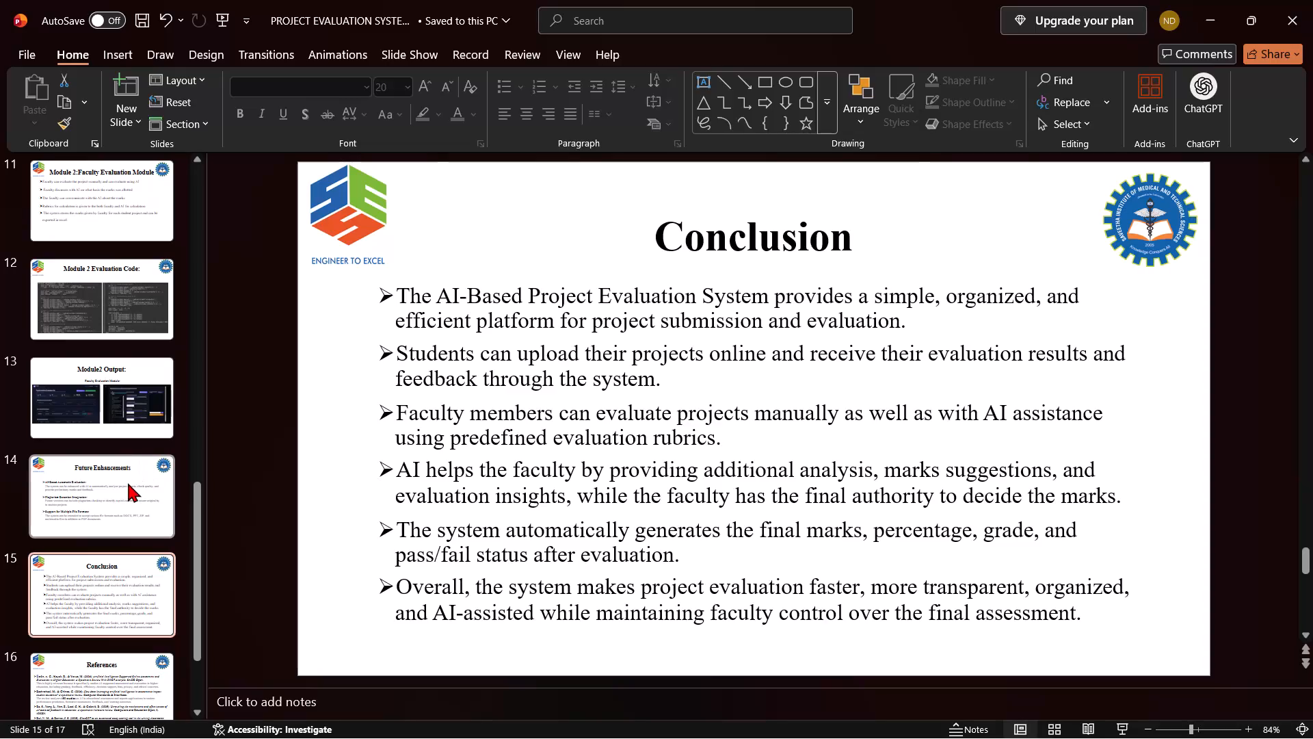
Delete the last two bullets, about automatically generated marks and the overall summary, from the Conclusion slide.
left_click(132, 587)
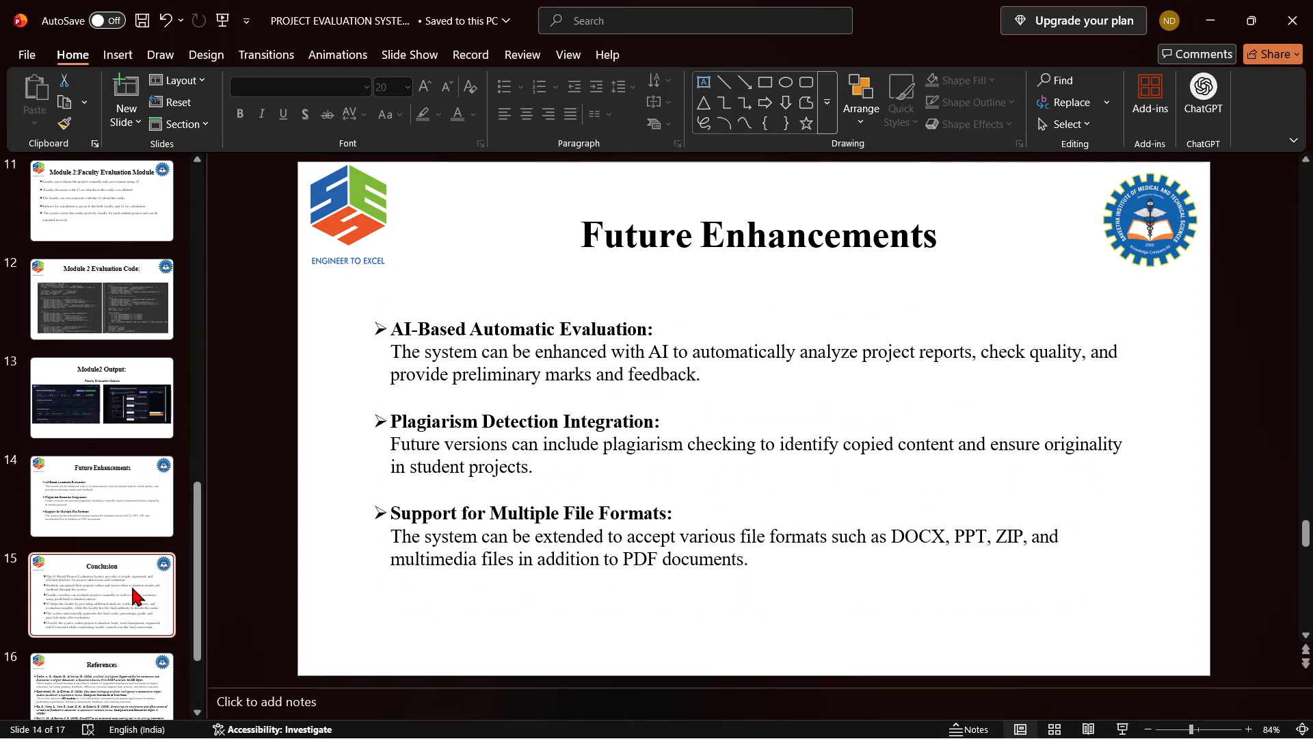
scroll(132, 587, "down", 1)
left_click(132, 587)
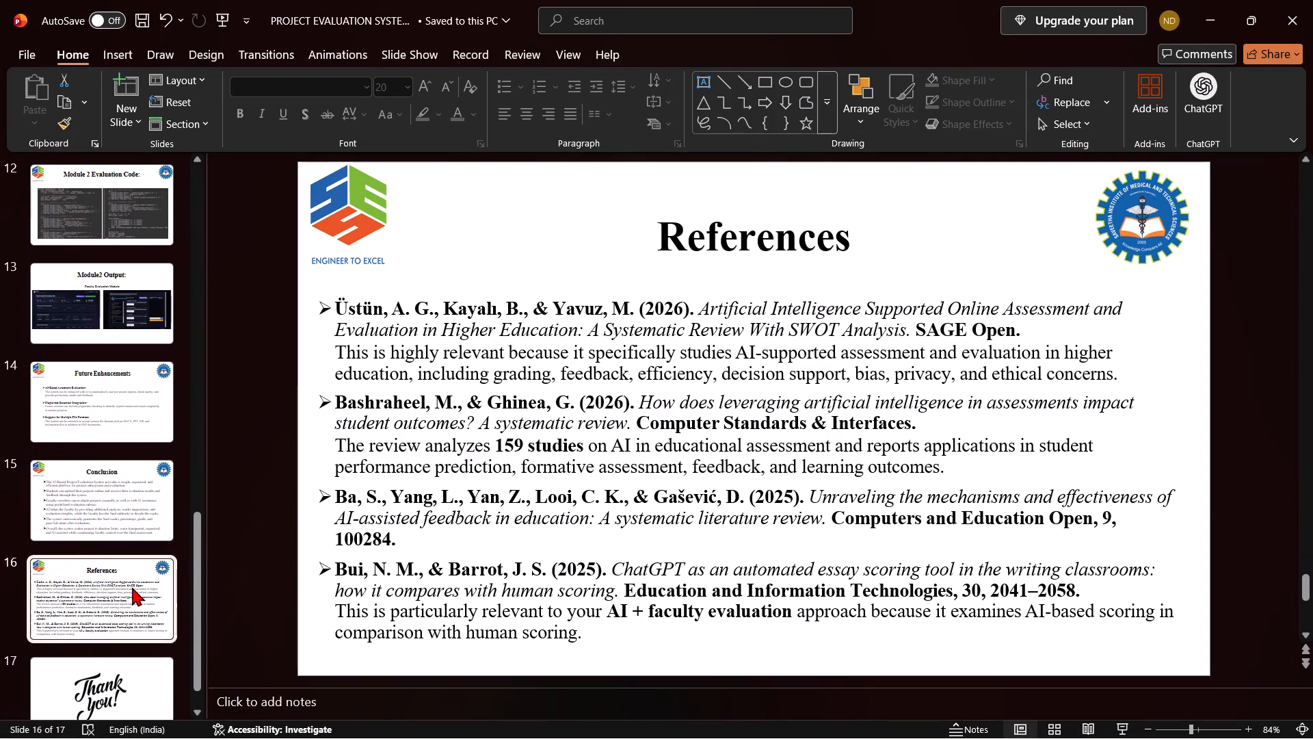
left_click(132, 505)
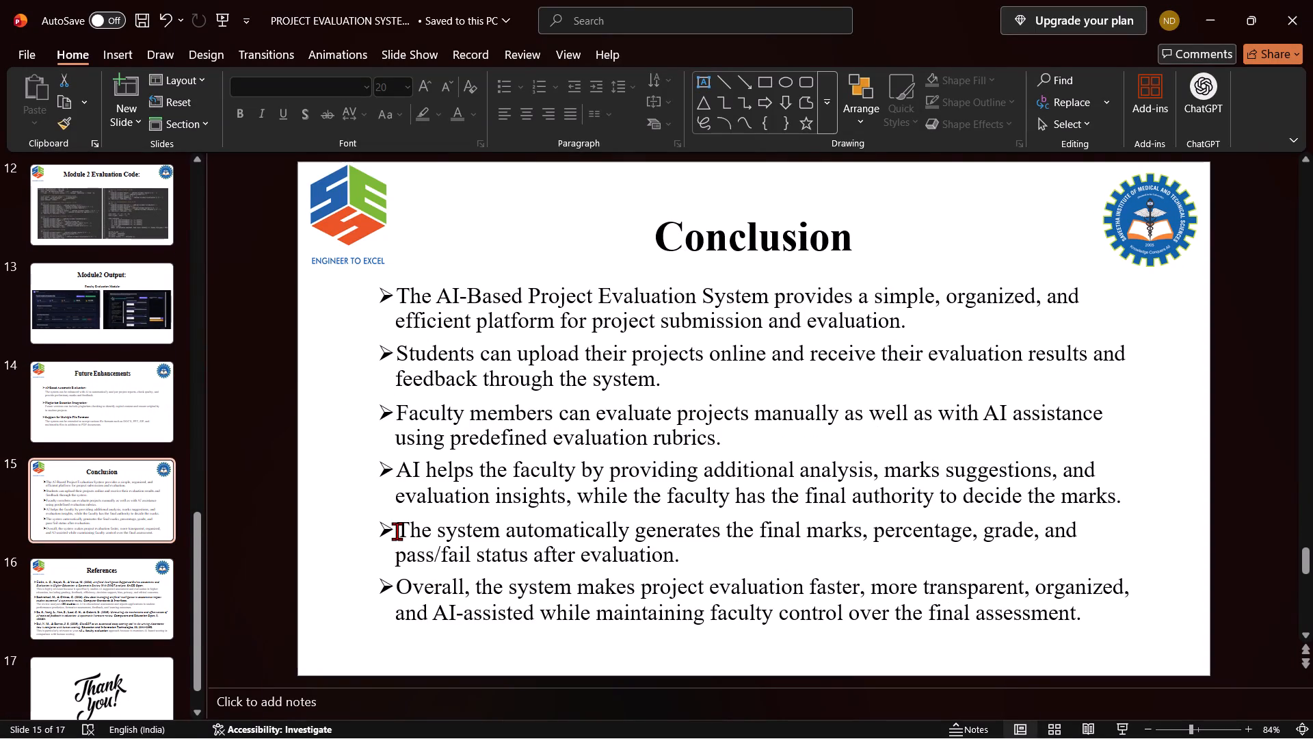
left_click_drag(397, 531, 1193, 643)
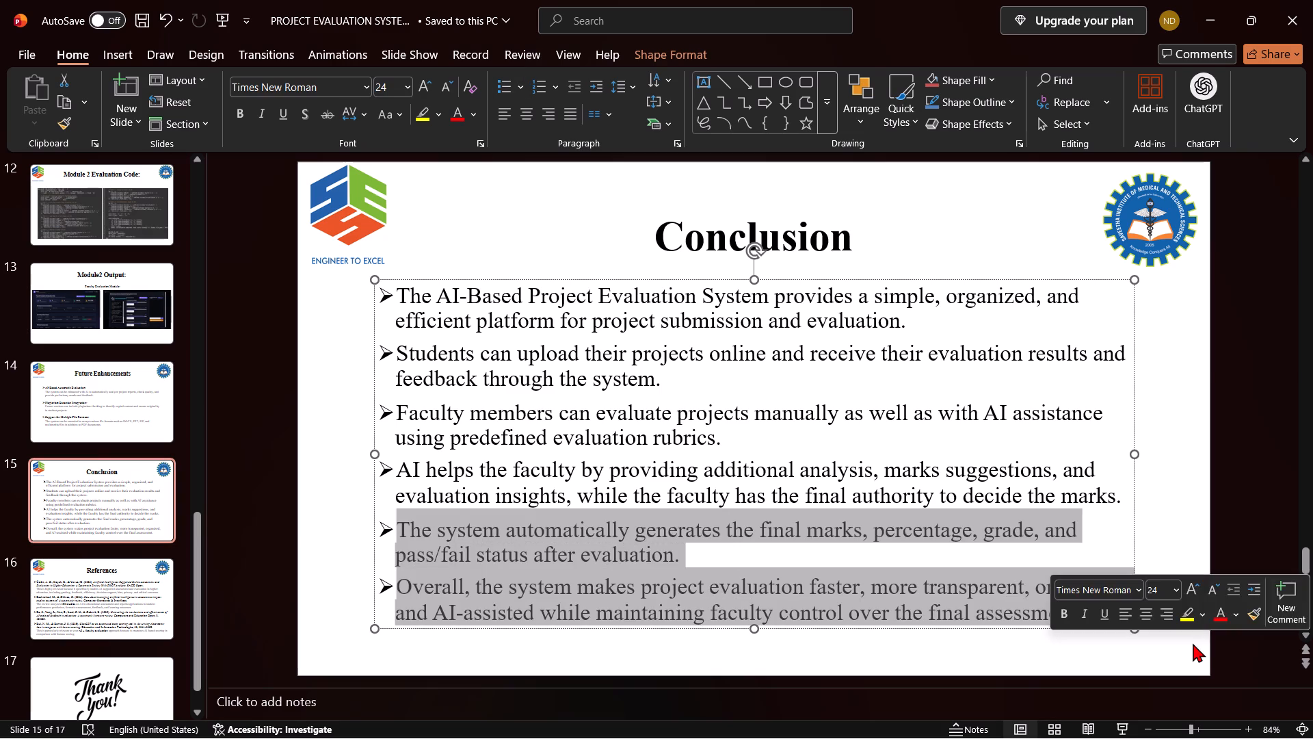
key("BackSpace")
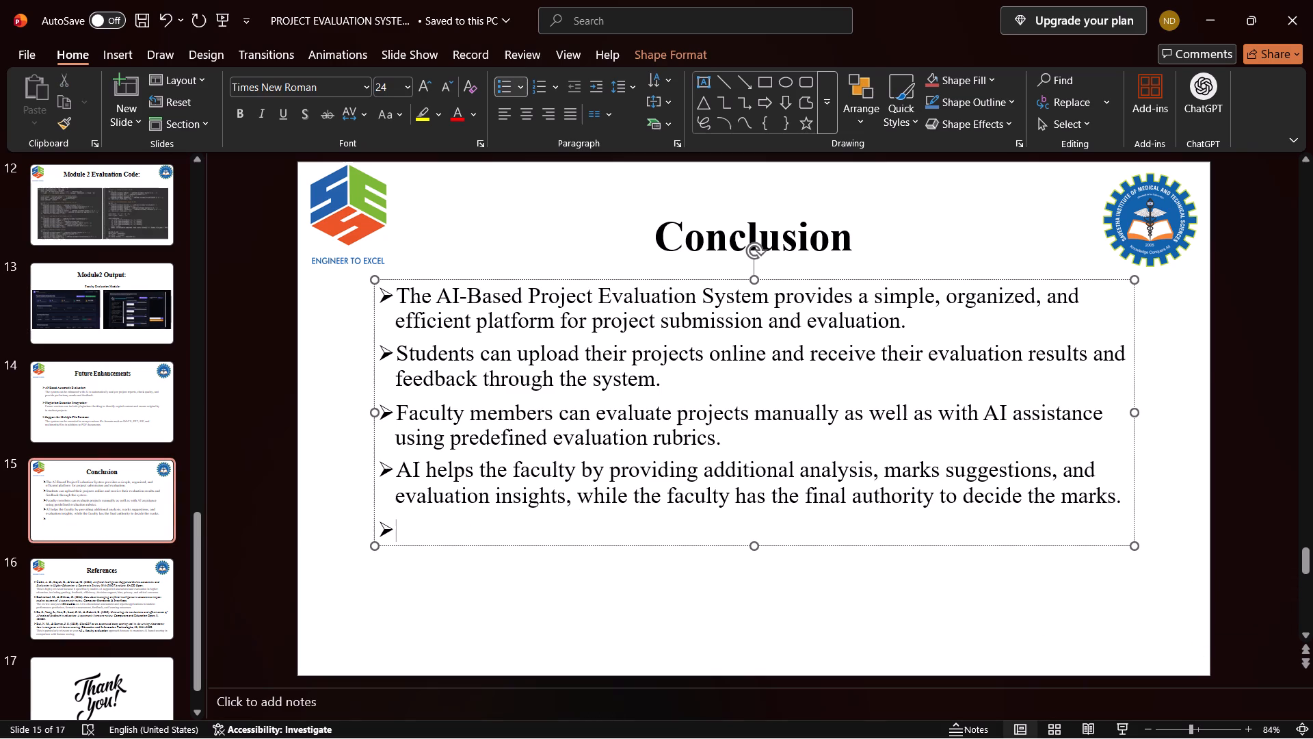
key("BackSpace")
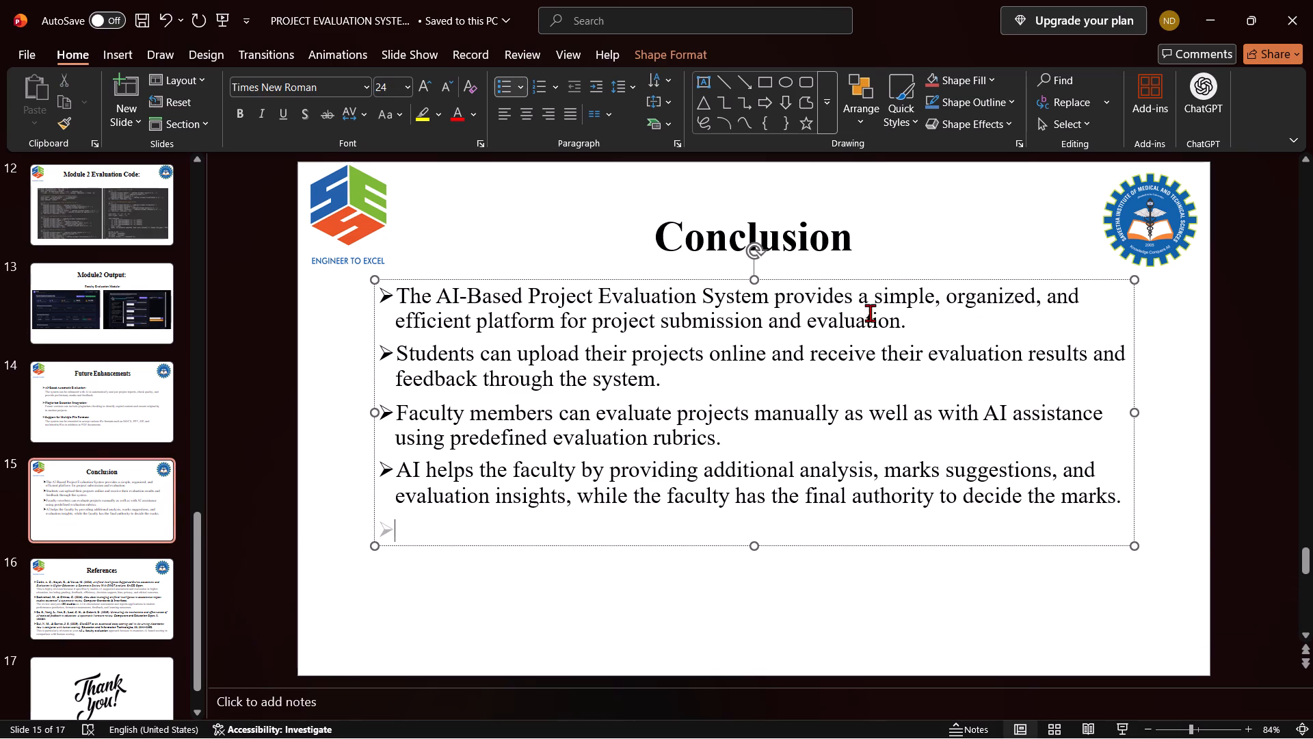
Move the bullet text box on the Conclusion slide slightly down, leaving more space below the title.
left_click_drag(781, 276, 769, 319)
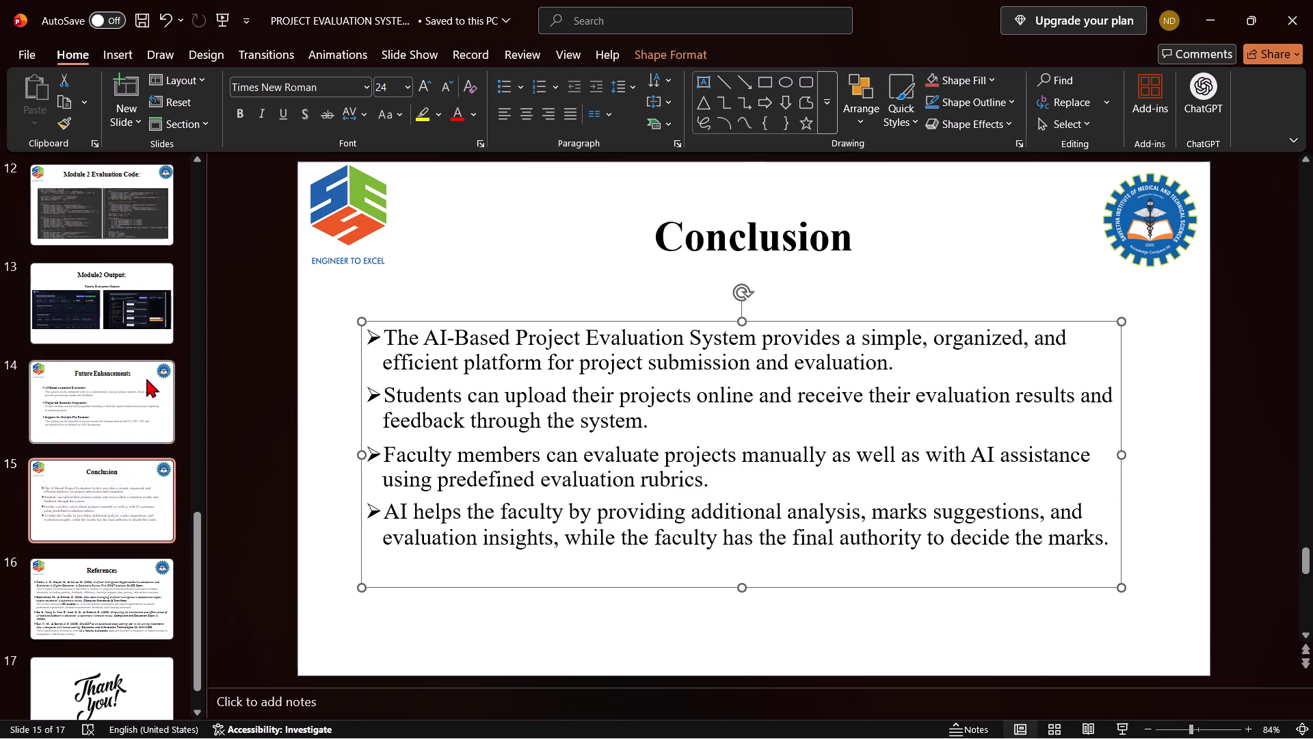
Review the whole presentation from the title slide to the closing slides, checking the edited content and slide order.
scroll(138, 451, "down", 4)
scroll(138, 451, "up", 12)
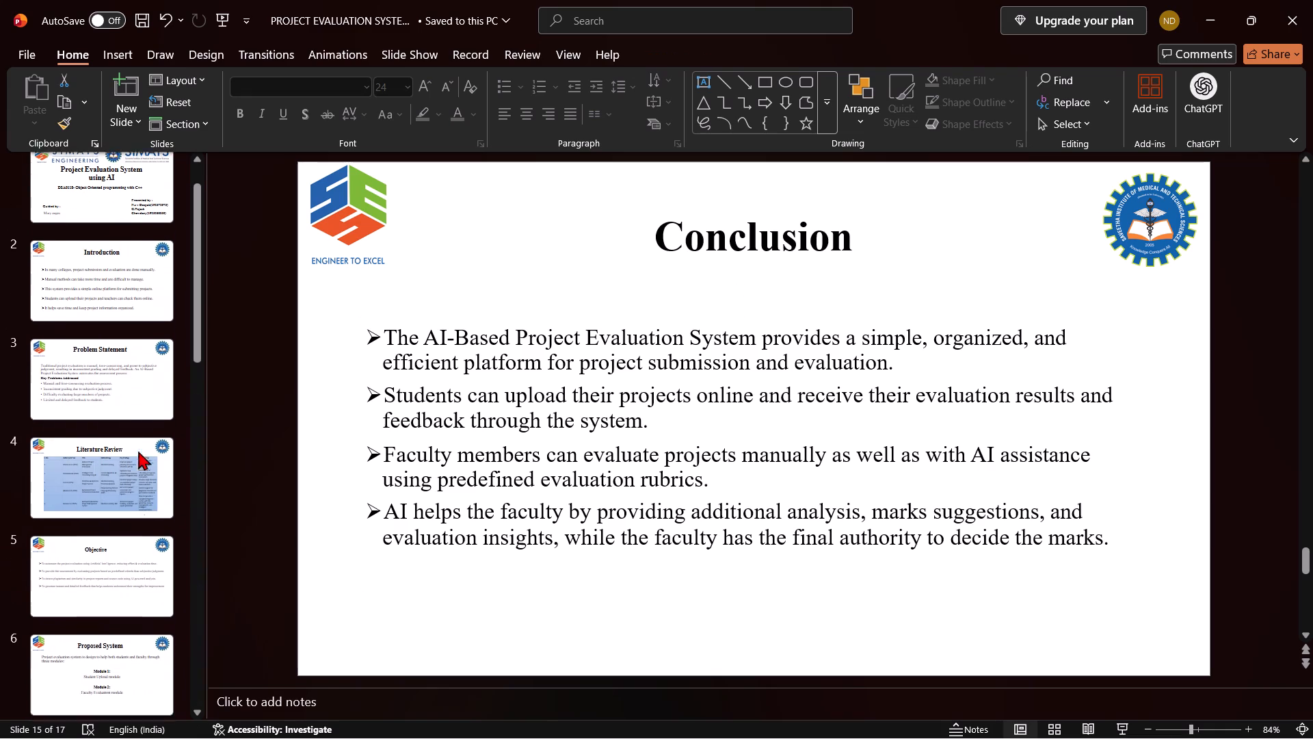
left_click(106, 326)
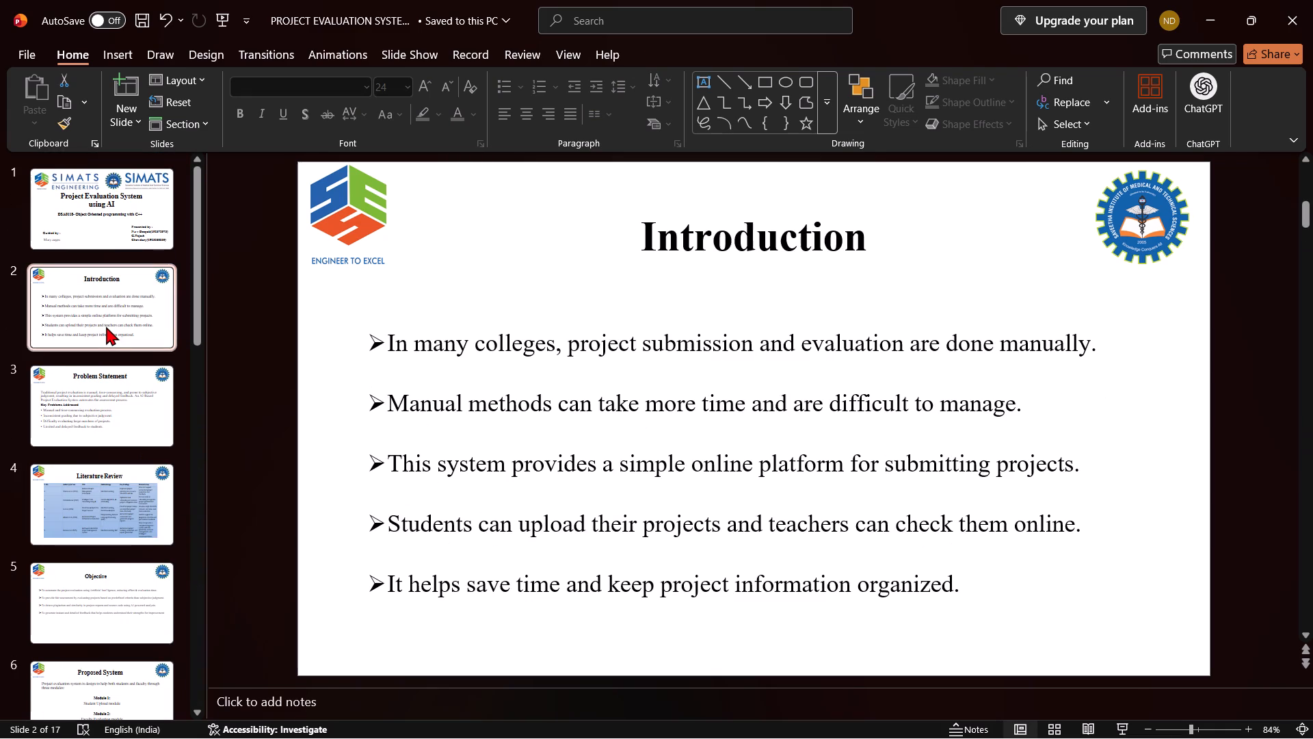
left_click(92, 450)
left_click(96, 417)
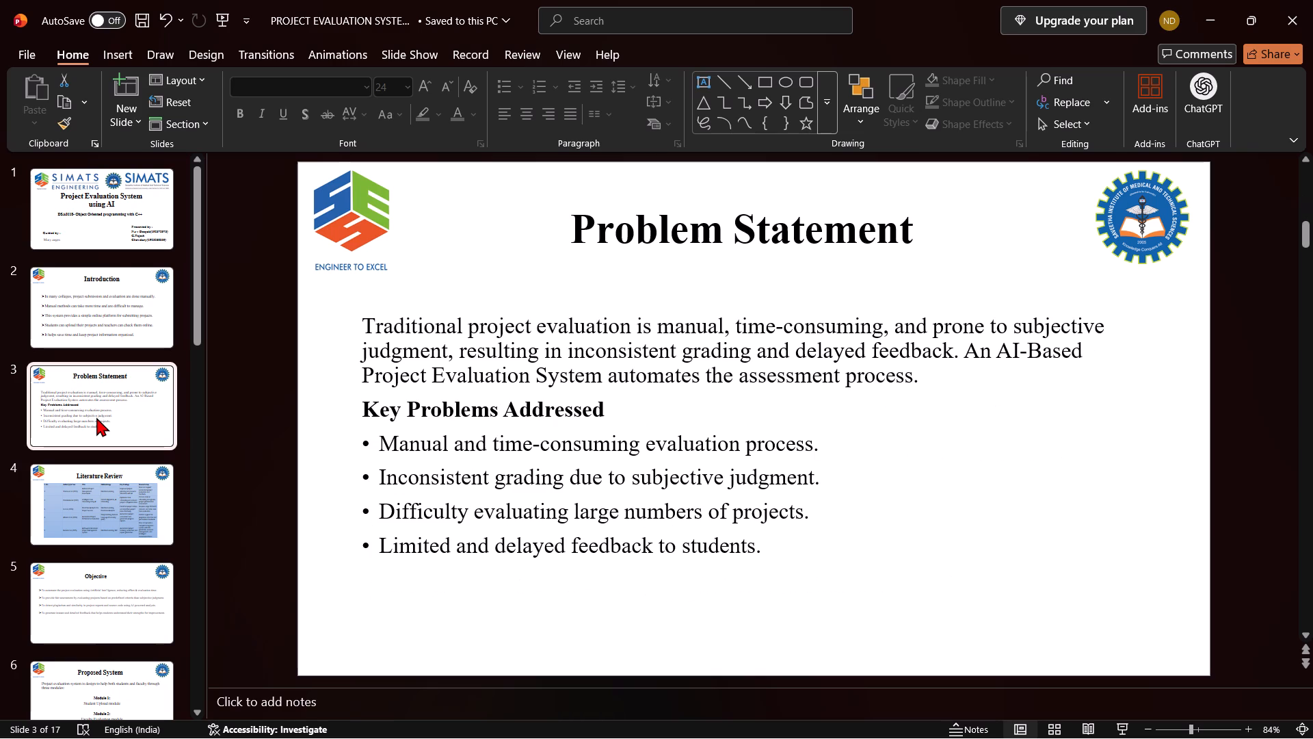
left_click(107, 244)
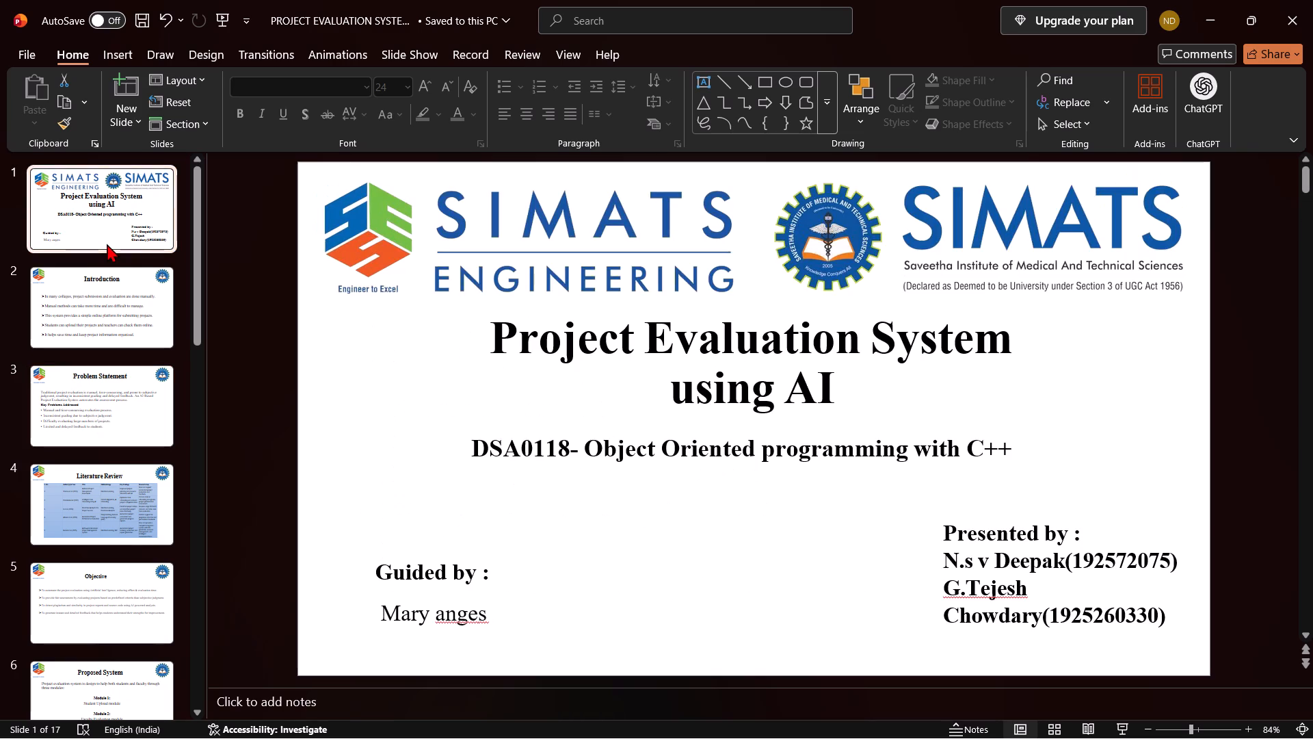
left_click(120, 307)
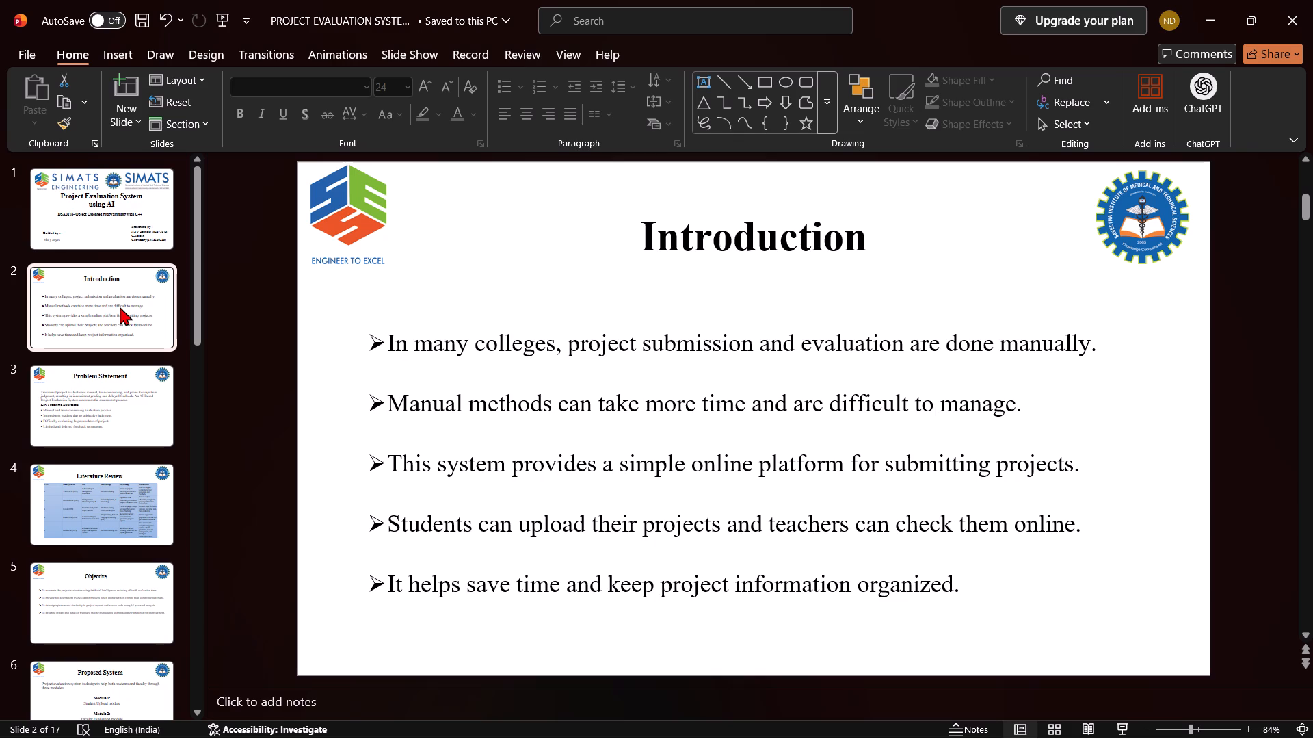
left_click(102, 404)
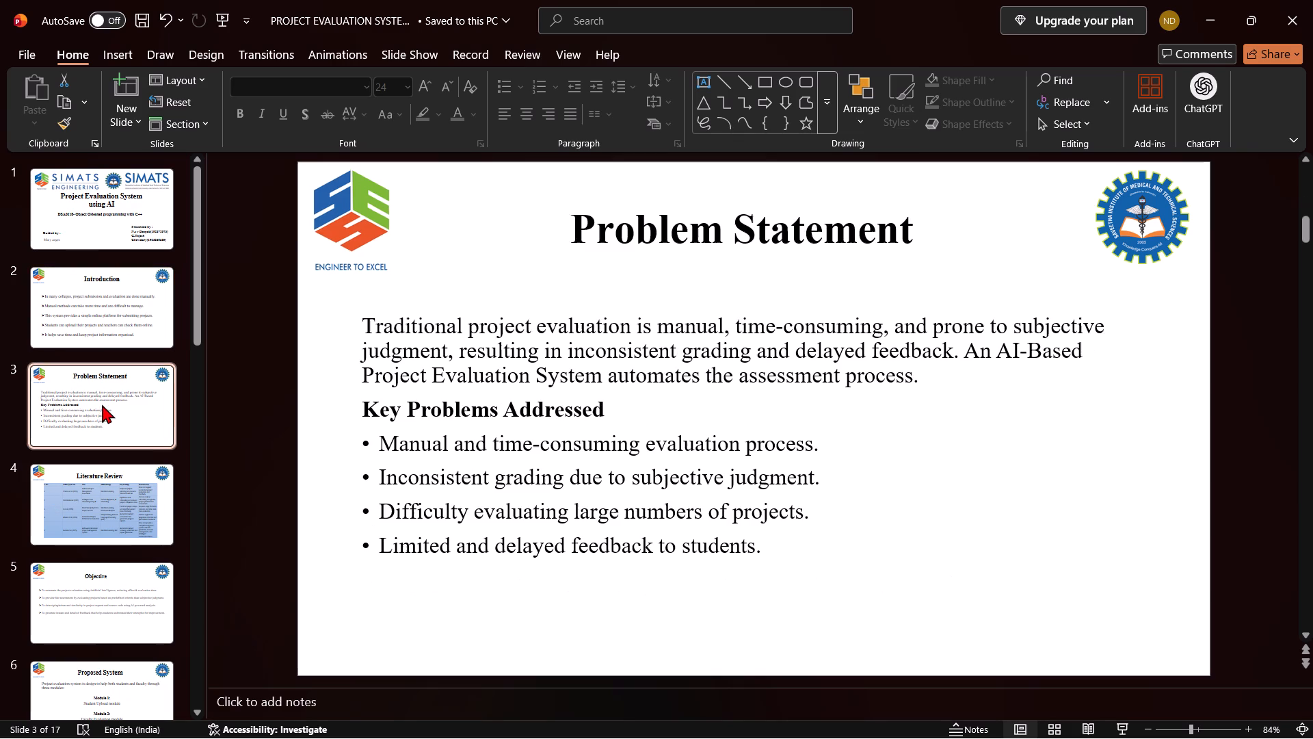
left_click(115, 497)
scroll(115, 497, "down", 1)
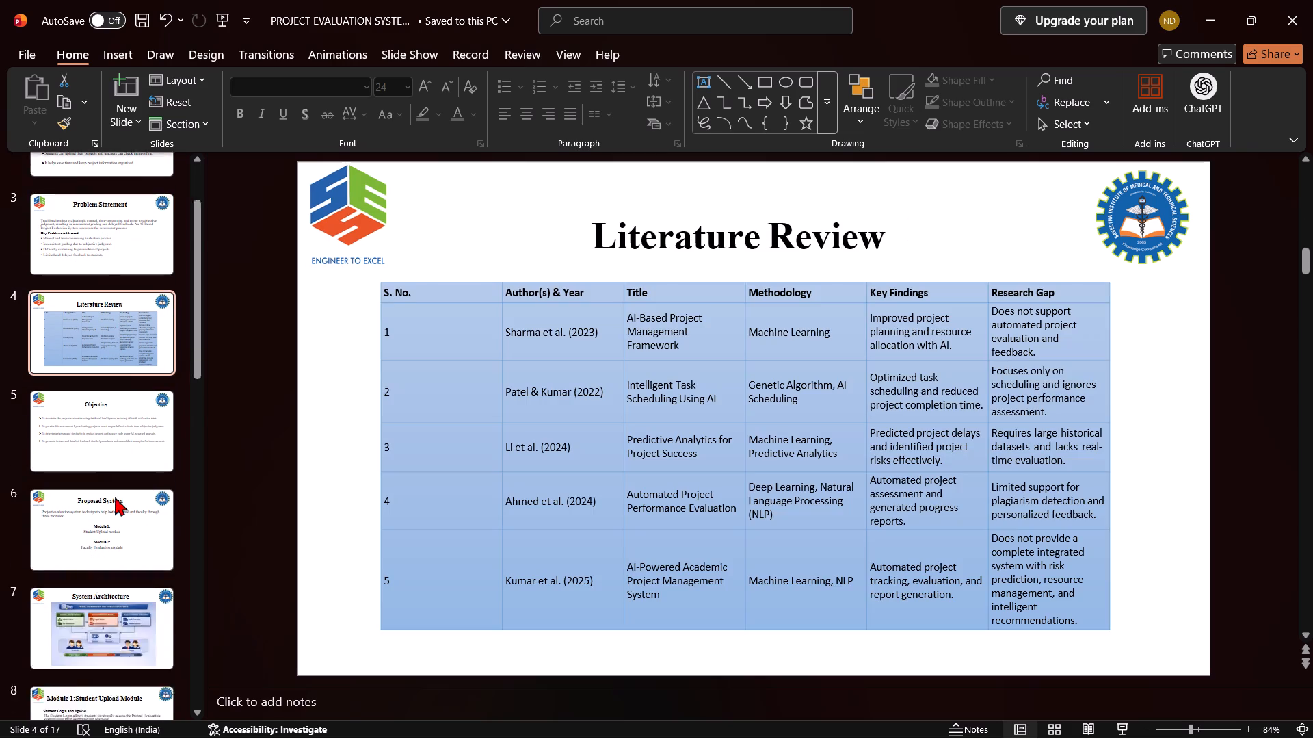
scroll(115, 497, "down", 1)
left_click(102, 384)
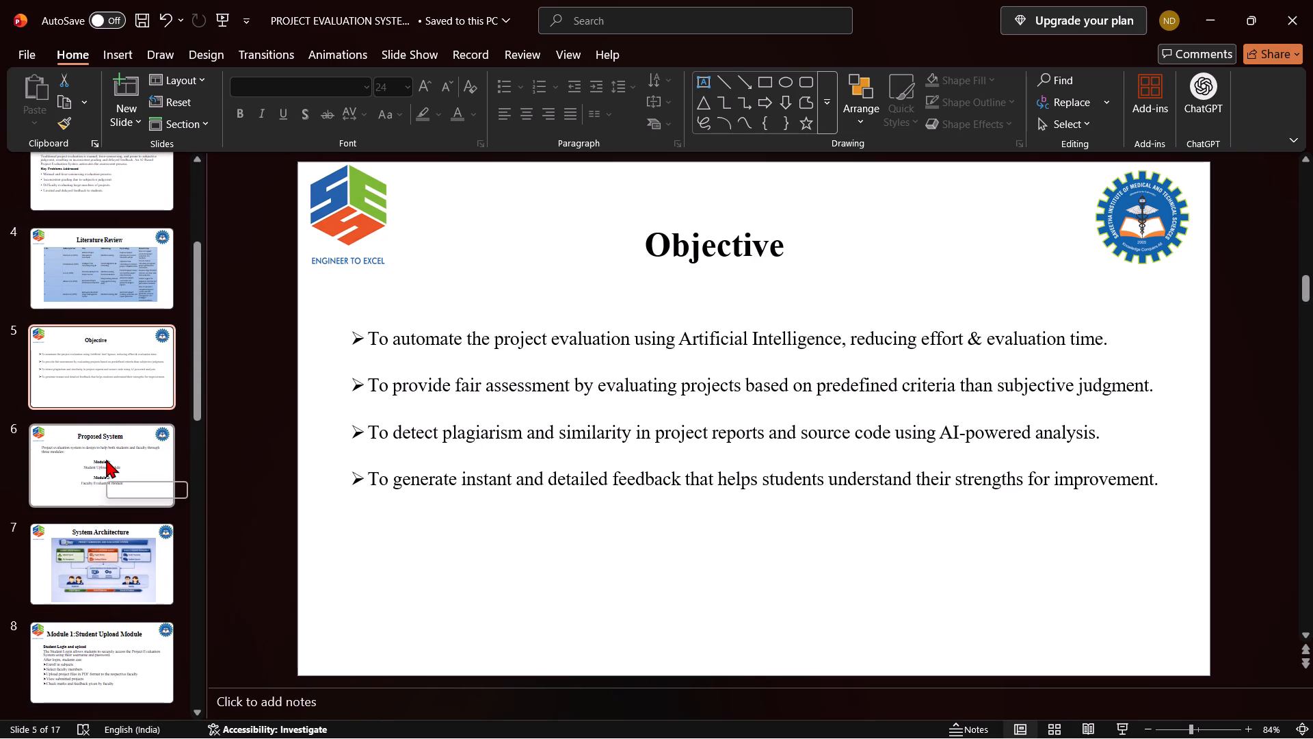
scroll(103, 296, "down", 1)
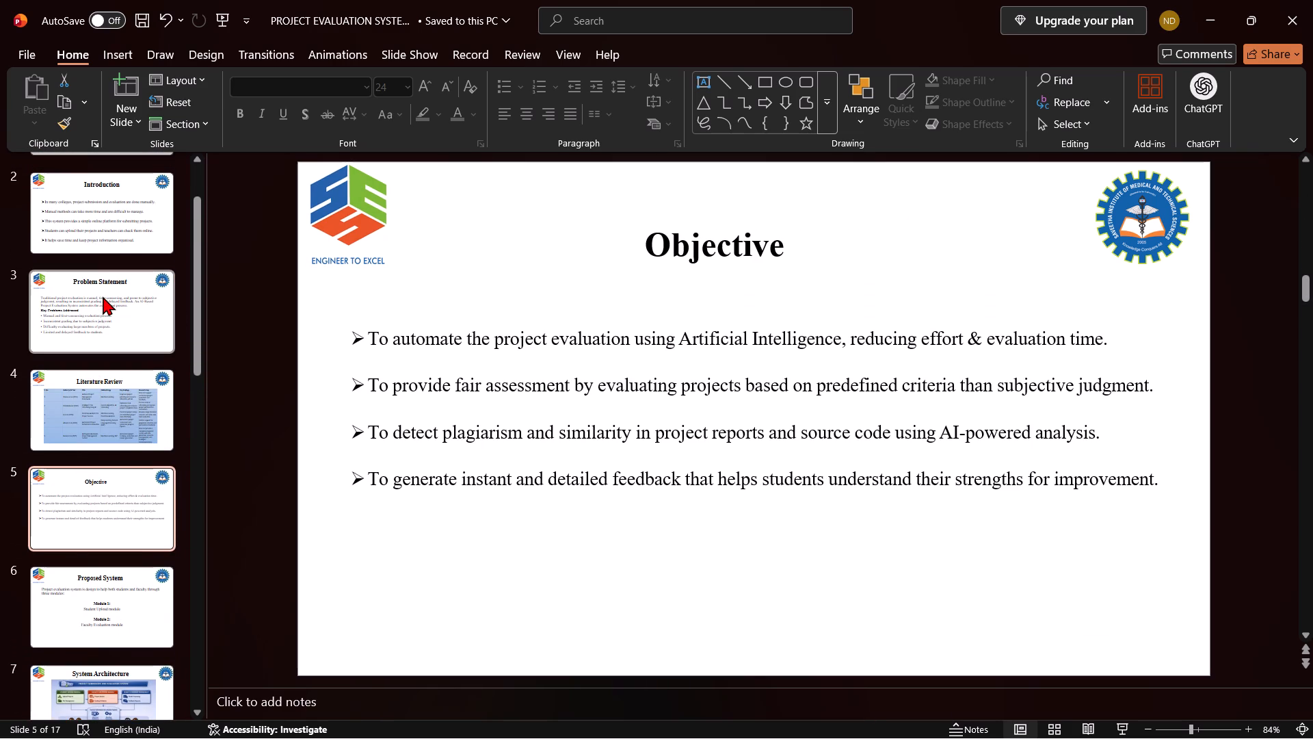
scroll(103, 296, "down", 1)
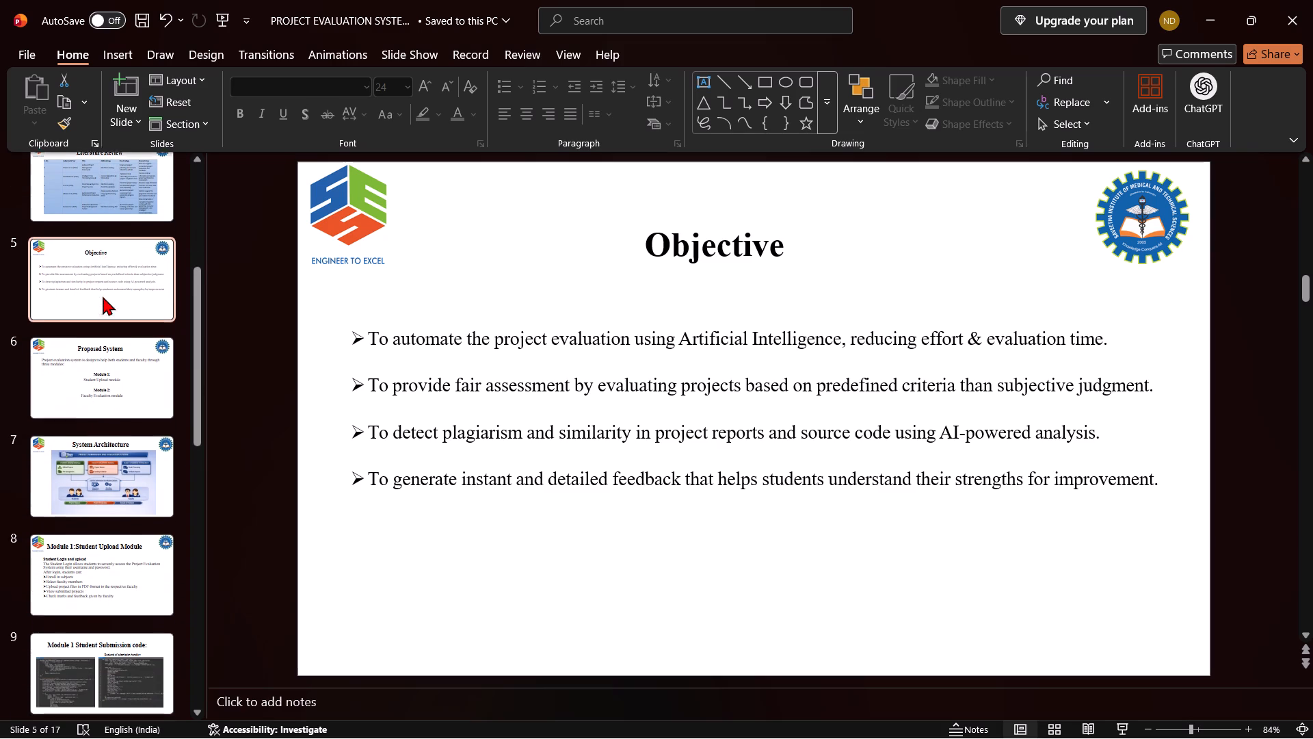
scroll(103, 296, "down", 2)
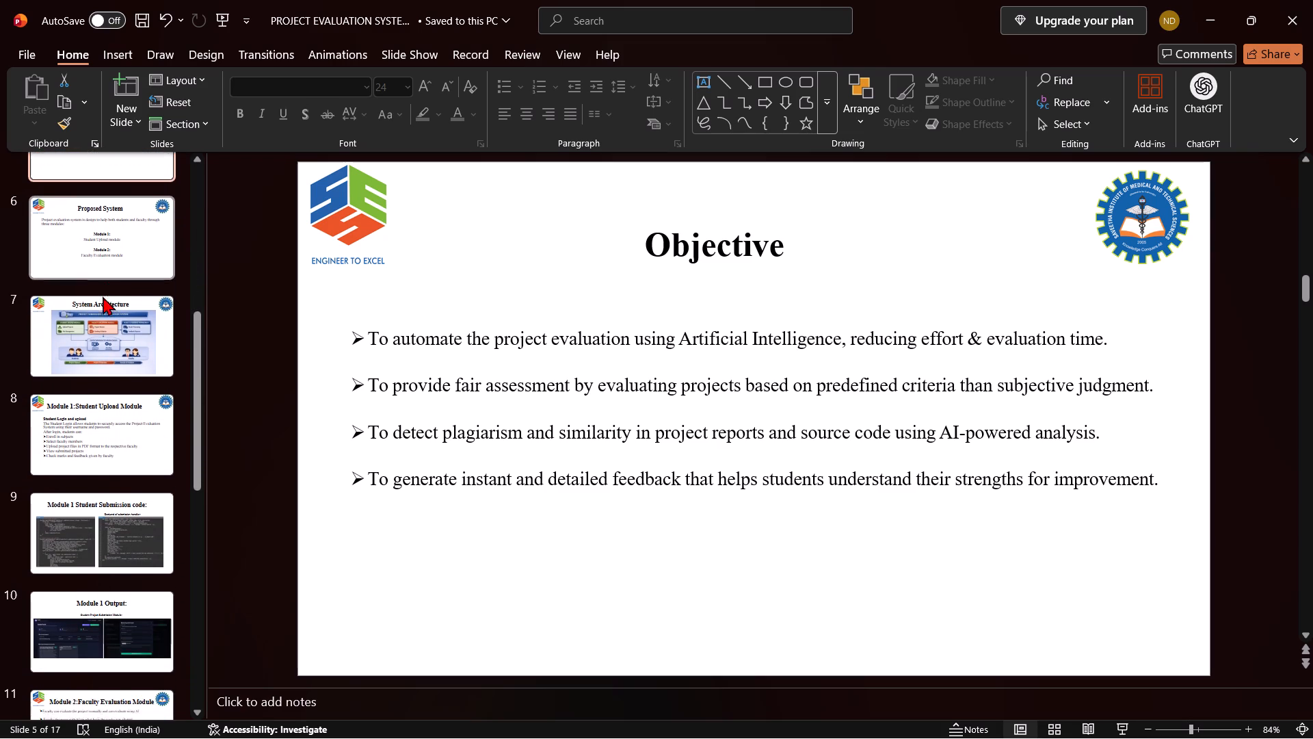
scroll(103, 296, "down", 2)
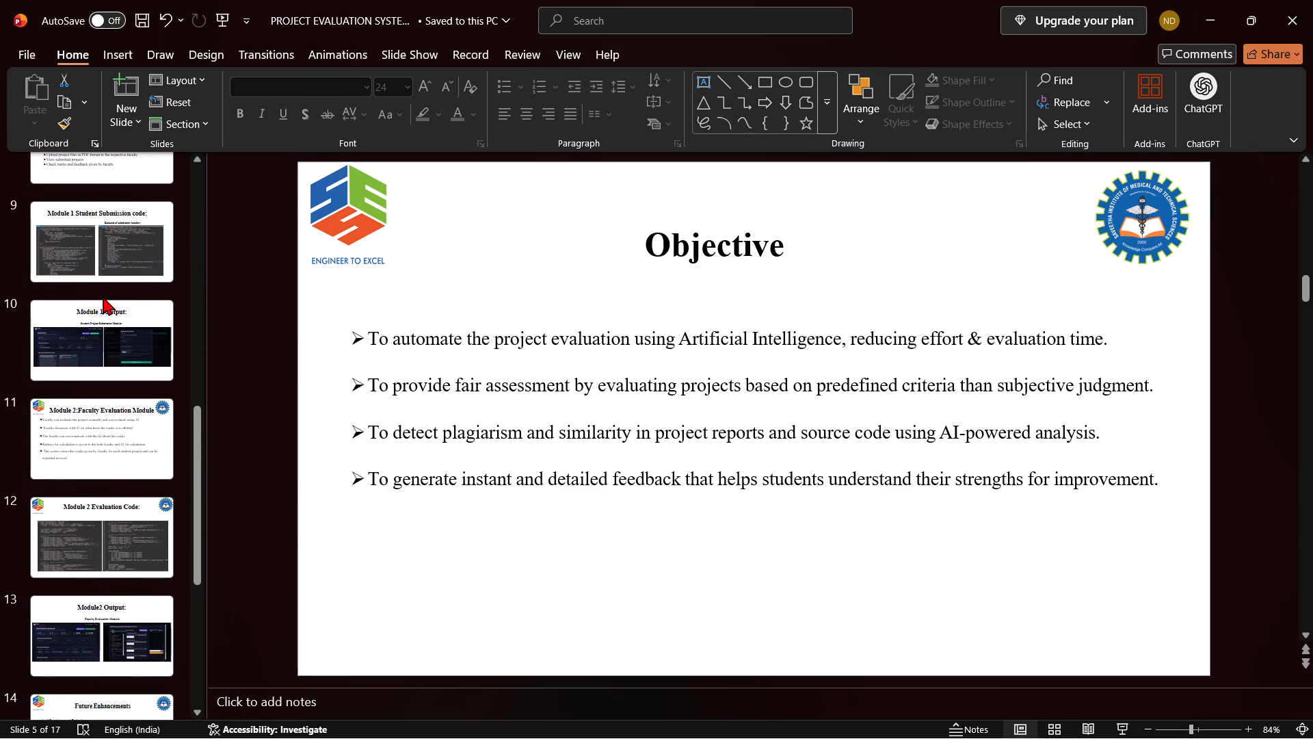
scroll(103, 296, "down", 1)
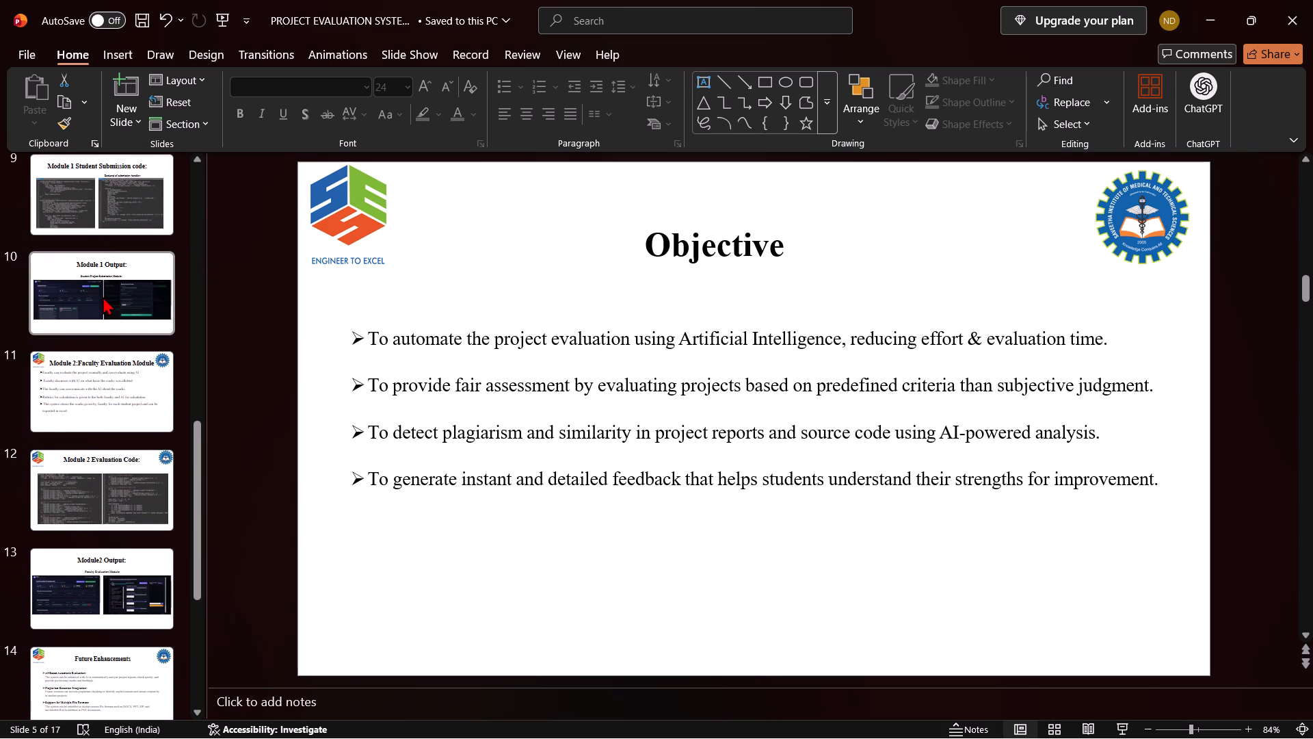
scroll(103, 296, "down", 1)
scroll(90, 405, "down", 1)
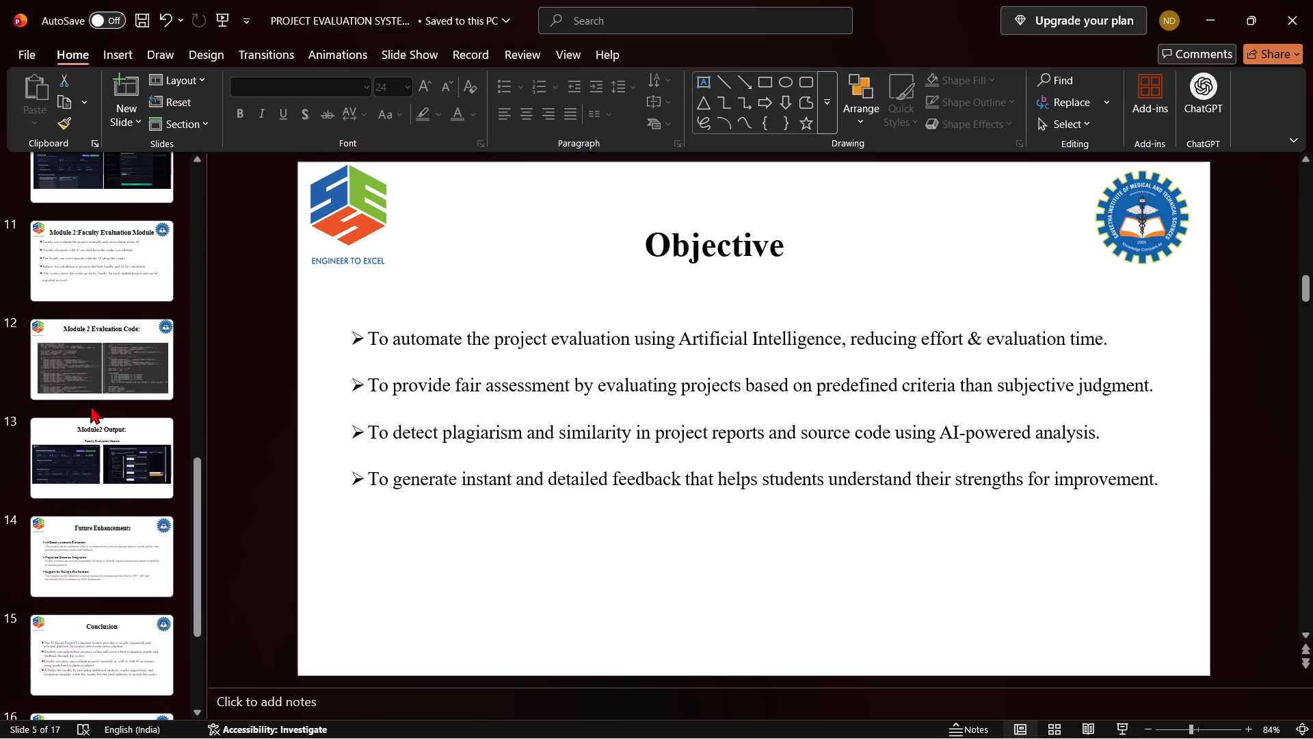
scroll(90, 405, "down", 3)
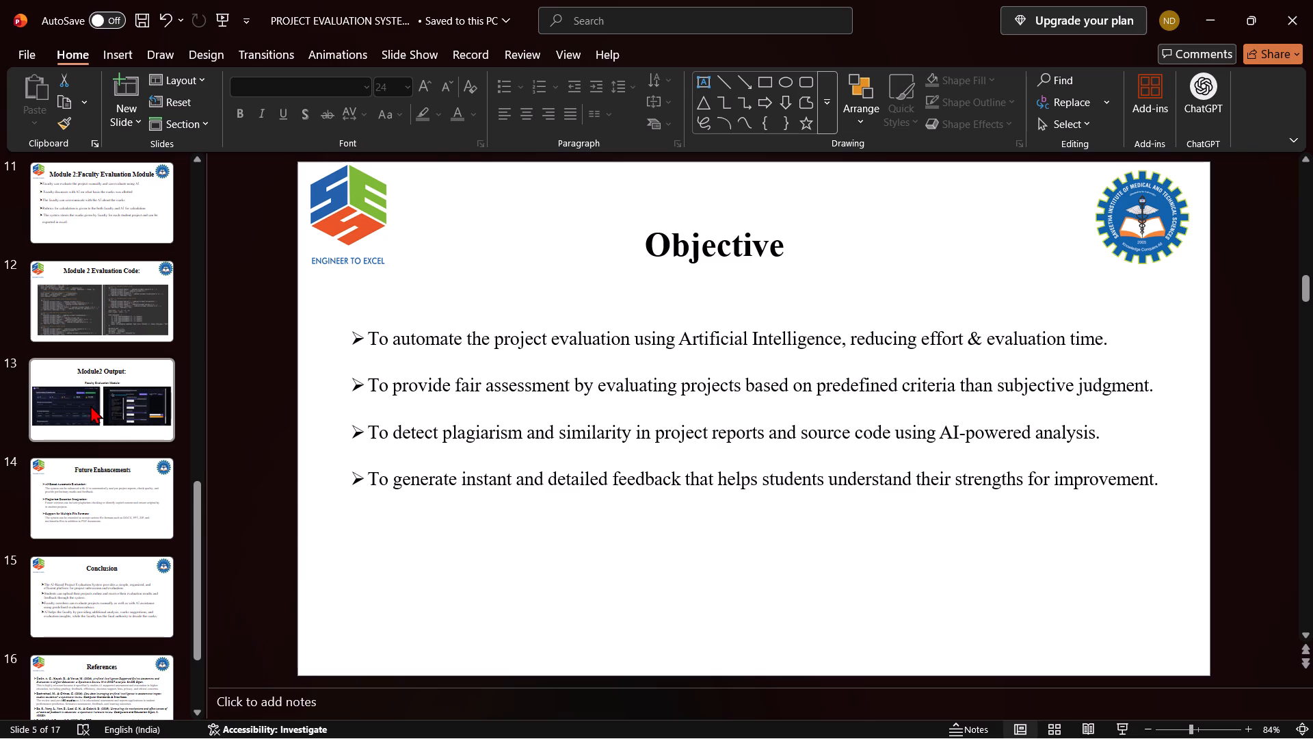
Save a copy of the presentation in the Documents folder under the name "c++ ppt".
key("plus")
left_click(23, 58)
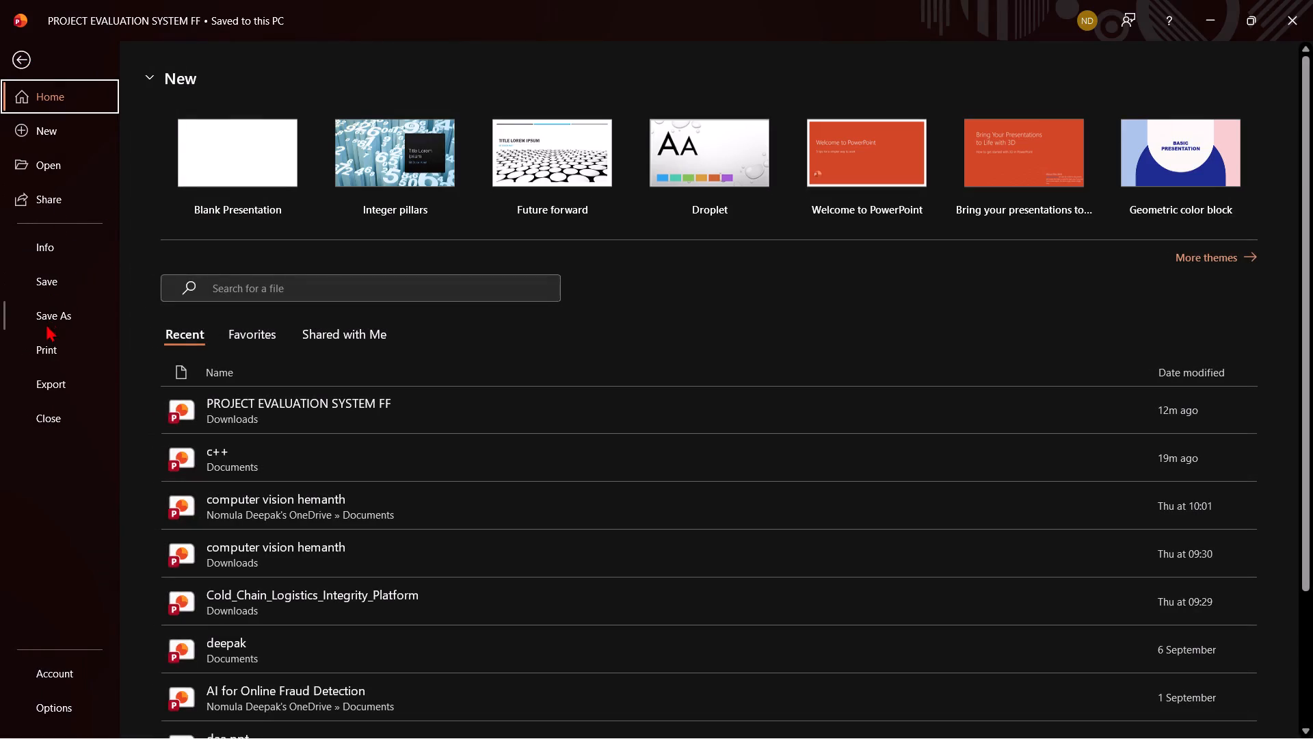
left_click(47, 322)
left_click(506, 226)
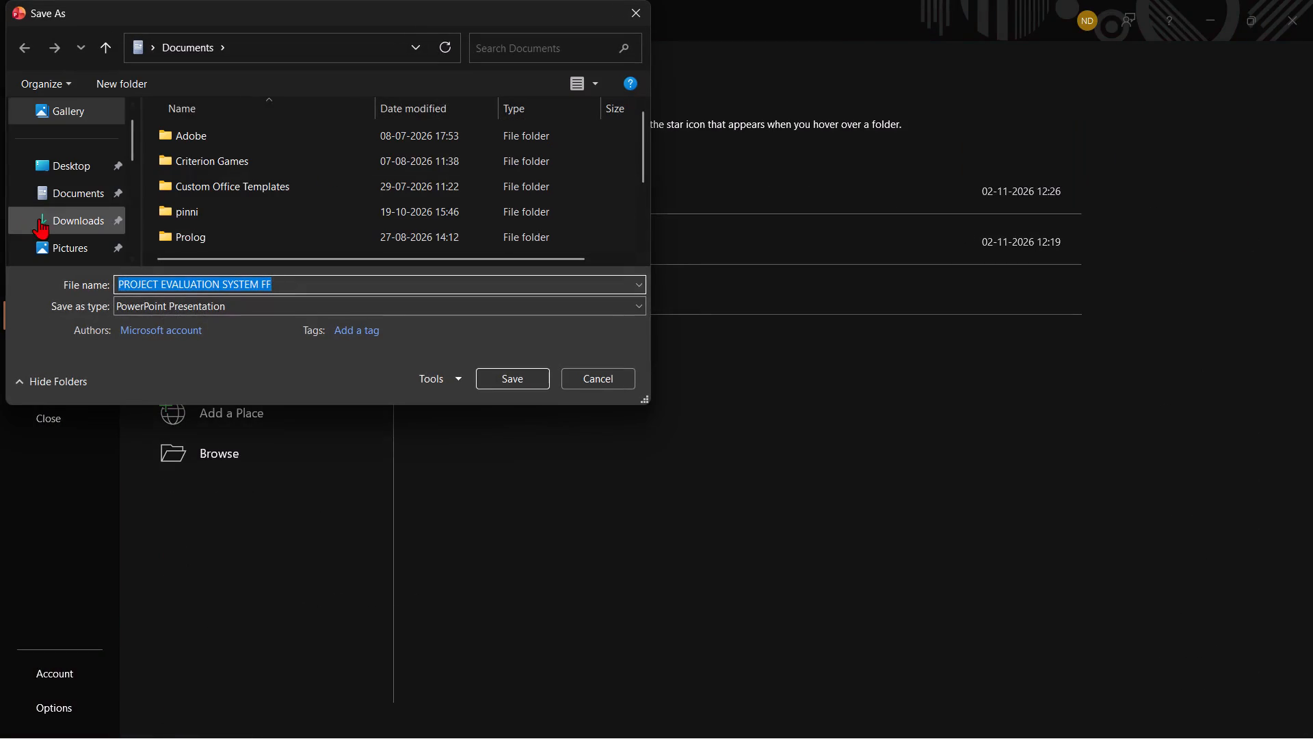
left_click(51, 196)
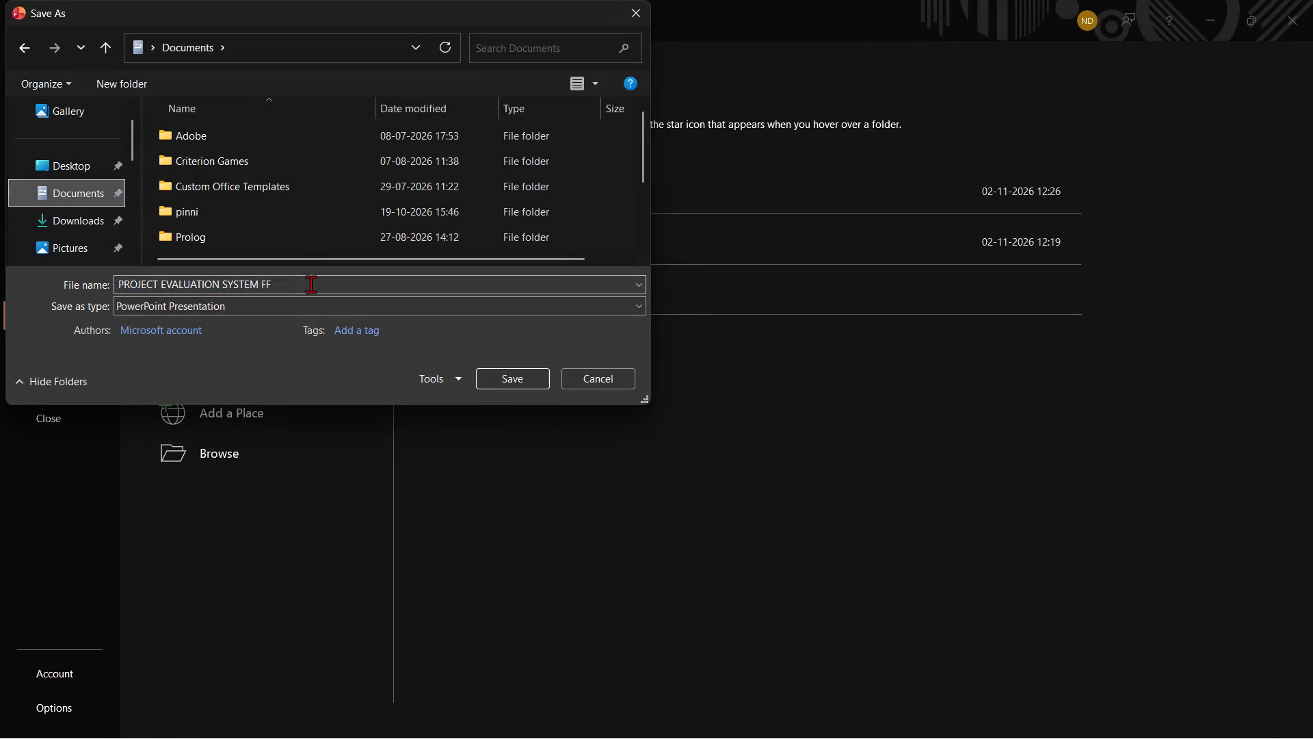
left_click(313, 286)
key("BackSpace")
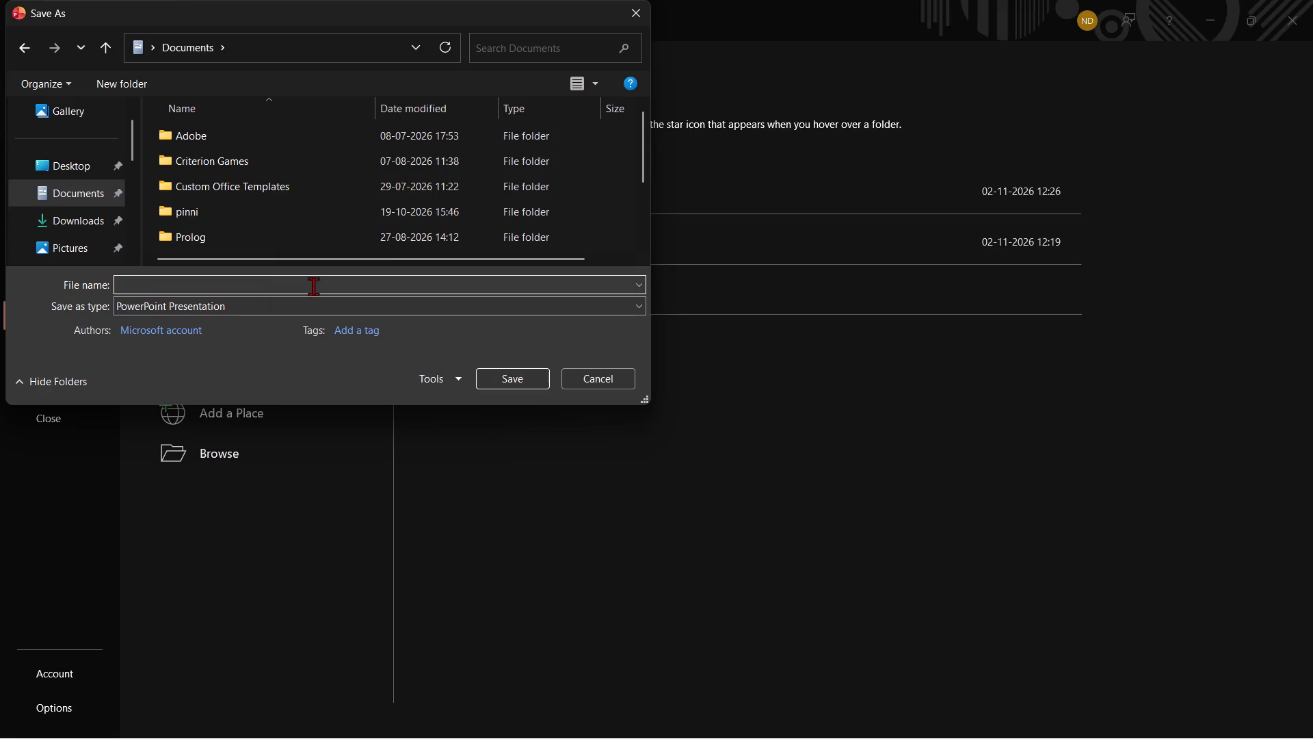
type("c++ ppt")
key("Return")
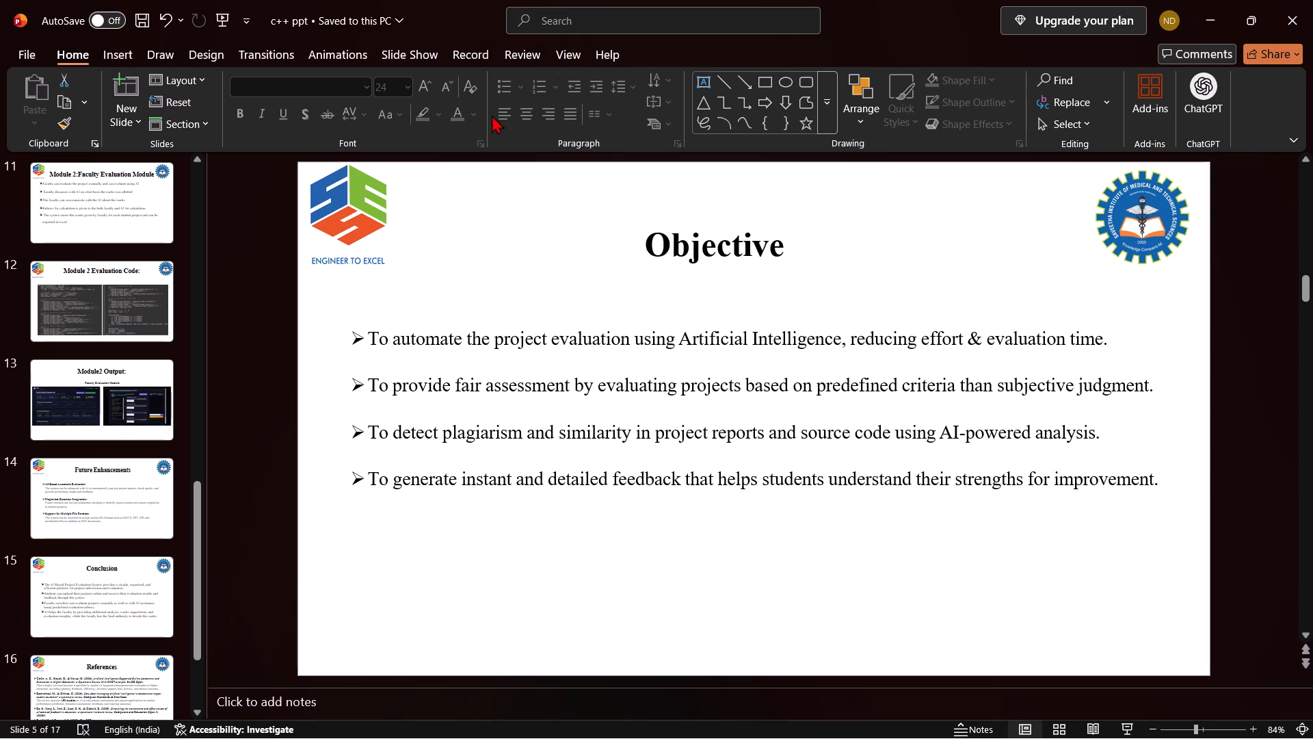
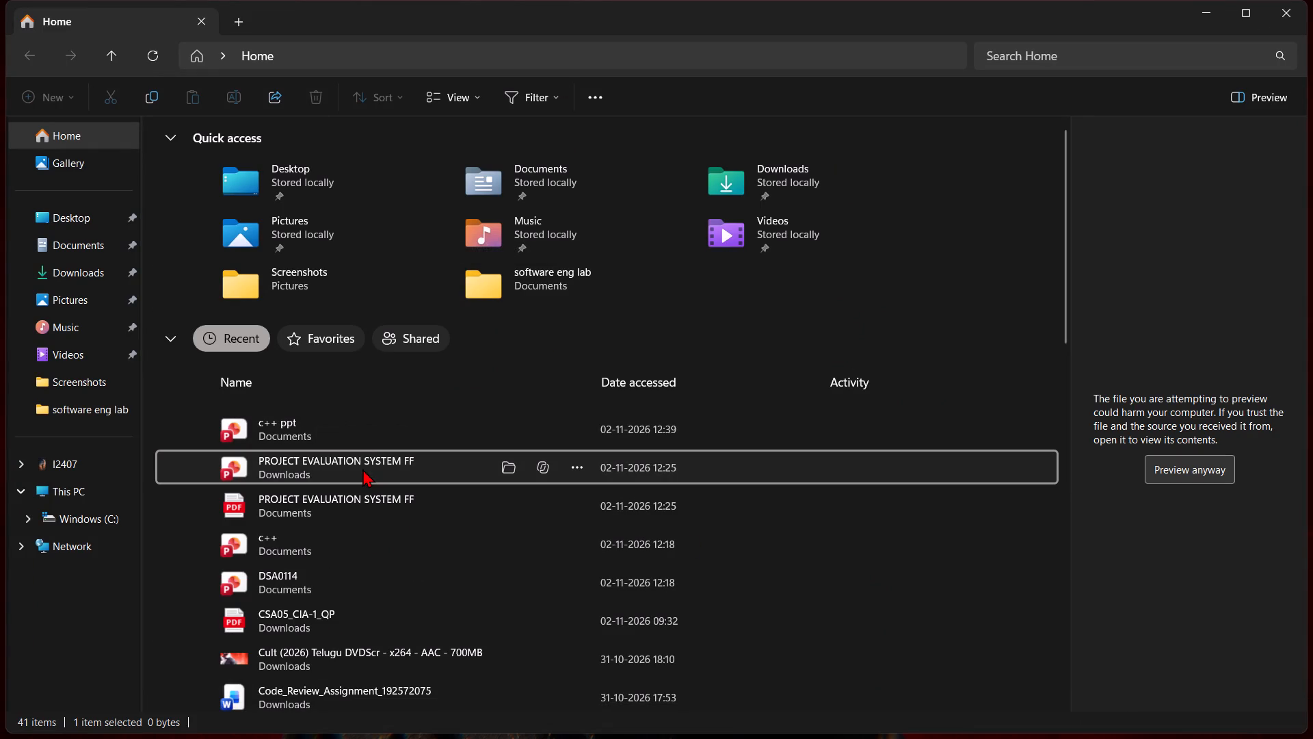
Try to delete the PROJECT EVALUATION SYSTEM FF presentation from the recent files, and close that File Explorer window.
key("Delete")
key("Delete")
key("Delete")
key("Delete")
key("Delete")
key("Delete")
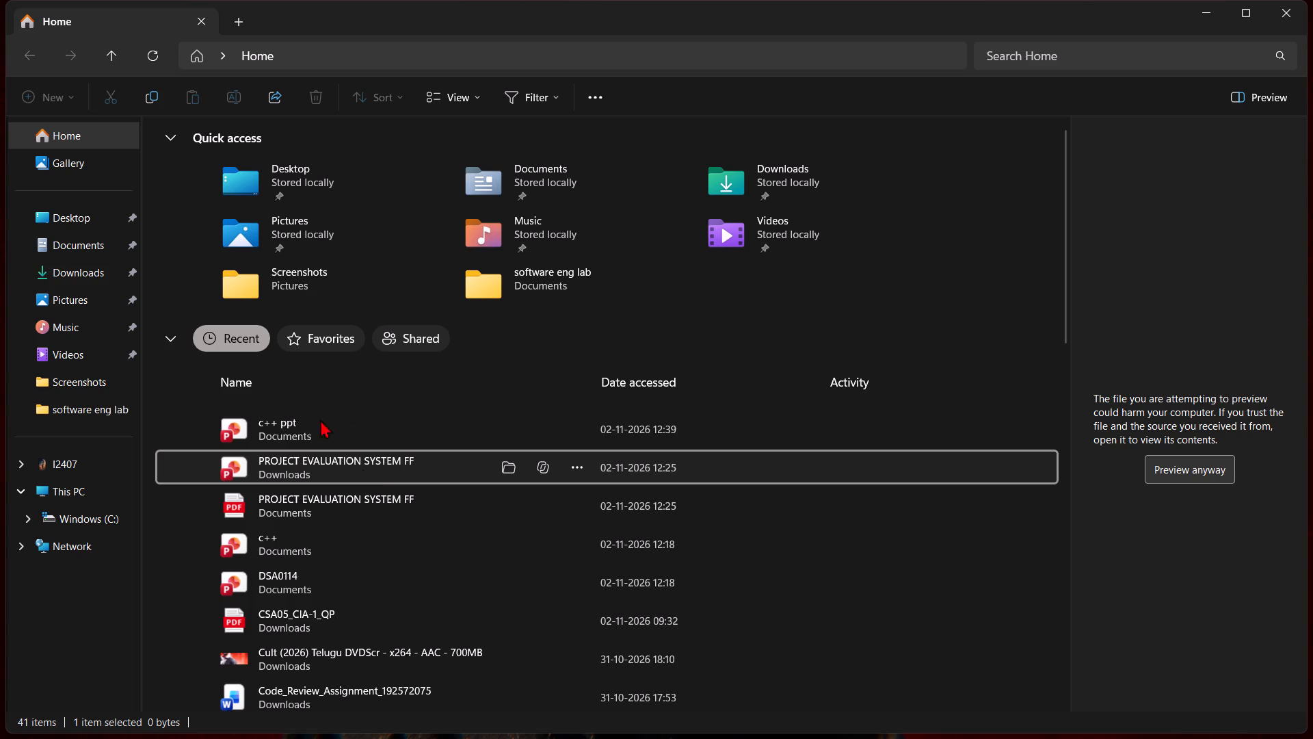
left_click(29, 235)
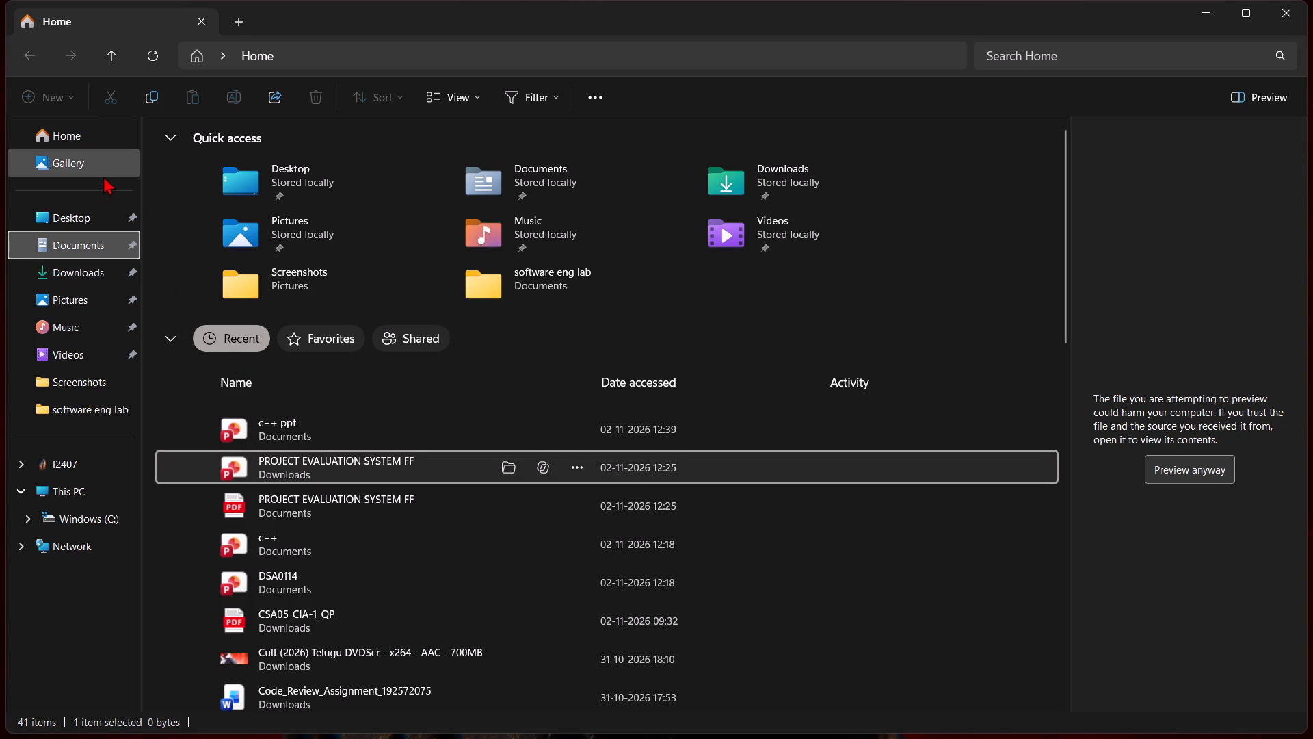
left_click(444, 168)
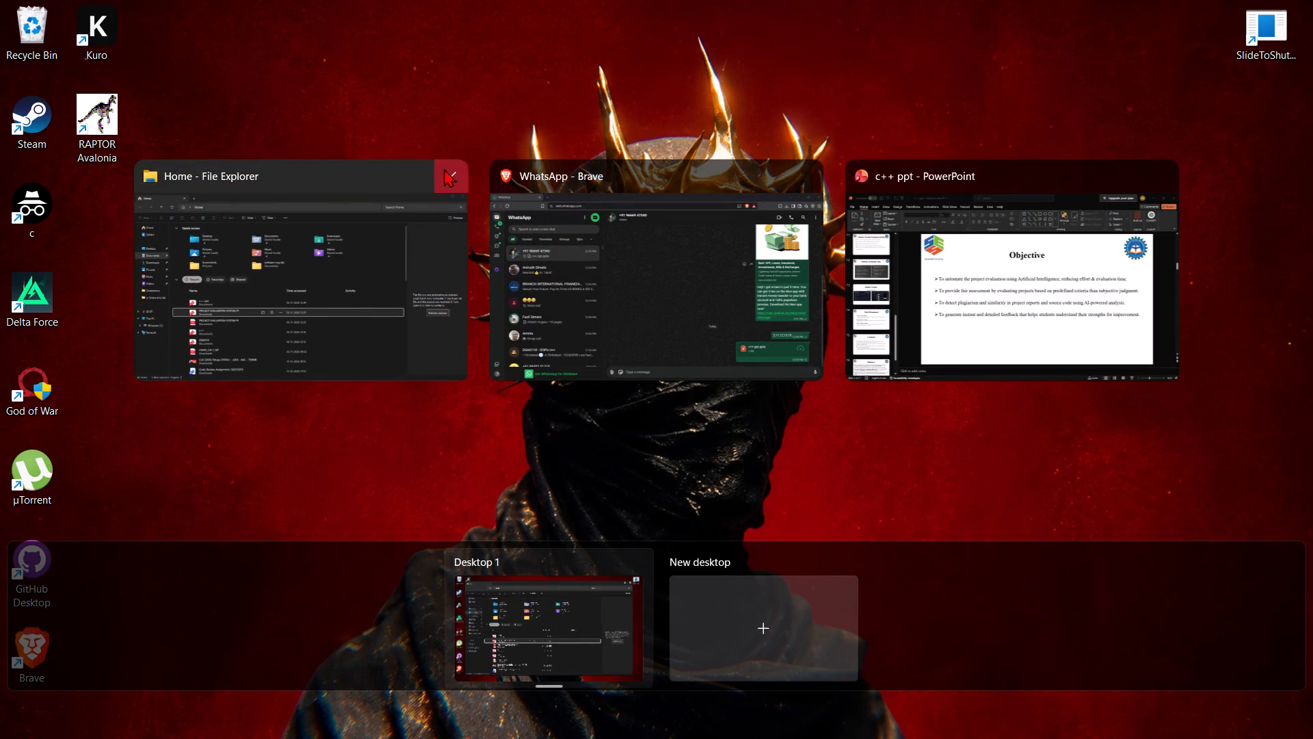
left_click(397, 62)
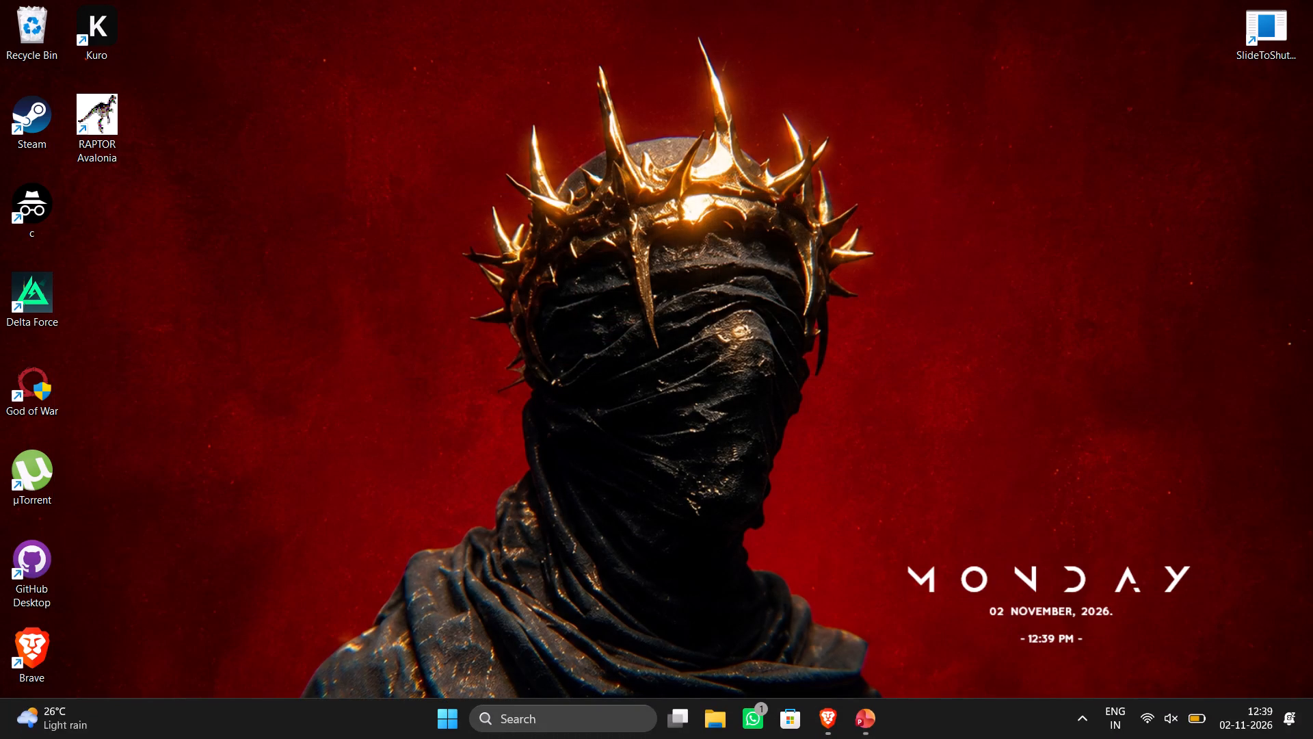
In the Documents folder, delete the "c++" and "DSA0114" presentations and the "PROJECT EVALUATION SYSTEM FF" PDF.
left_click(706, 728)
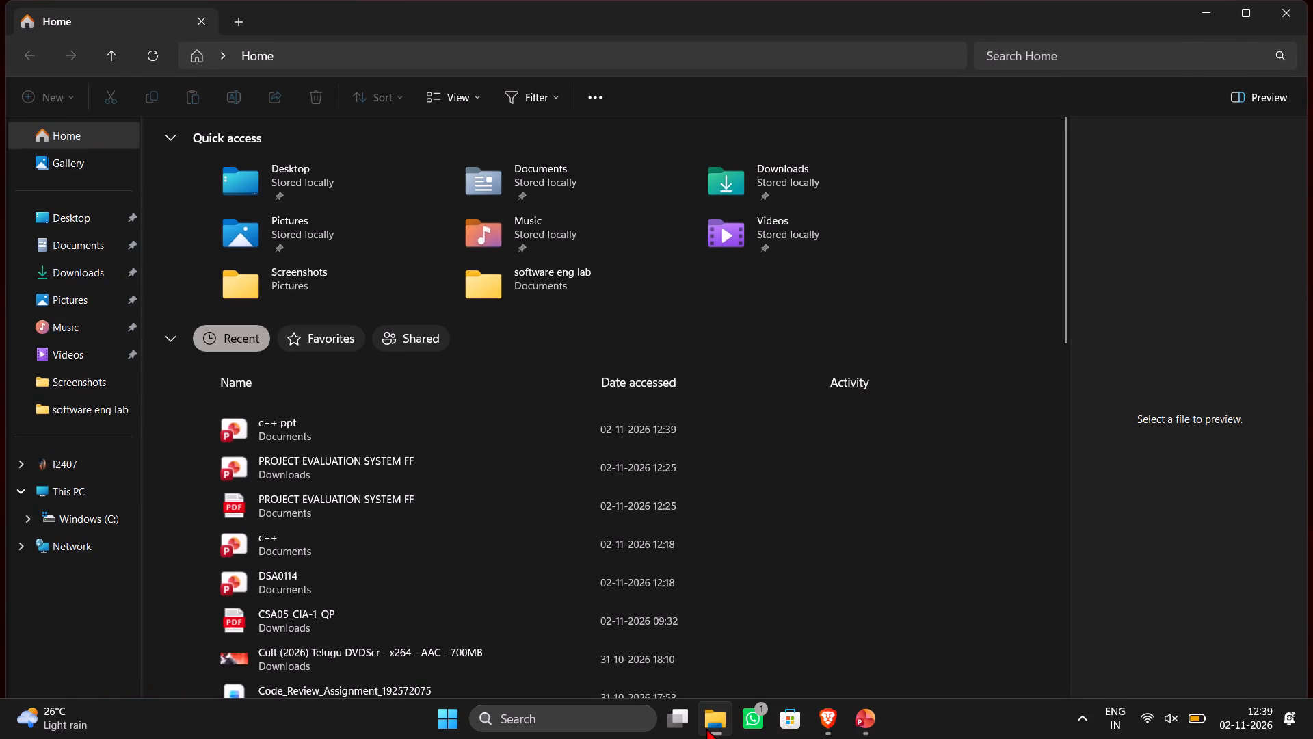
left_click(61, 263)
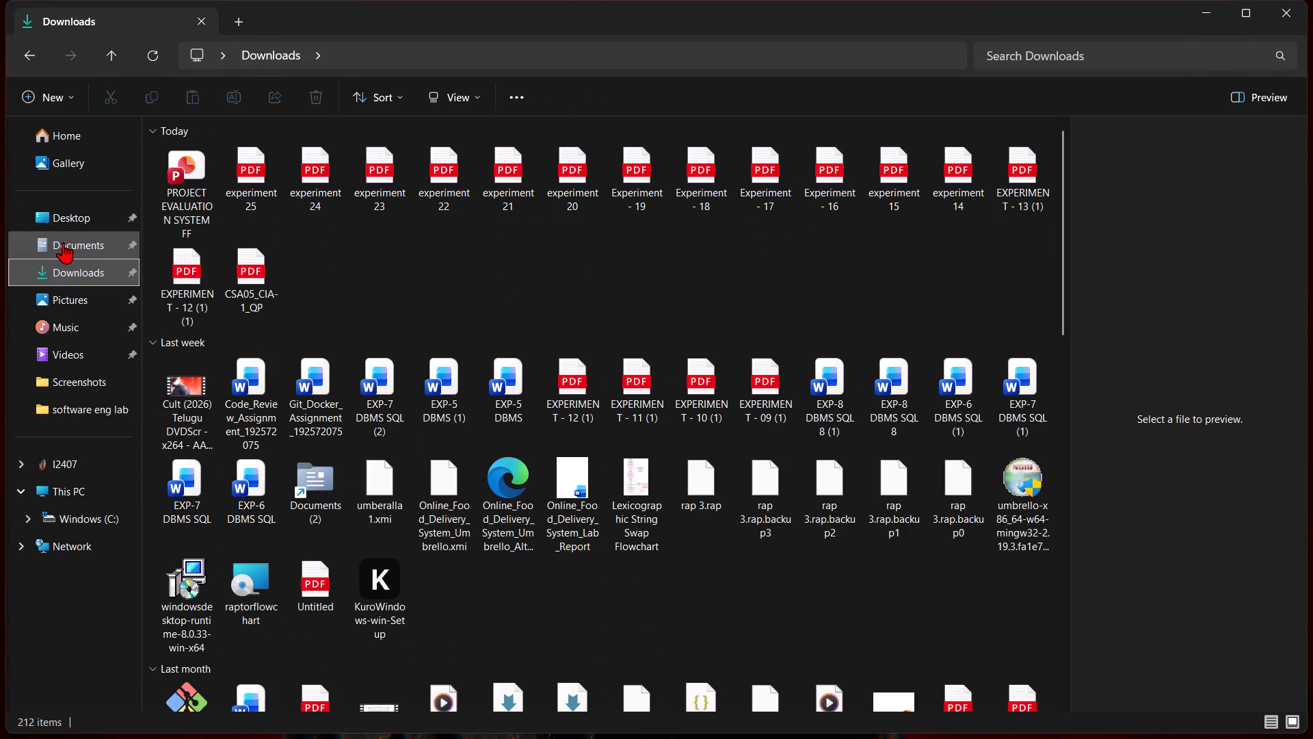
left_click(63, 242)
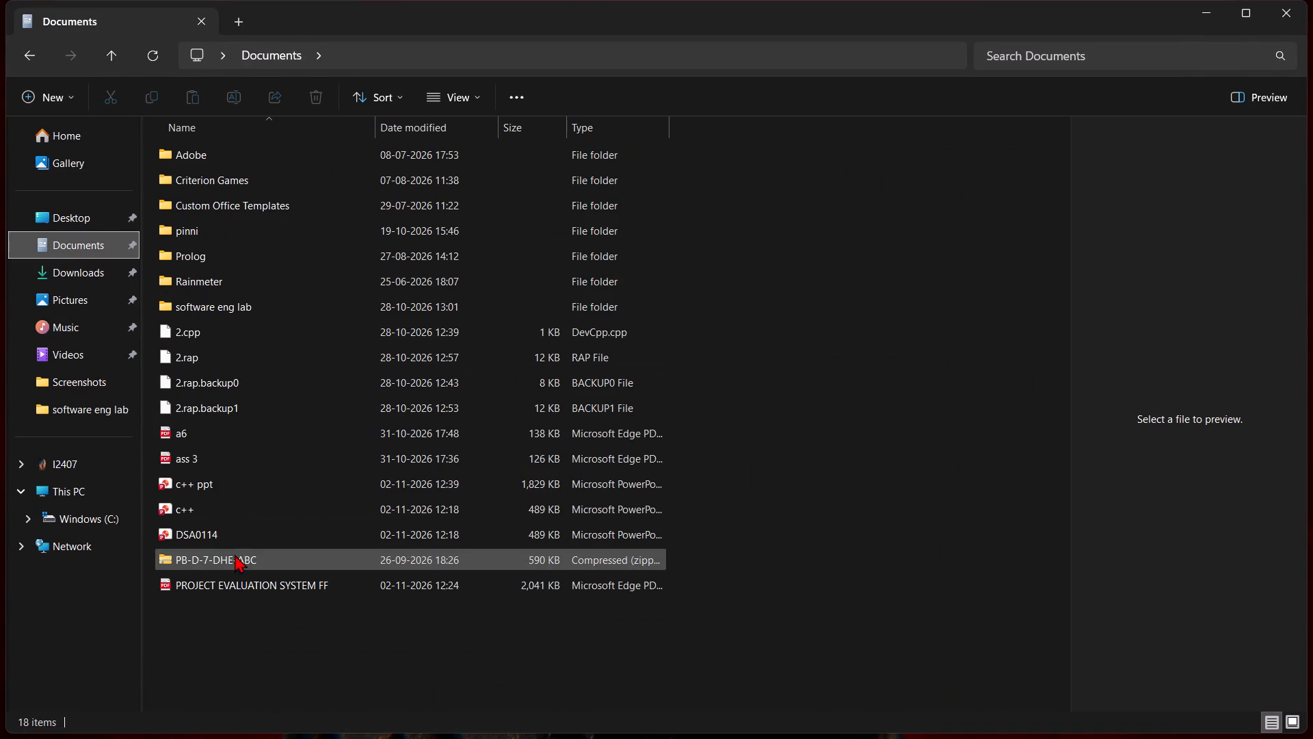
left_click(239, 501)
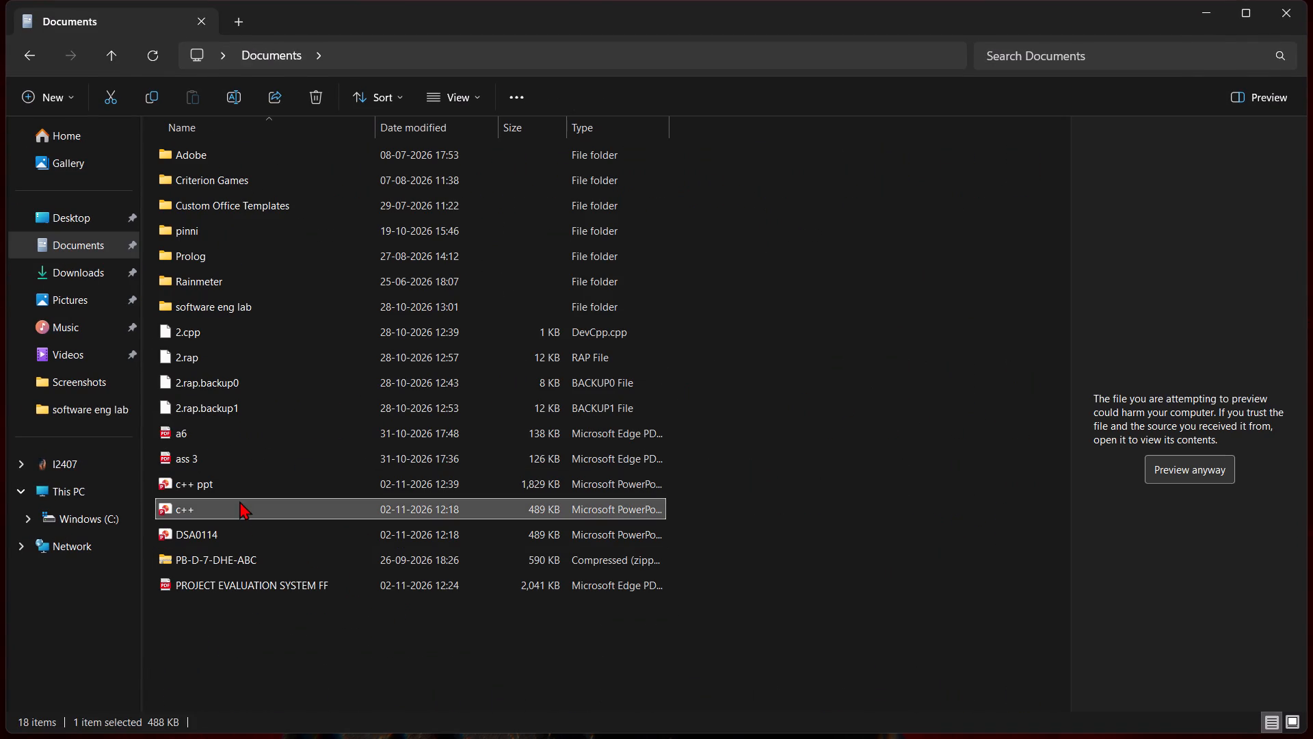
key("Delete")
left_click(239, 501)
key("Delete")
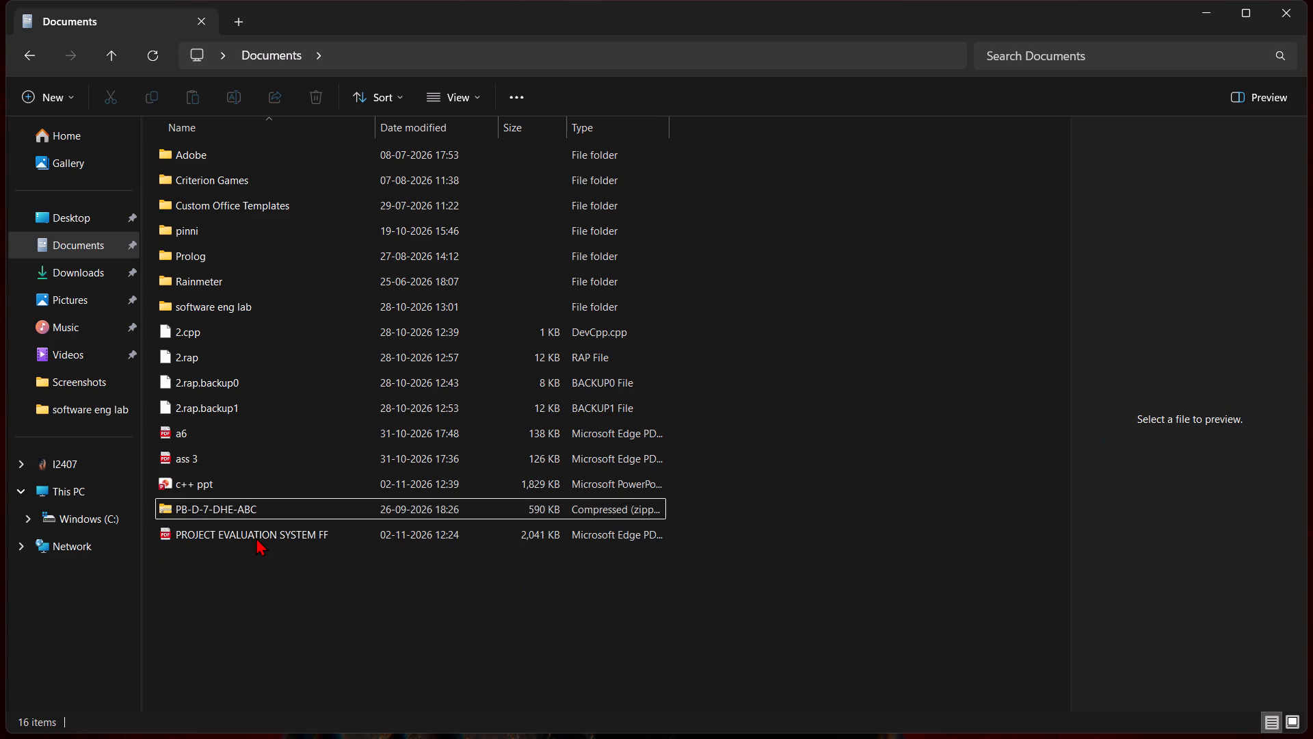
left_click(256, 537)
key("Delete")
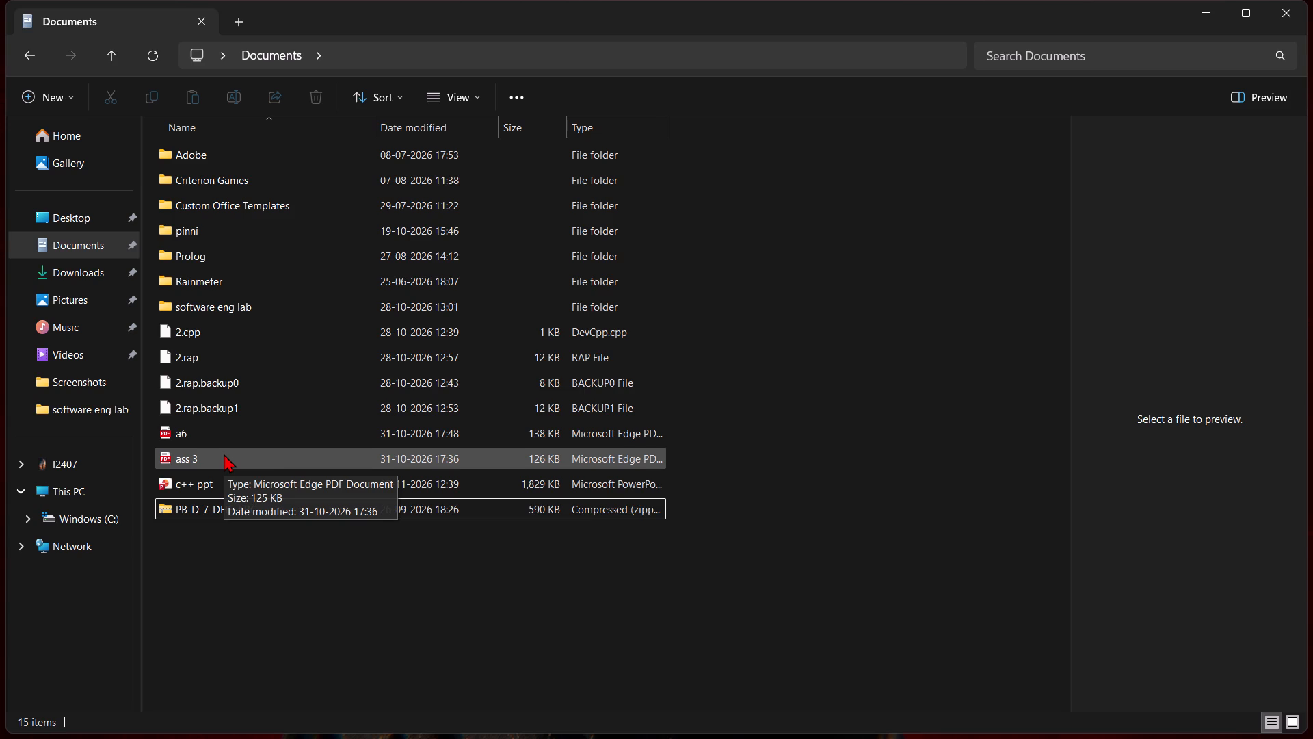
Open the "c++ ppt" presentation from the Documents folder and go to its title slide.
double_click(196, 482)
scroll(64, 266, "up", 3)
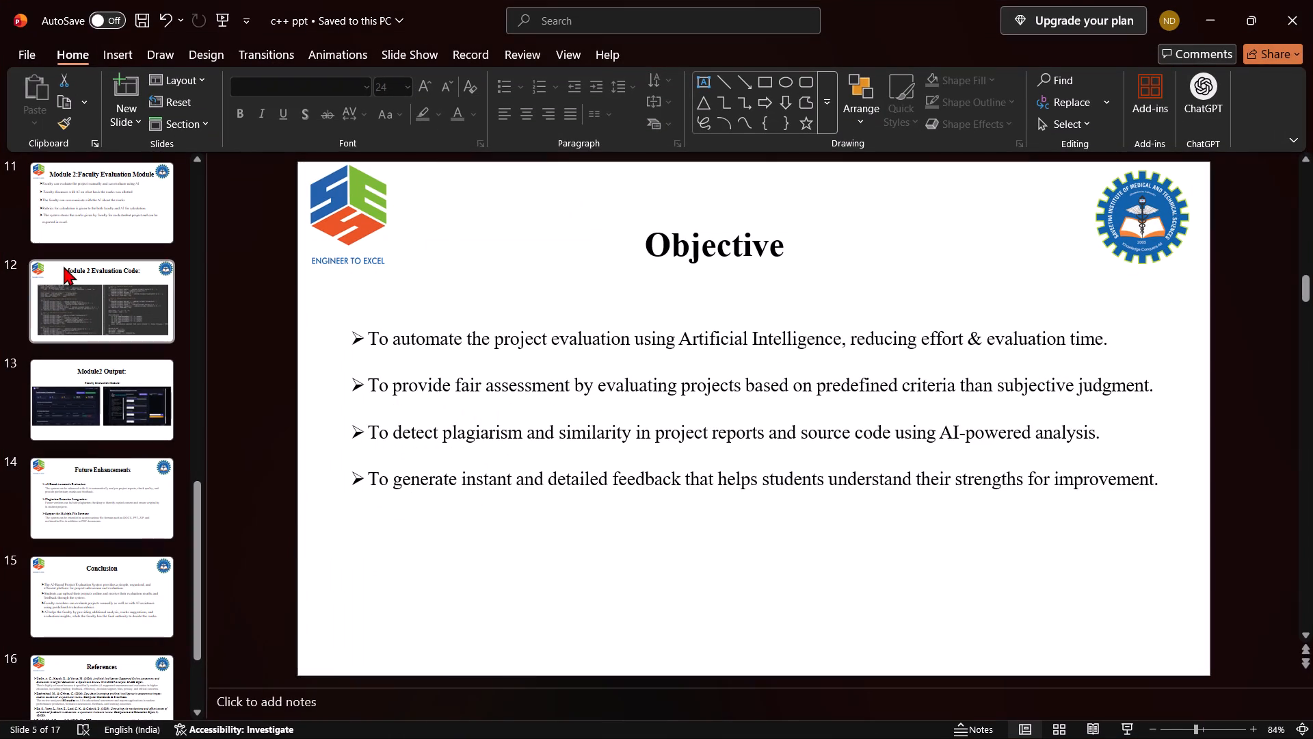
scroll(64, 266, "up", 6)
left_click(81, 216)
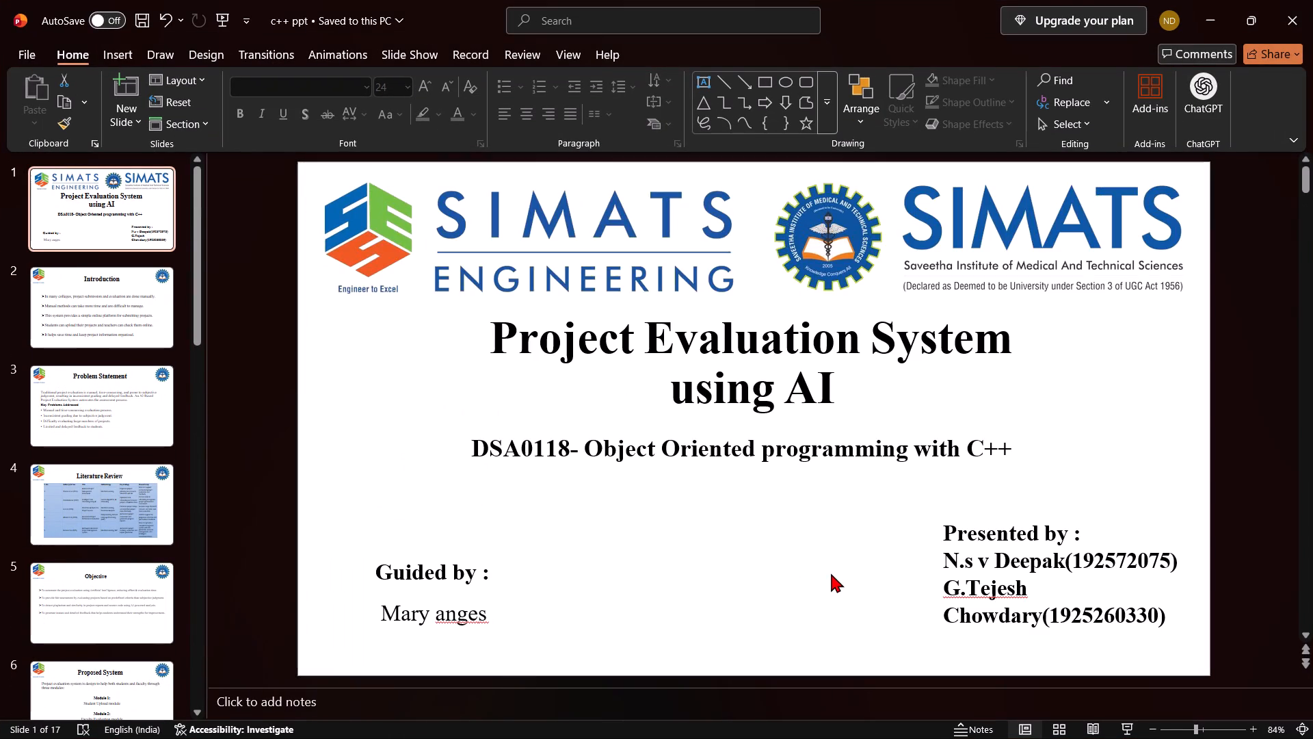
On the title slide, replace the gap between the second presenter's first name and surname with a manual line break.
left_click(1037, 594)
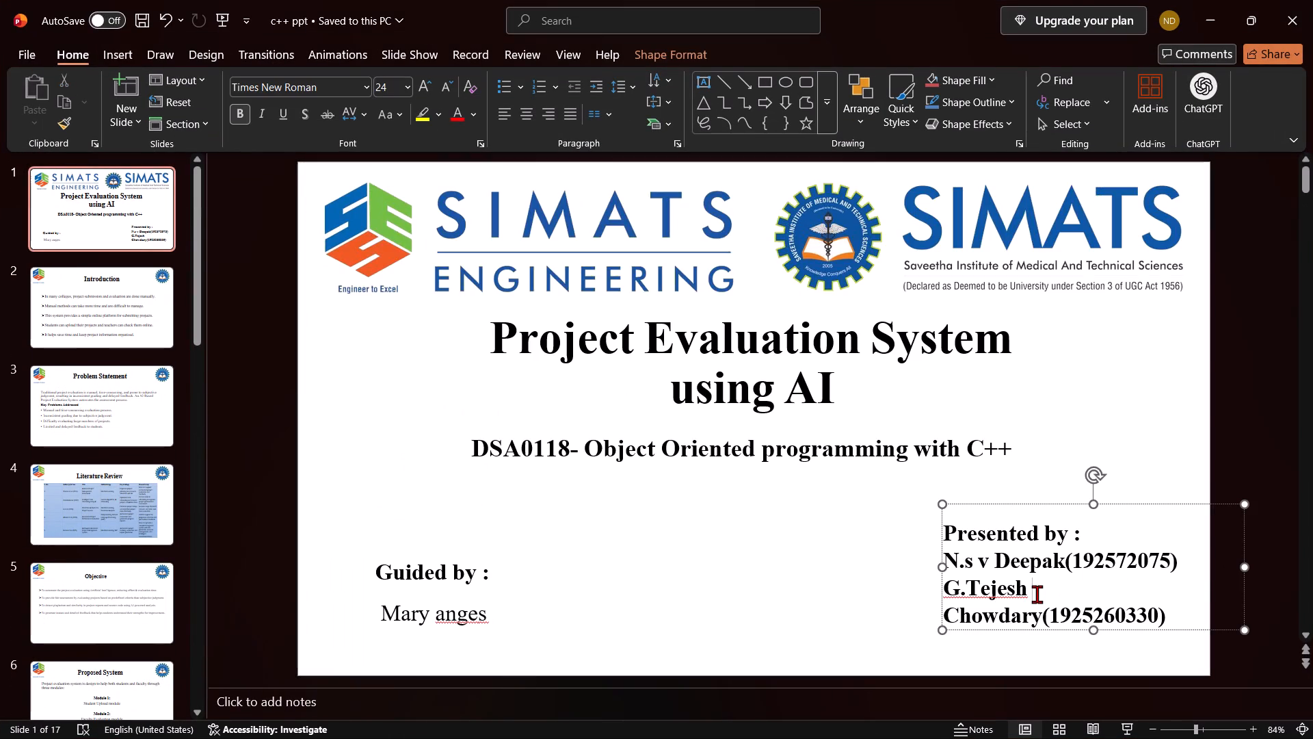
key("Down")
key("Left")
key("Left")
key("Left")
key("Left")
key("Left")
key("Left")
key("Left")
key("BackSpace")
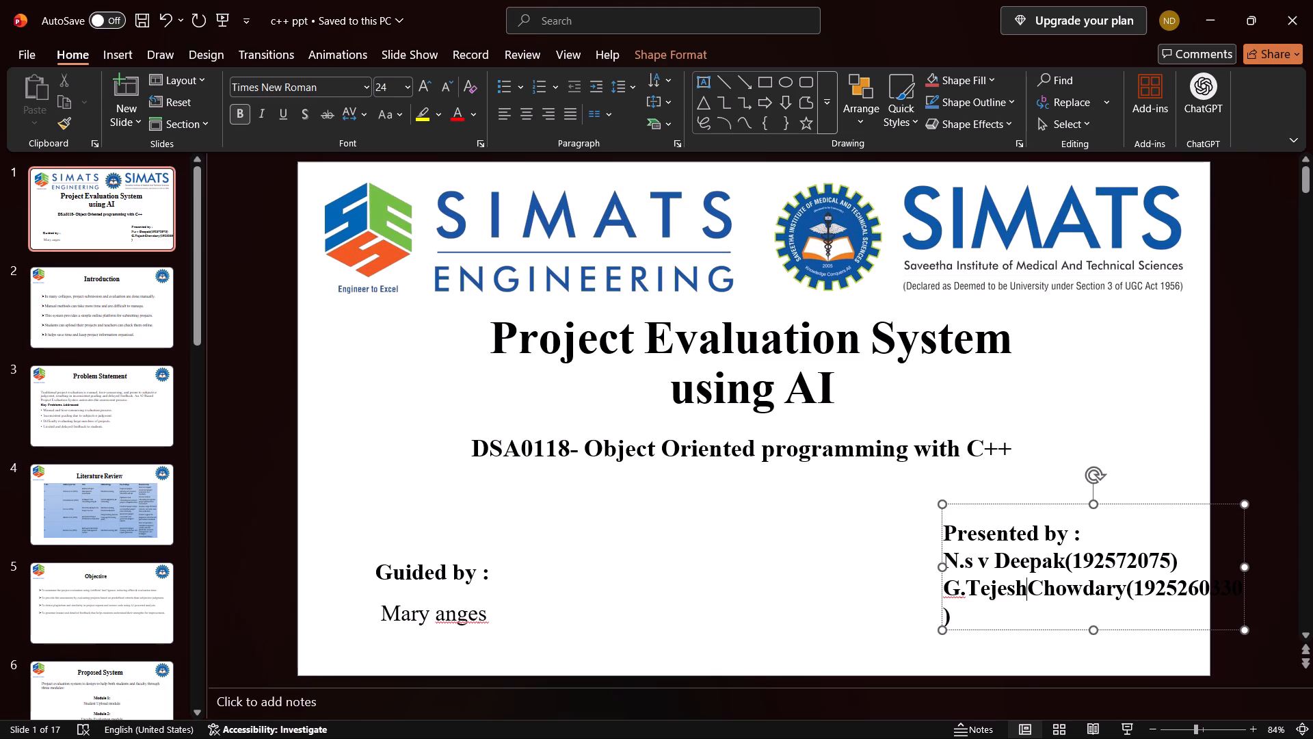
key("shift+Return")
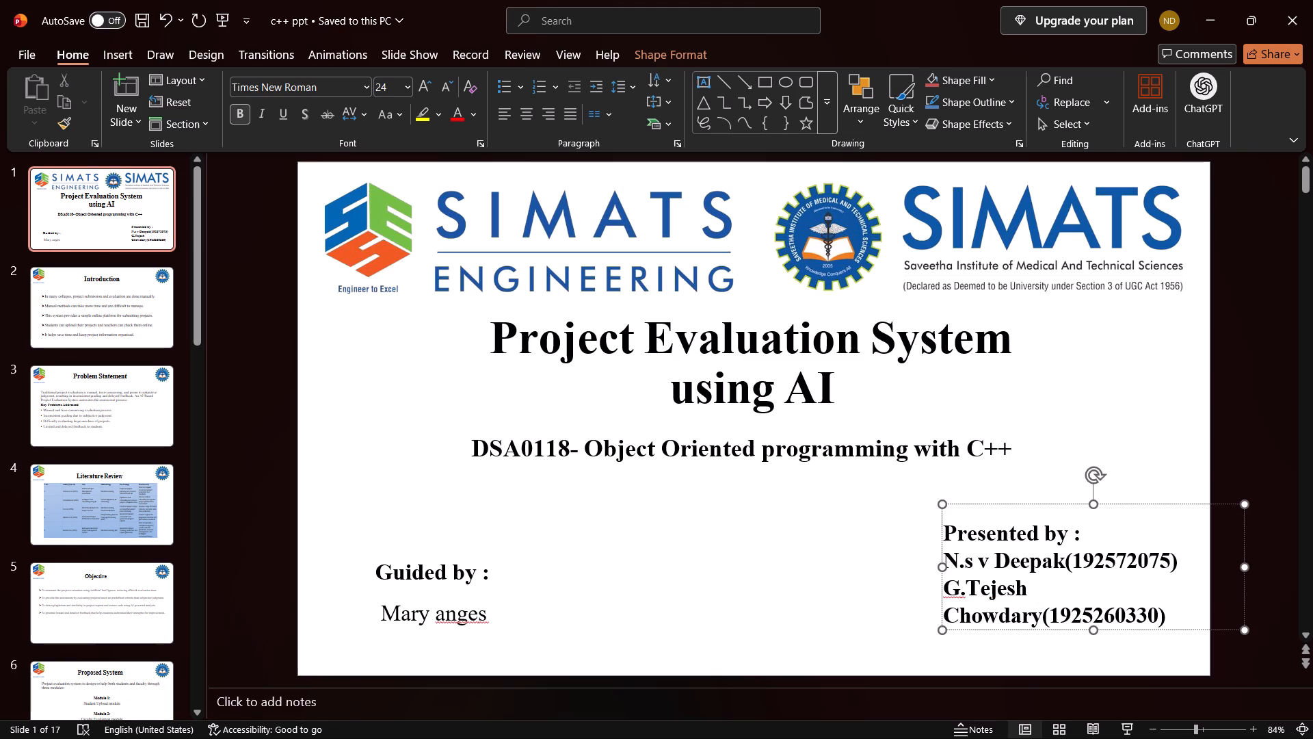
Move the "Presented by" text box left and slightly down so it sits fully inside the title slide.
left_click_drag(1055, 506, 1030, 511)
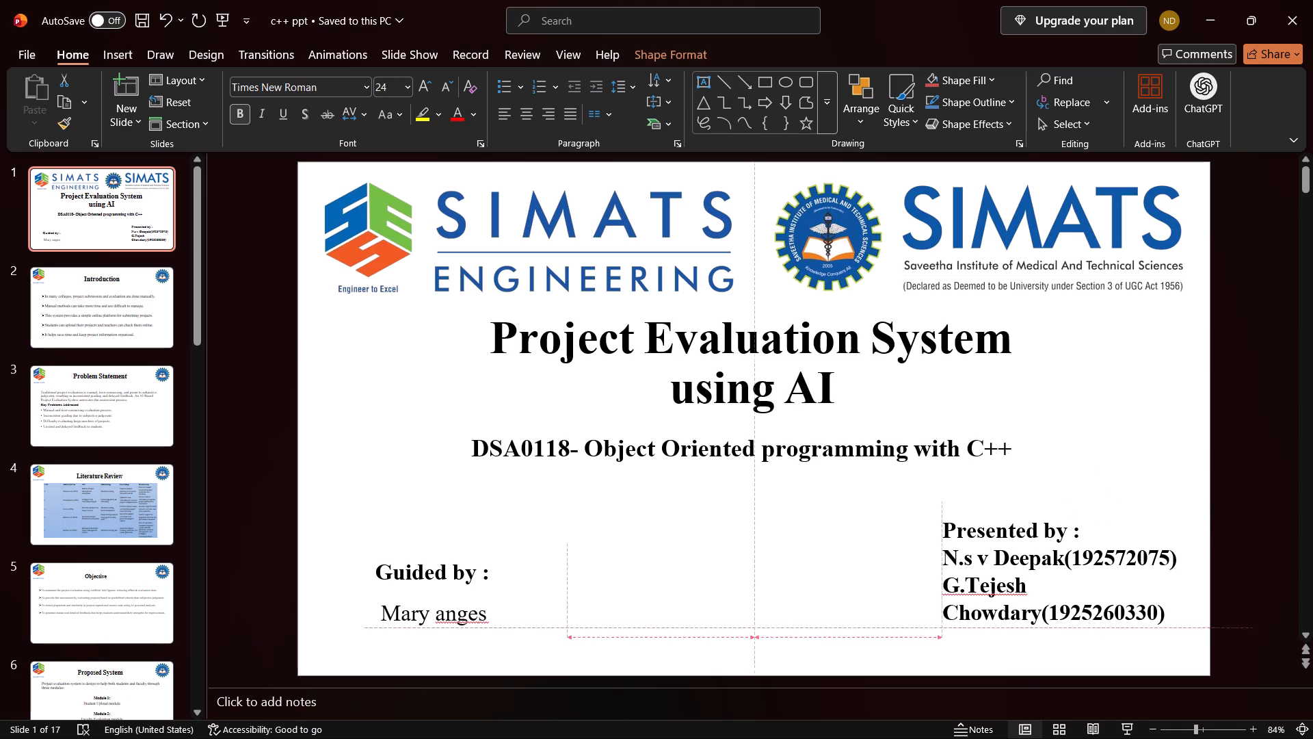
left_click_drag(1030, 511, 986, 523)
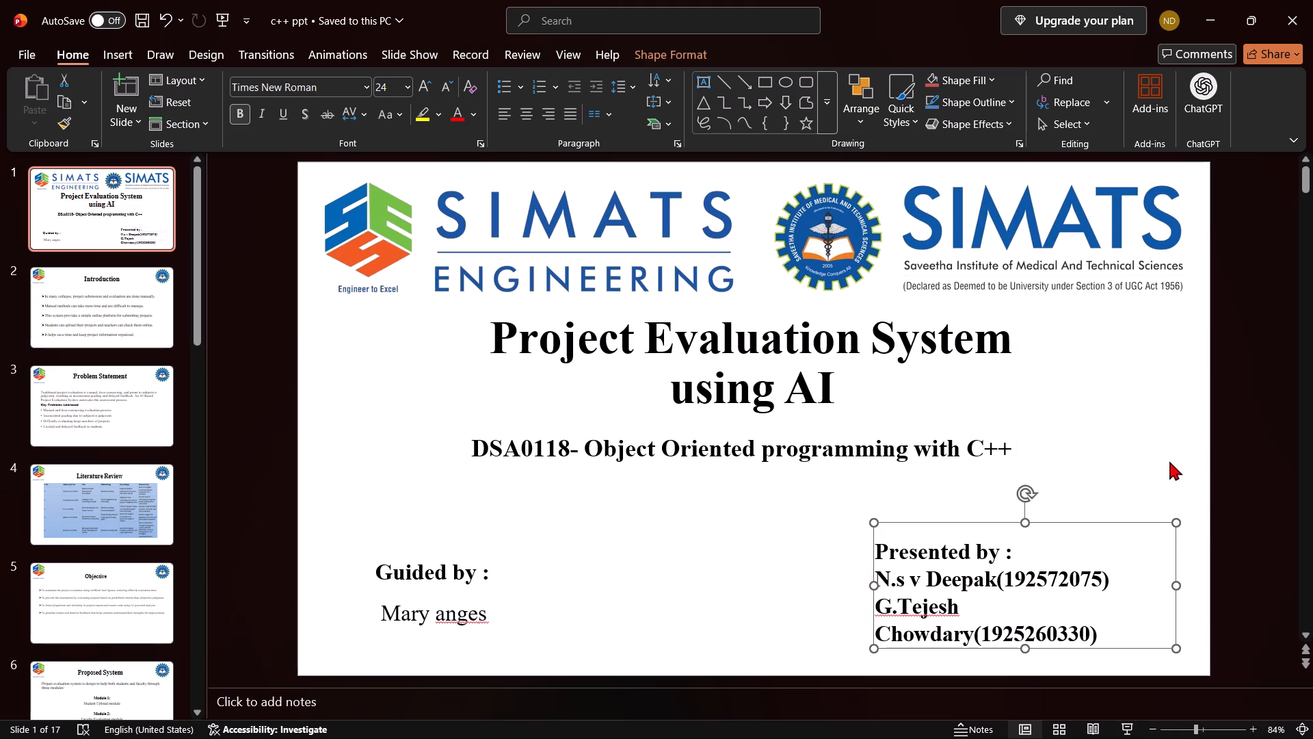
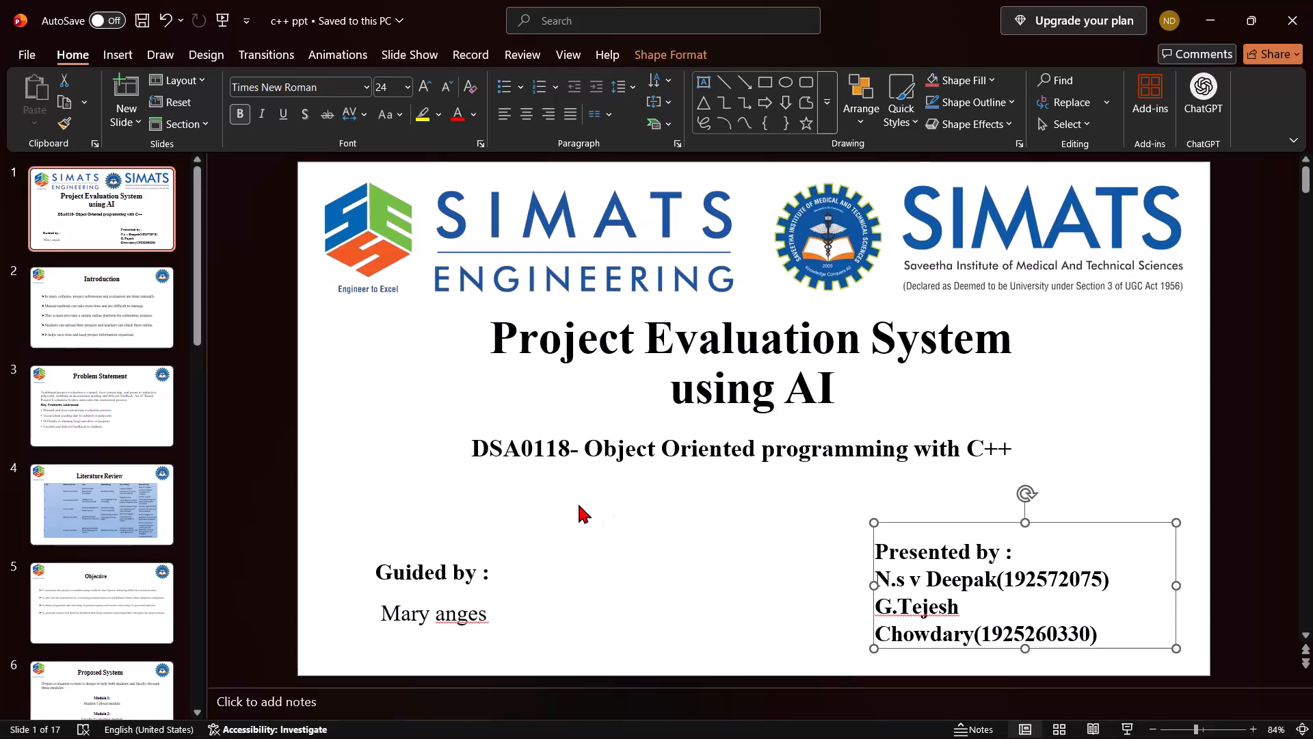
On the title slide, delete the second presenter's surname and the line break before it, leaving one space between first name and registration number.
left_click(101, 591)
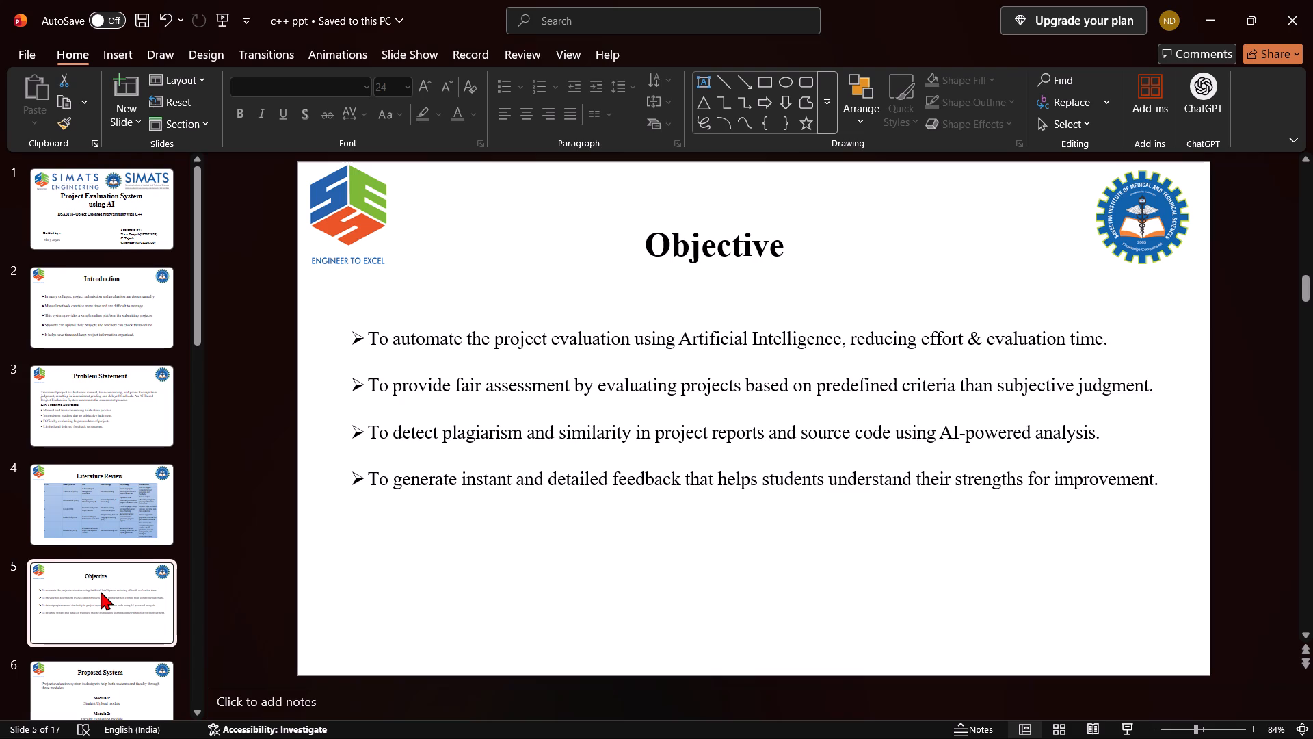
left_click(106, 225)
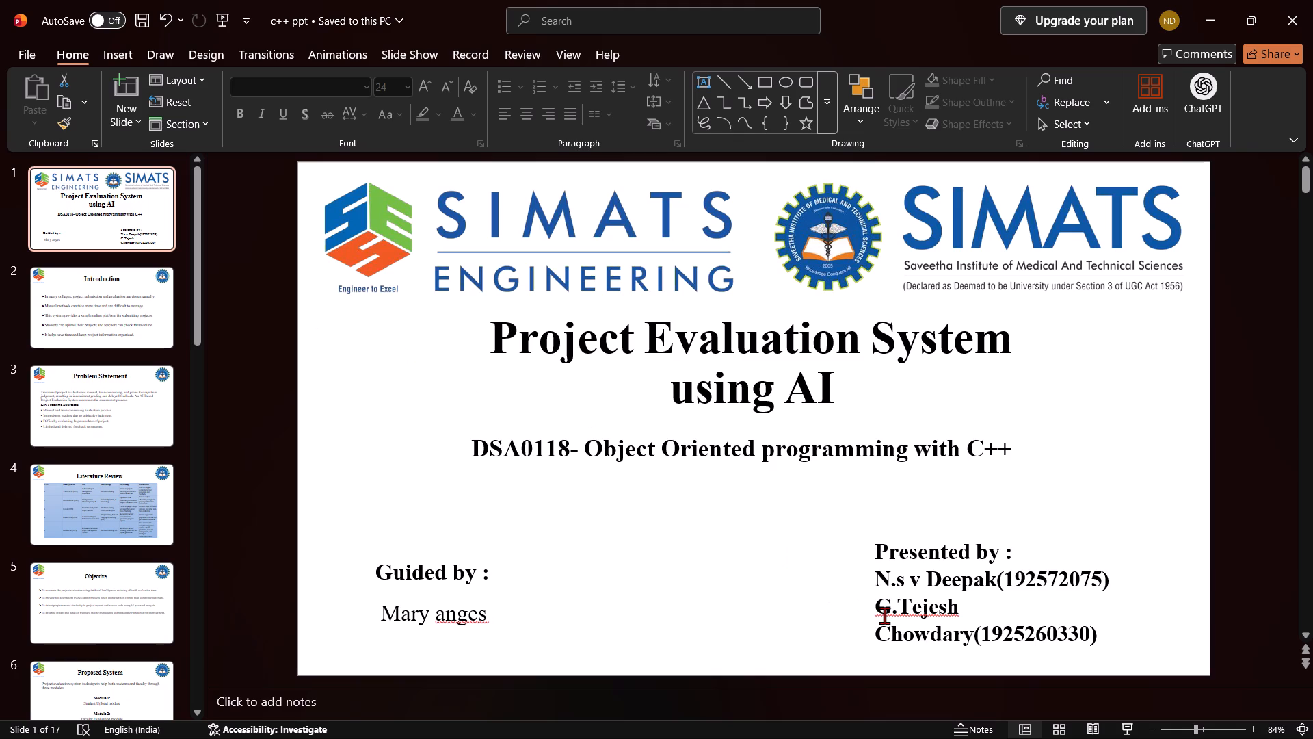
left_click(974, 635)
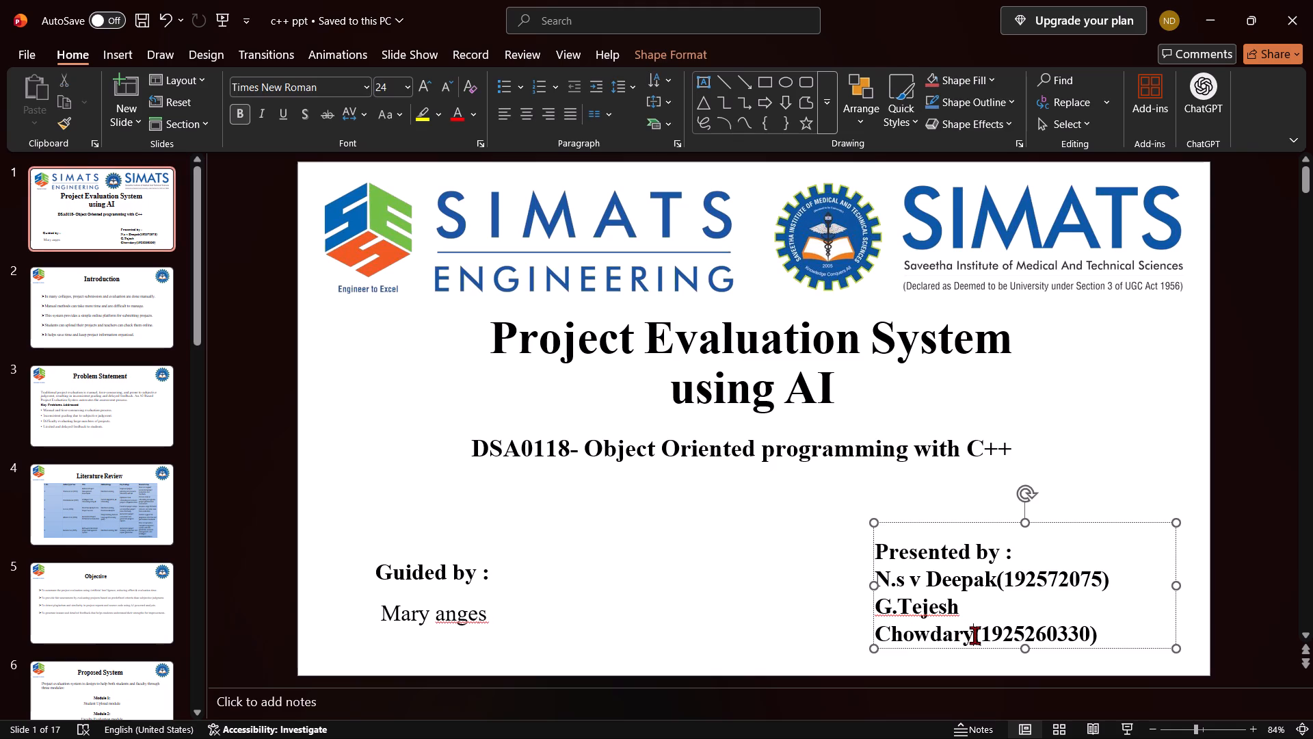
key("BackSpace")
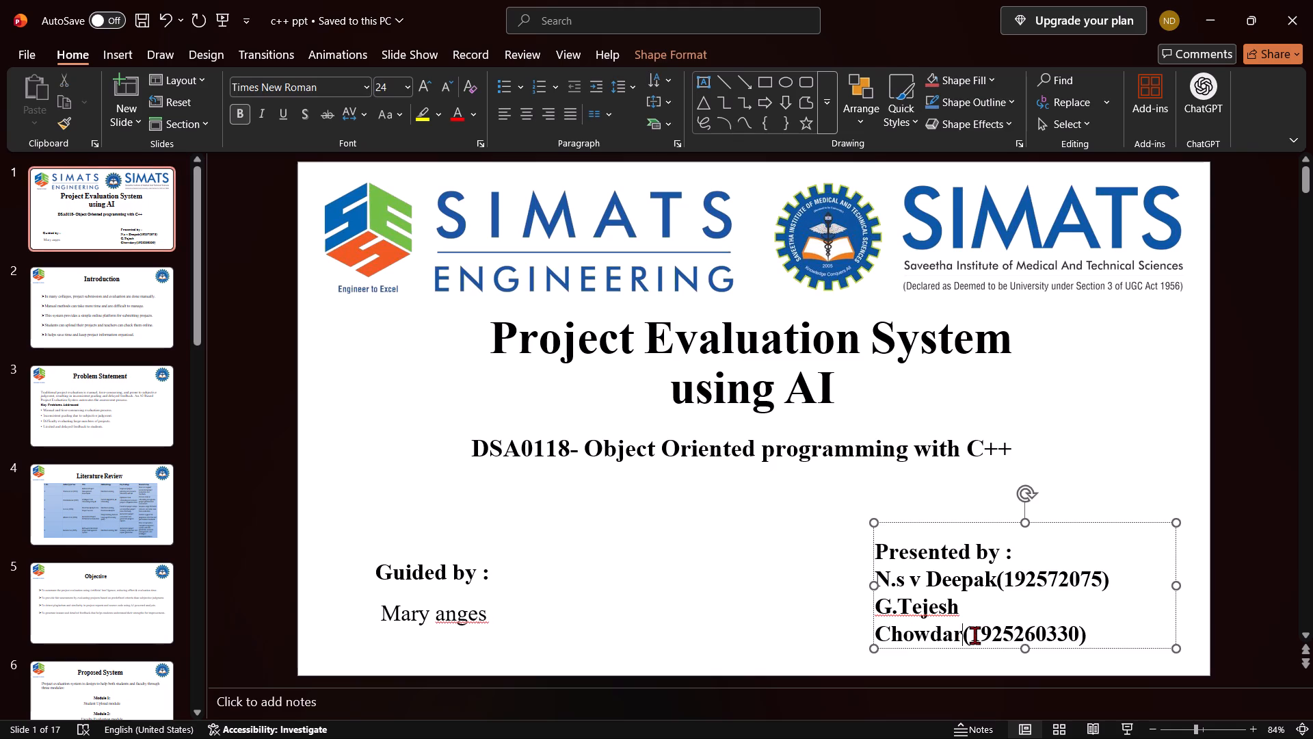
key("BackSpace")
key("BackSpace")
key("BackSpace")
key("BackSpace")
key("BackSpace")
key("BackSpace")
key("BackSpace")
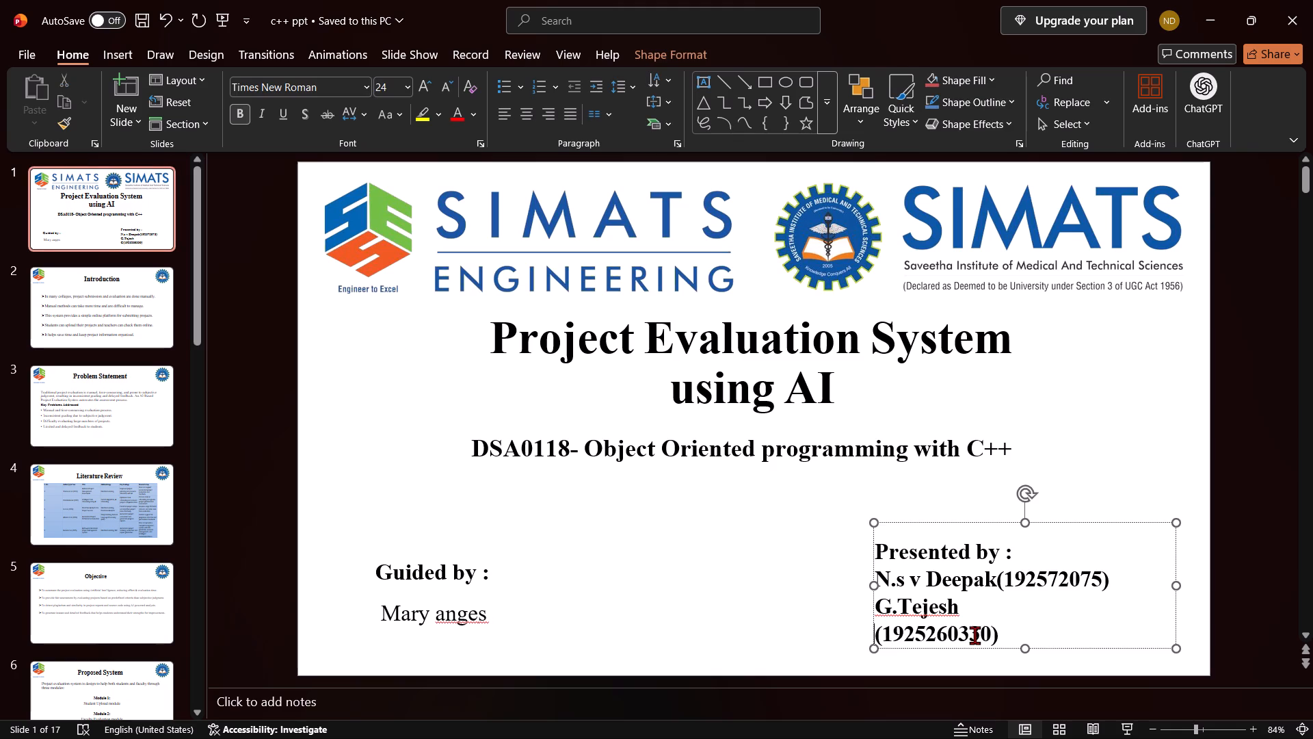
key("BackSpace")
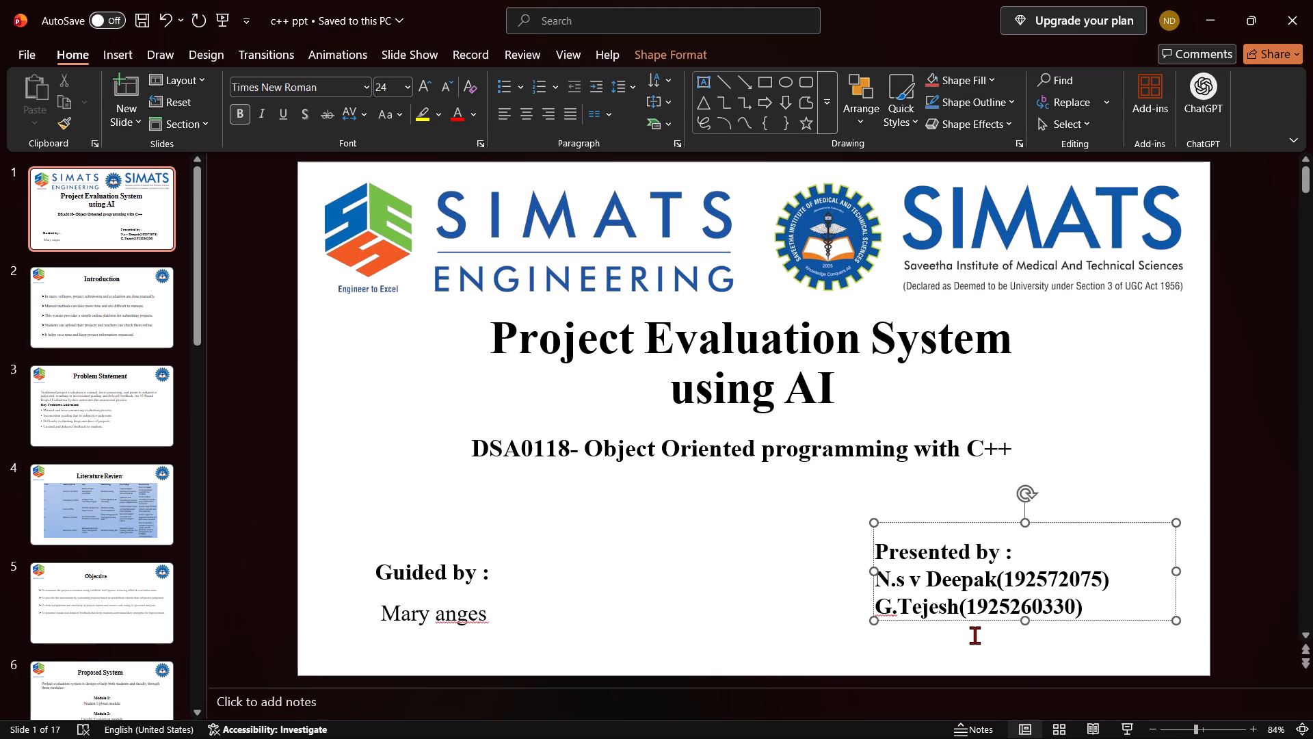
key("space")
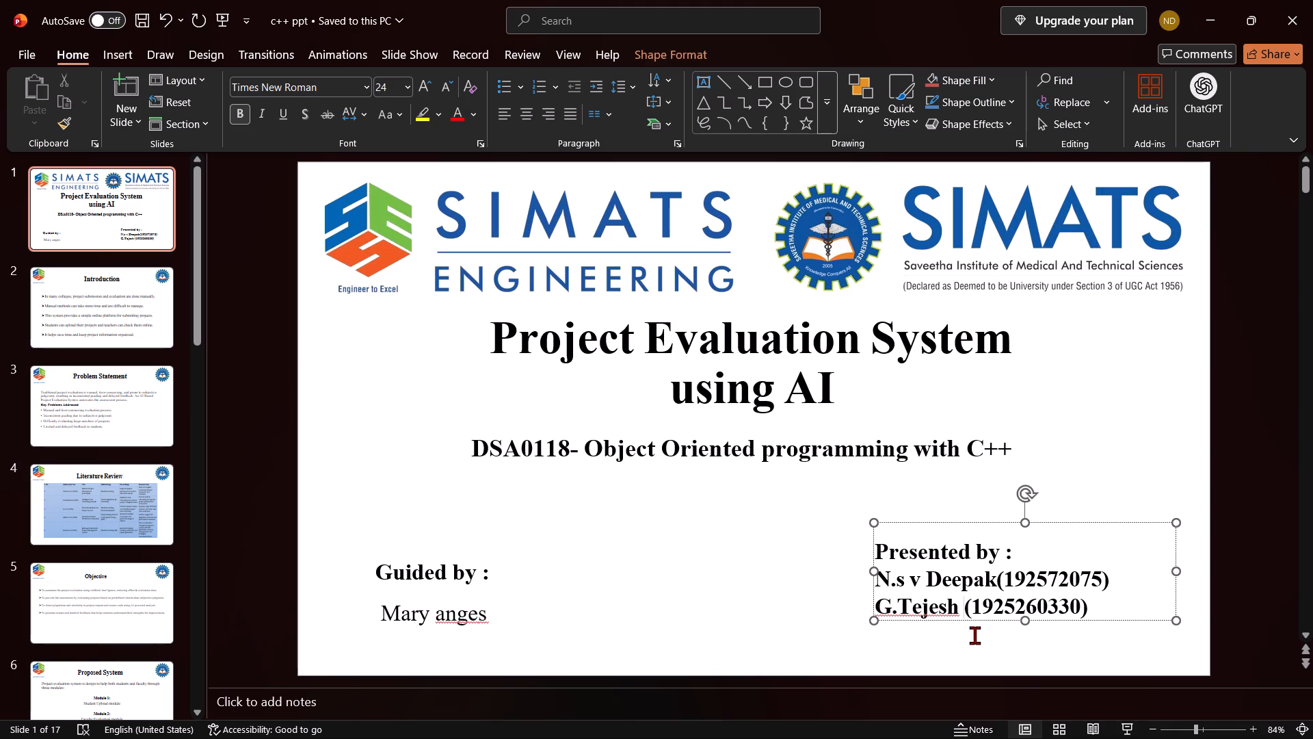
left_click(818, 561)
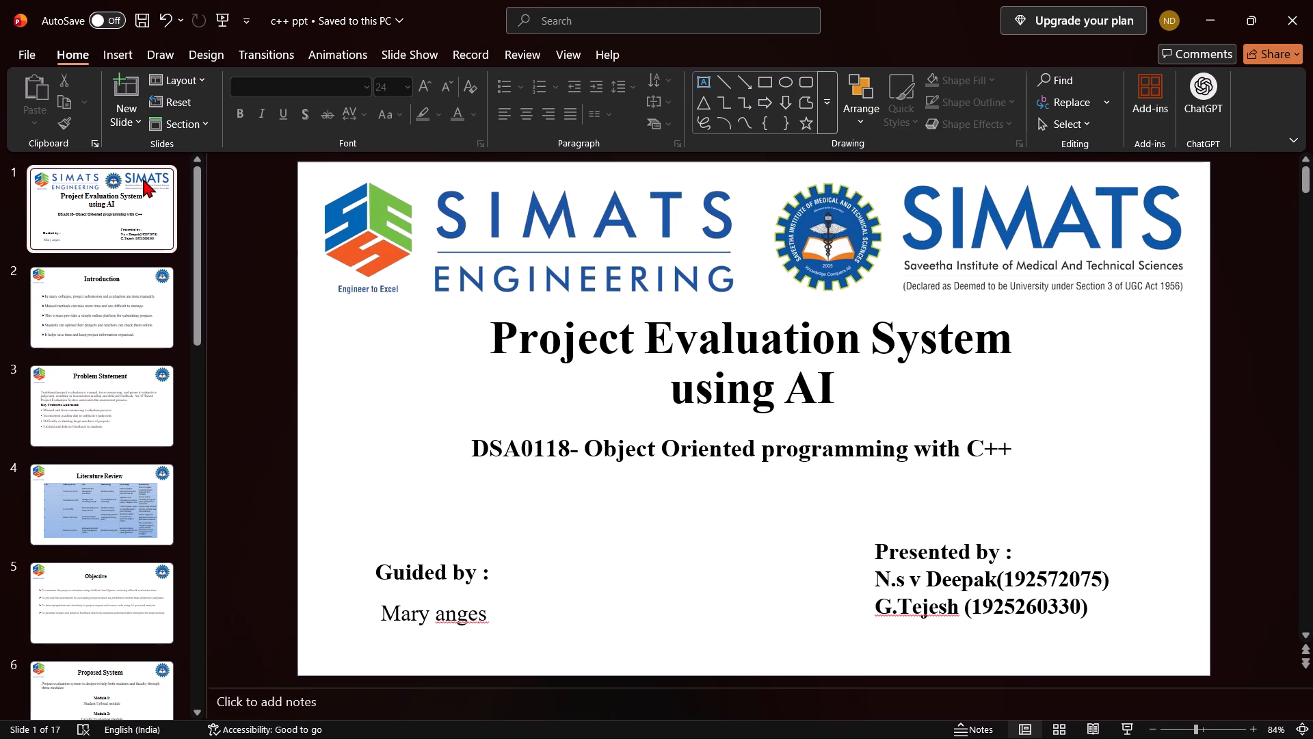
Save the presentation as c++ ppt in the Documents folder, replacing the existing file, and return to the Documents folder window.
left_click(27, 55)
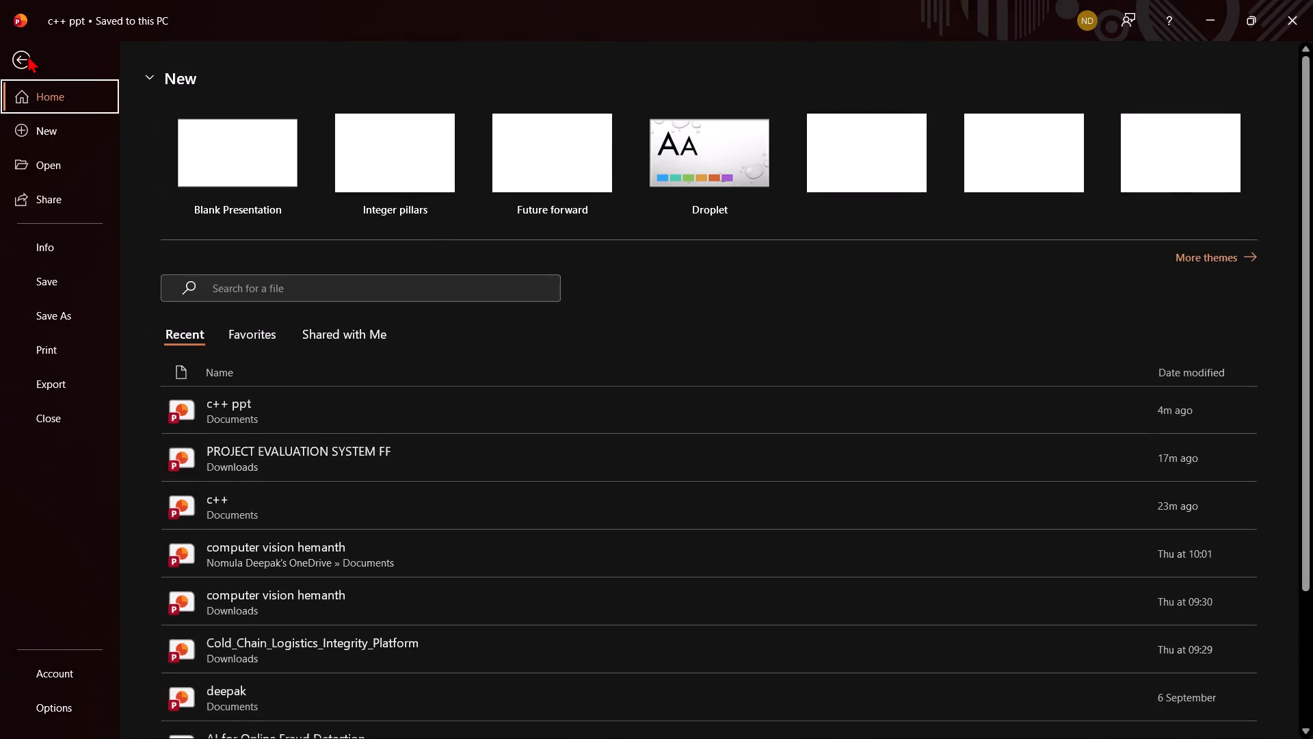
left_click(72, 314)
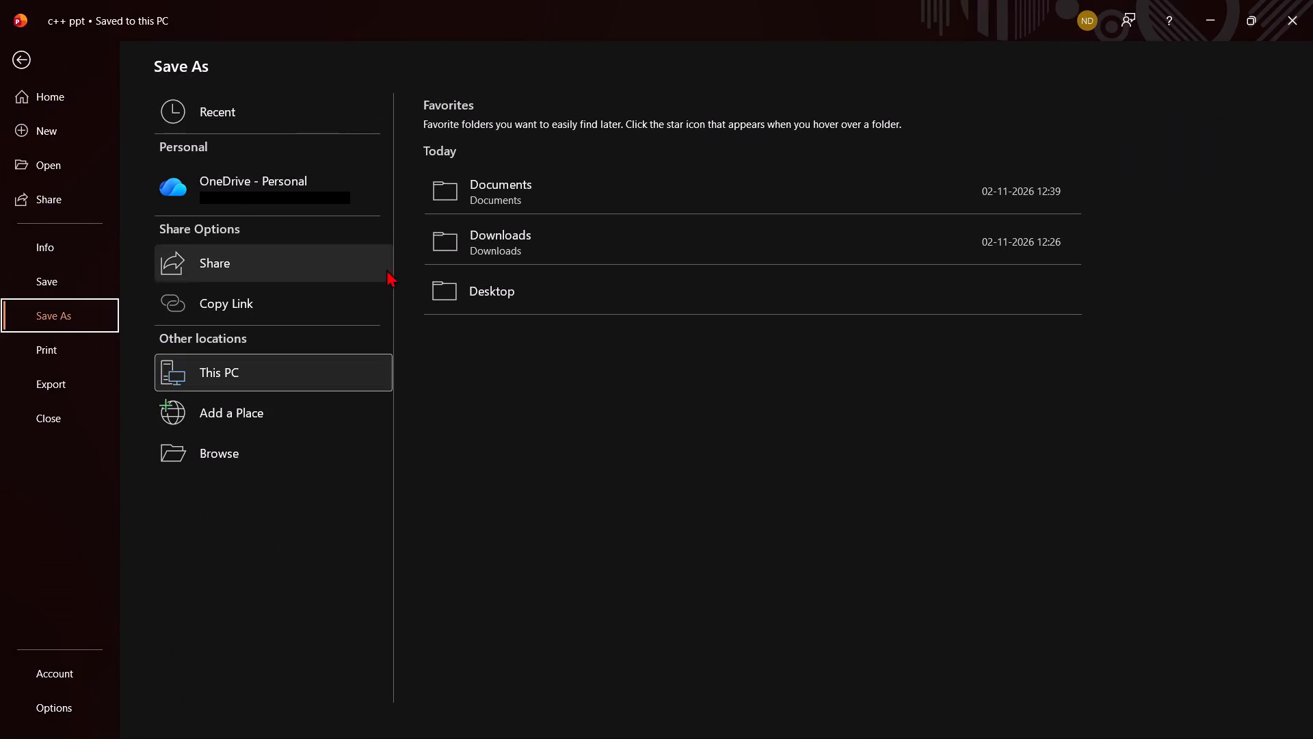
left_click(440, 190)
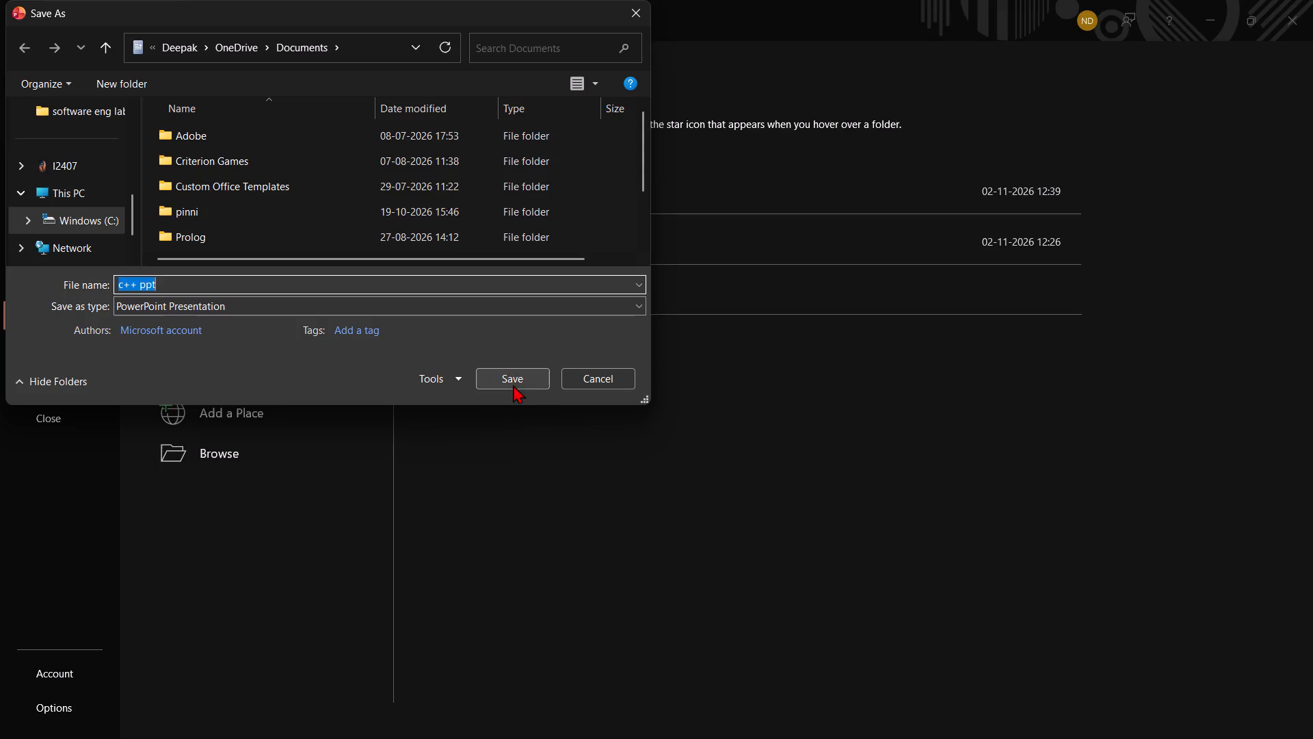
left_click(512, 374)
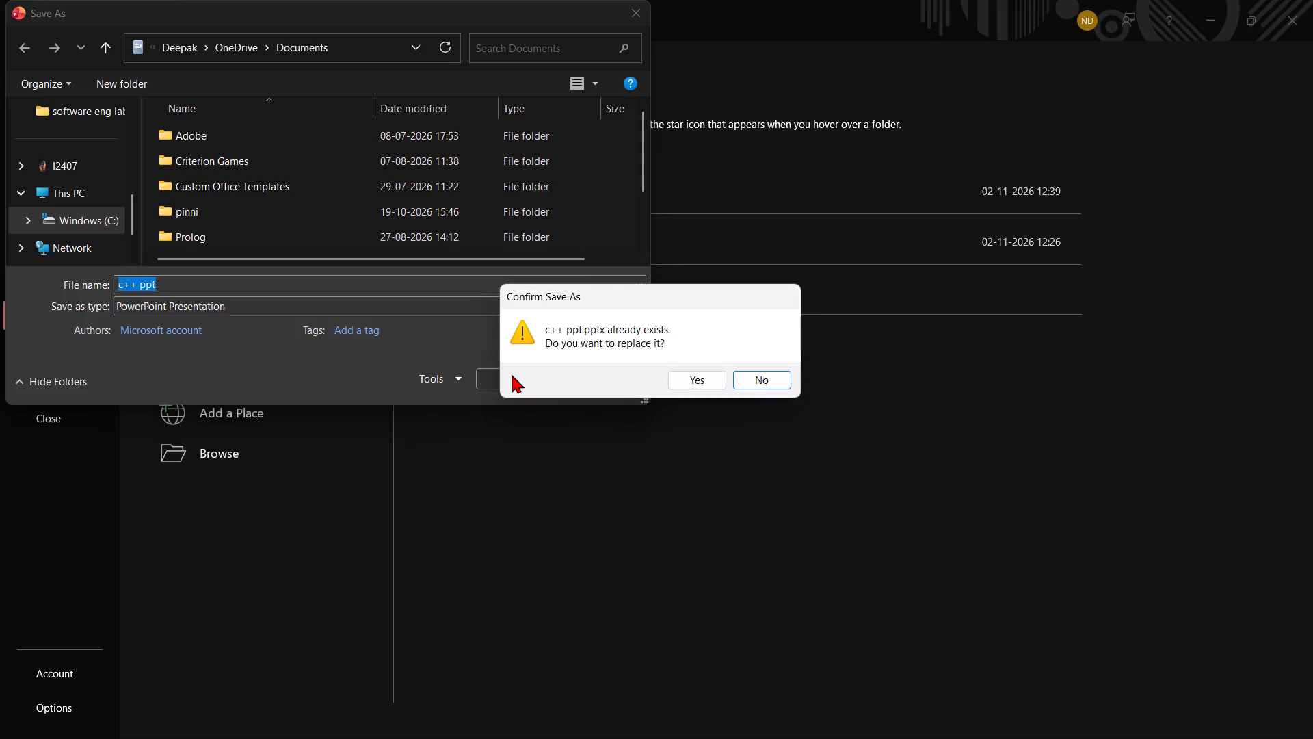
left_click(694, 378)
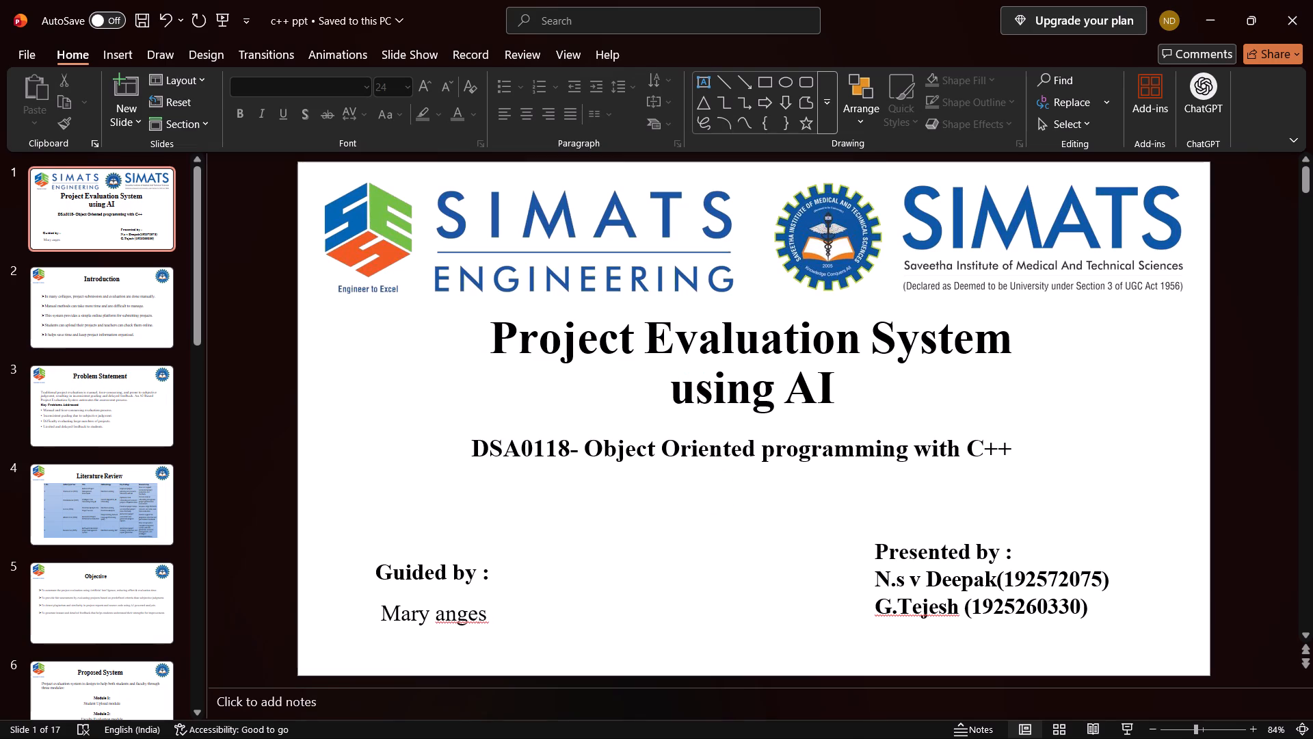
left_click(1206, 20)
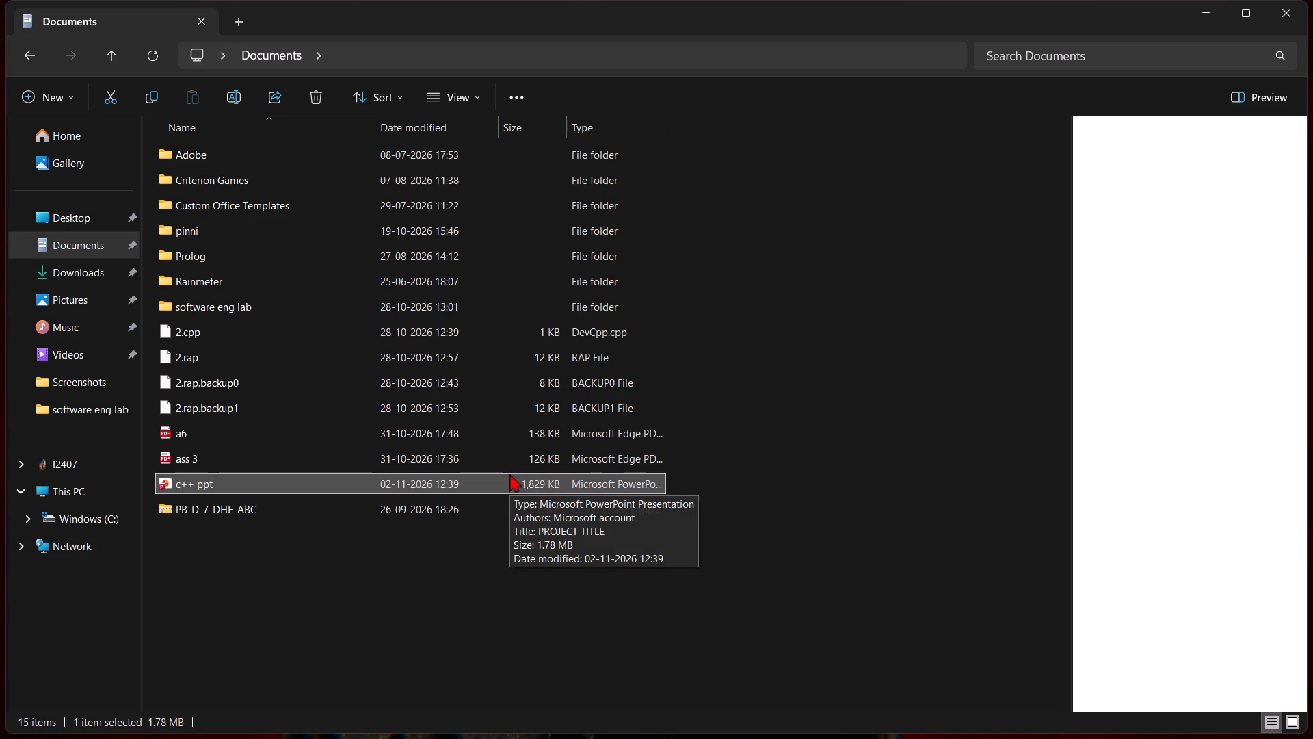
Minimize the Documents folder window to clear the desktop.
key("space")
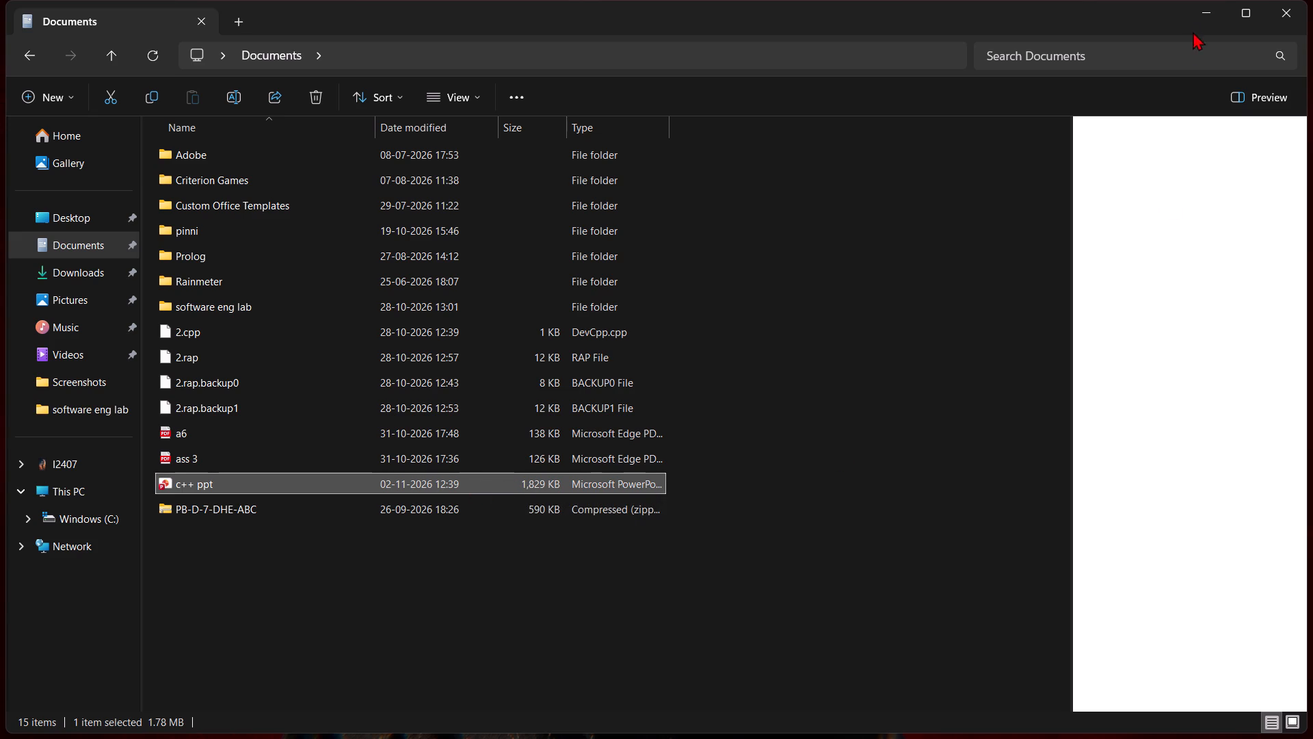
left_click(1206, 13)
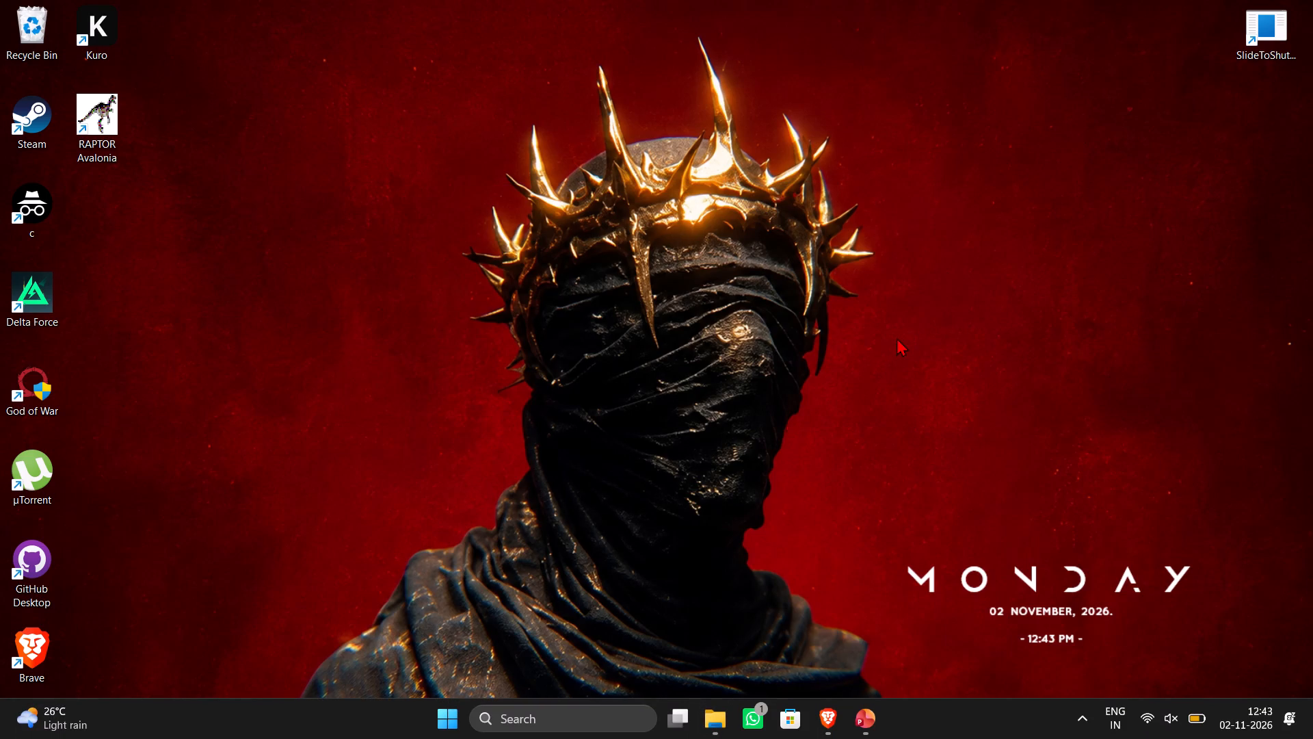
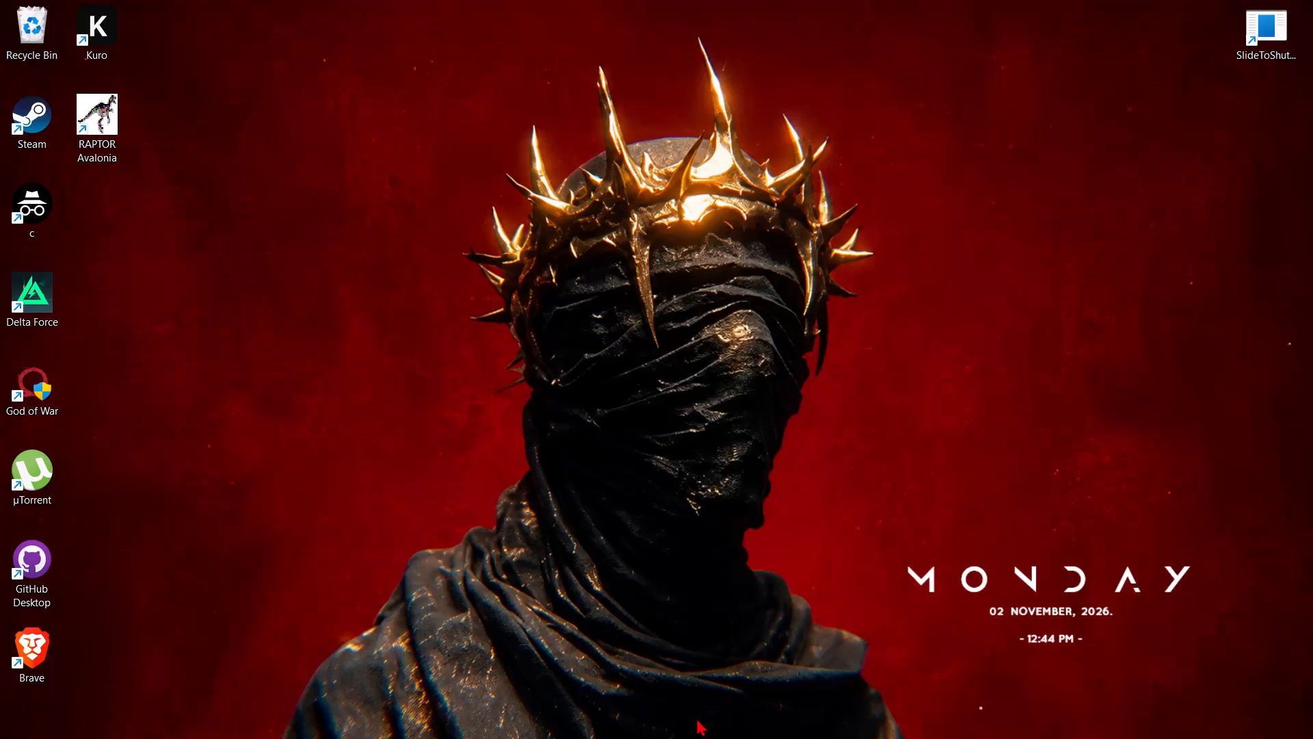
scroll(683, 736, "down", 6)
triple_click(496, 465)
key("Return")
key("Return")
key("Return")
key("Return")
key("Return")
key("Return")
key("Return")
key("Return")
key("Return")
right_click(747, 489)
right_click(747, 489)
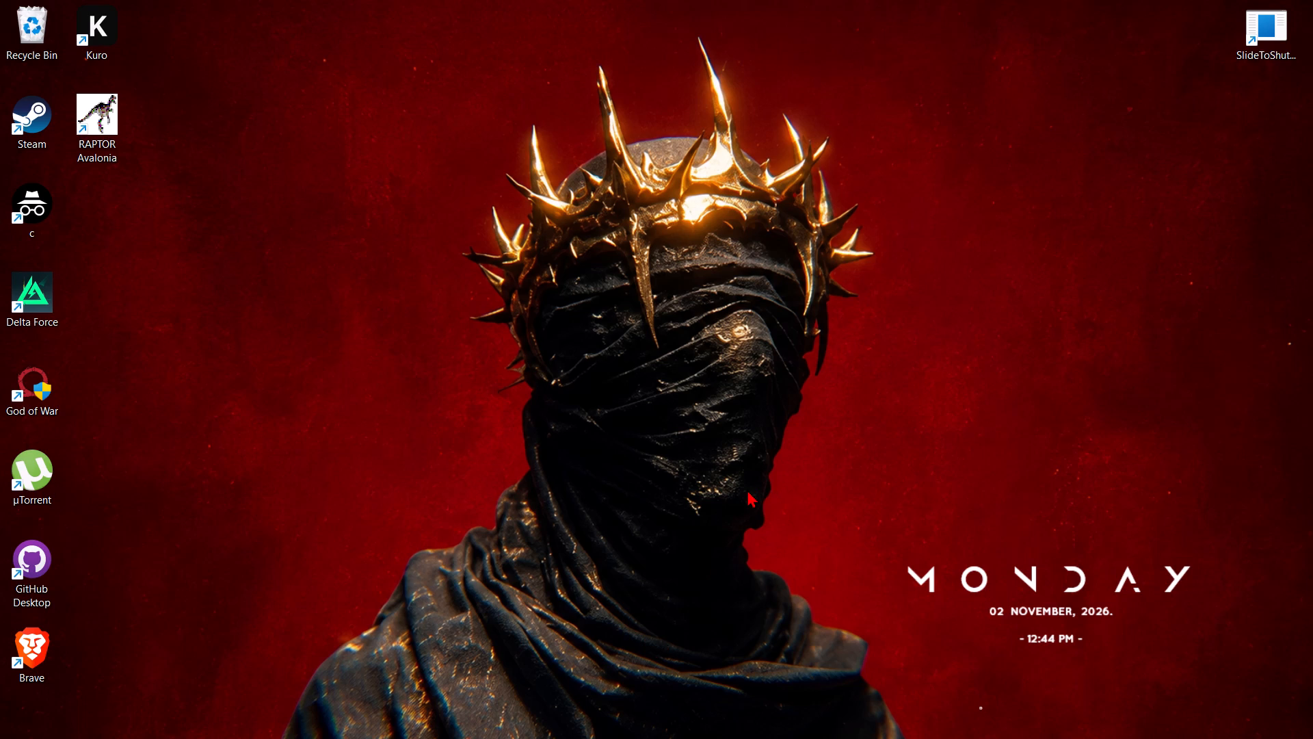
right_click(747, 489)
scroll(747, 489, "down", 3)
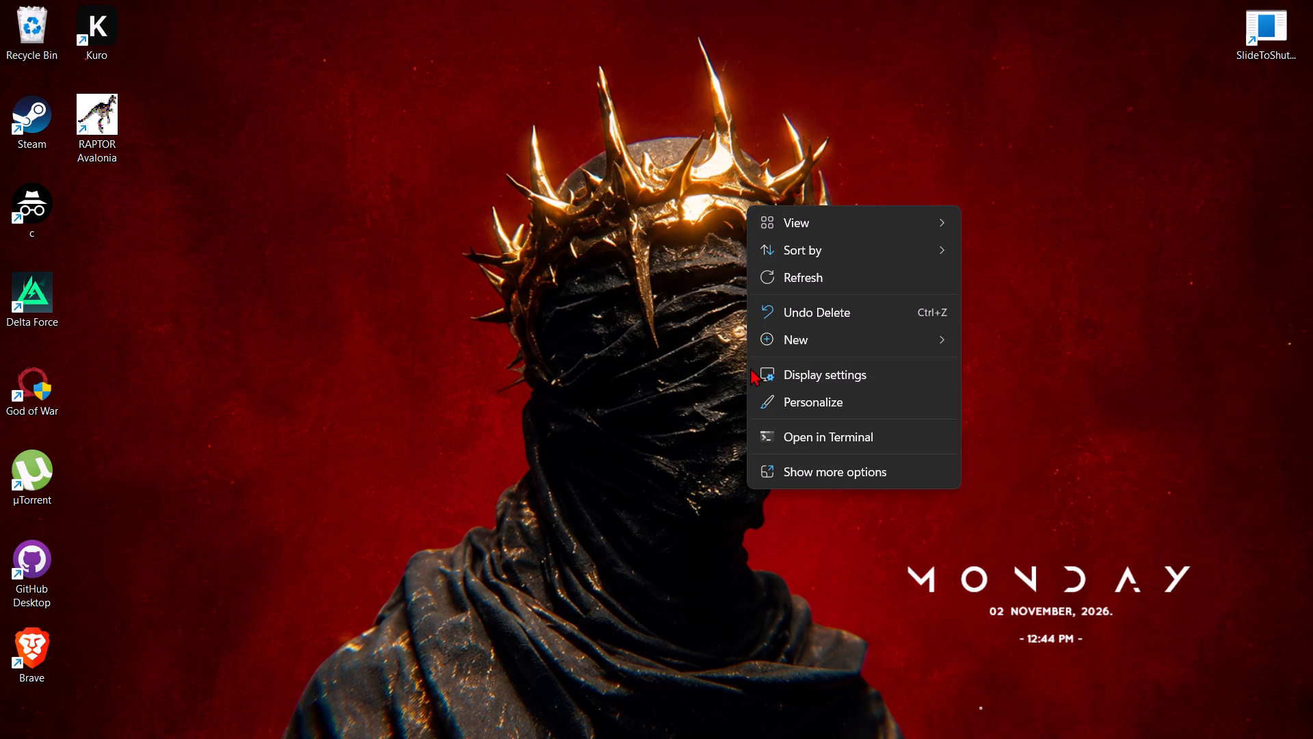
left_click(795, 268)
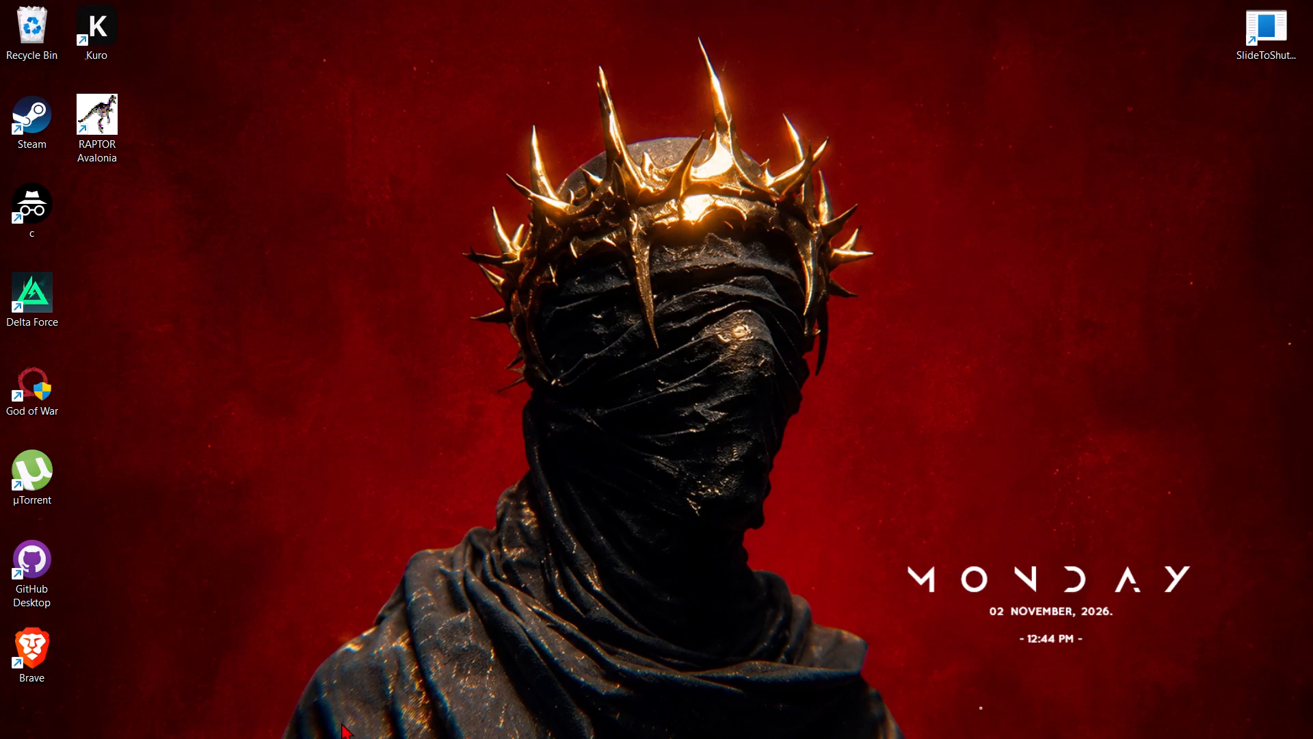
Bring up the overview of all open windows and desktops.
triple_click(336, 735)
scroll(336, 735, "down", 11)
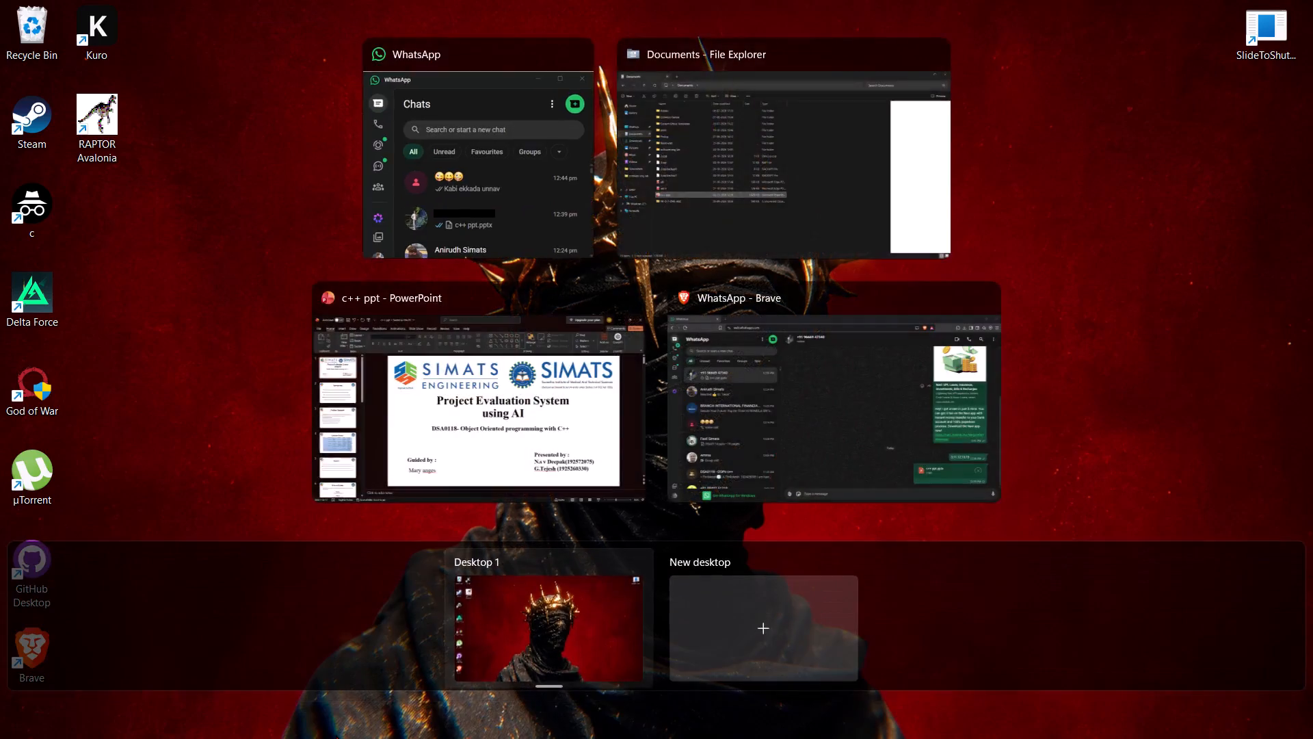
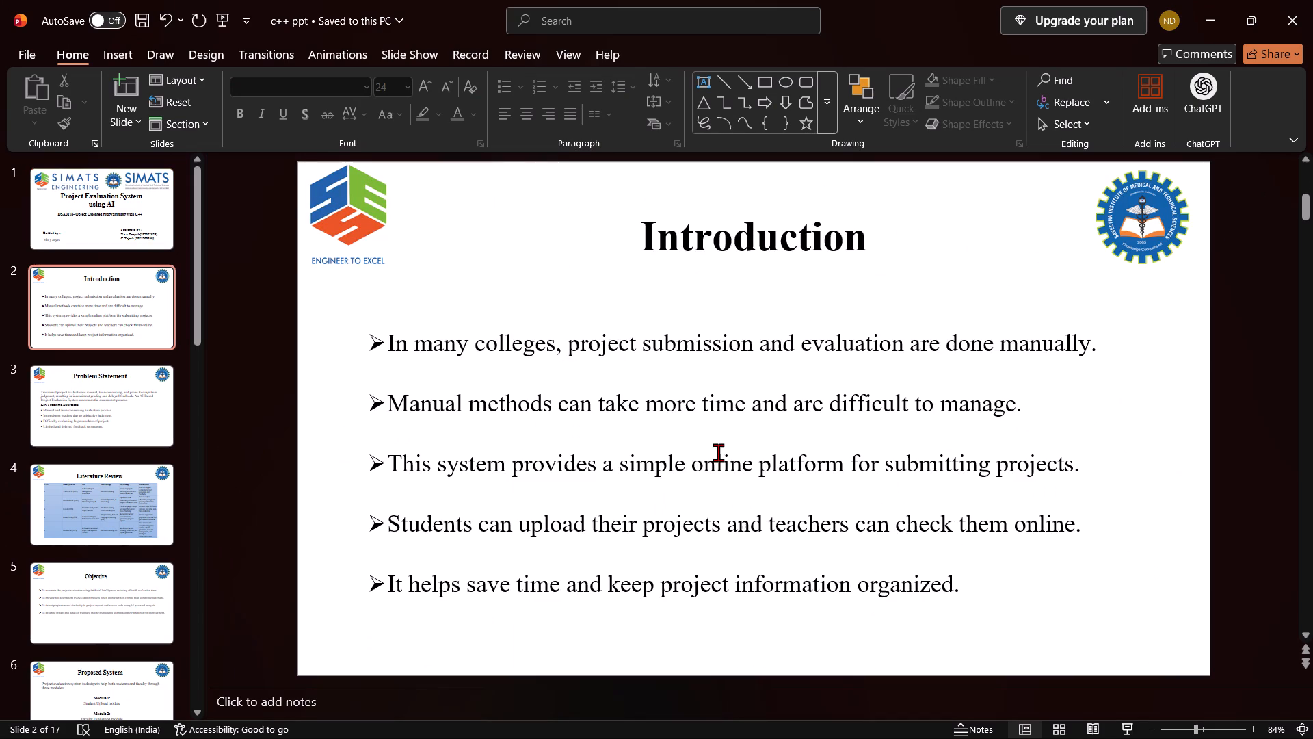
Review the saved presentation from the Introduction slide through Problem Statement to the Literature Review slide.
key("Down")
key("Down")
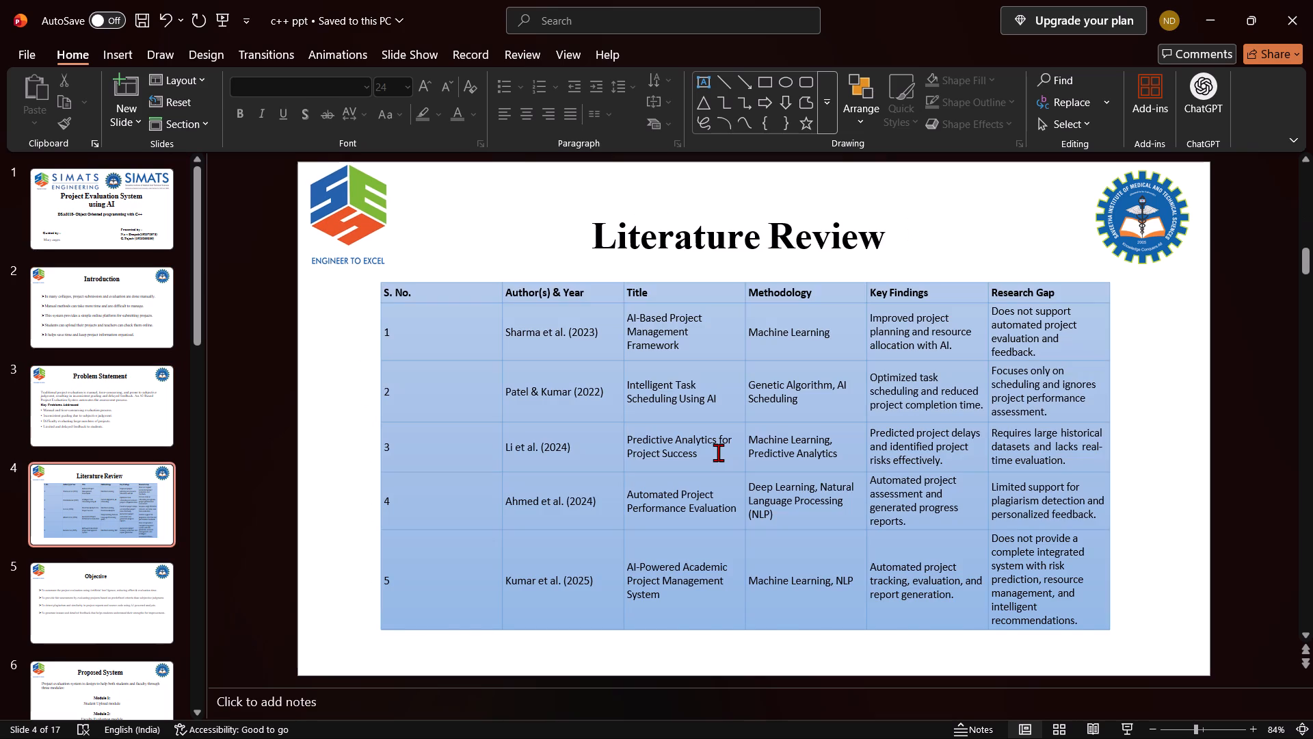
Look through the remaining slides from Literature Review to the closing Thank you slide.
key("Down")
key("Down")
key("Down")
key("Down")
key("Down")
key("Down")
key("Down")
key("Down")
key("Down")
key("Down")
key("Down")
key("Down")
key("Down")
key("Down")
key("Down")
key("Down")
key("Down")
key("Down")
key("Down")
key("Down")
key("Down")
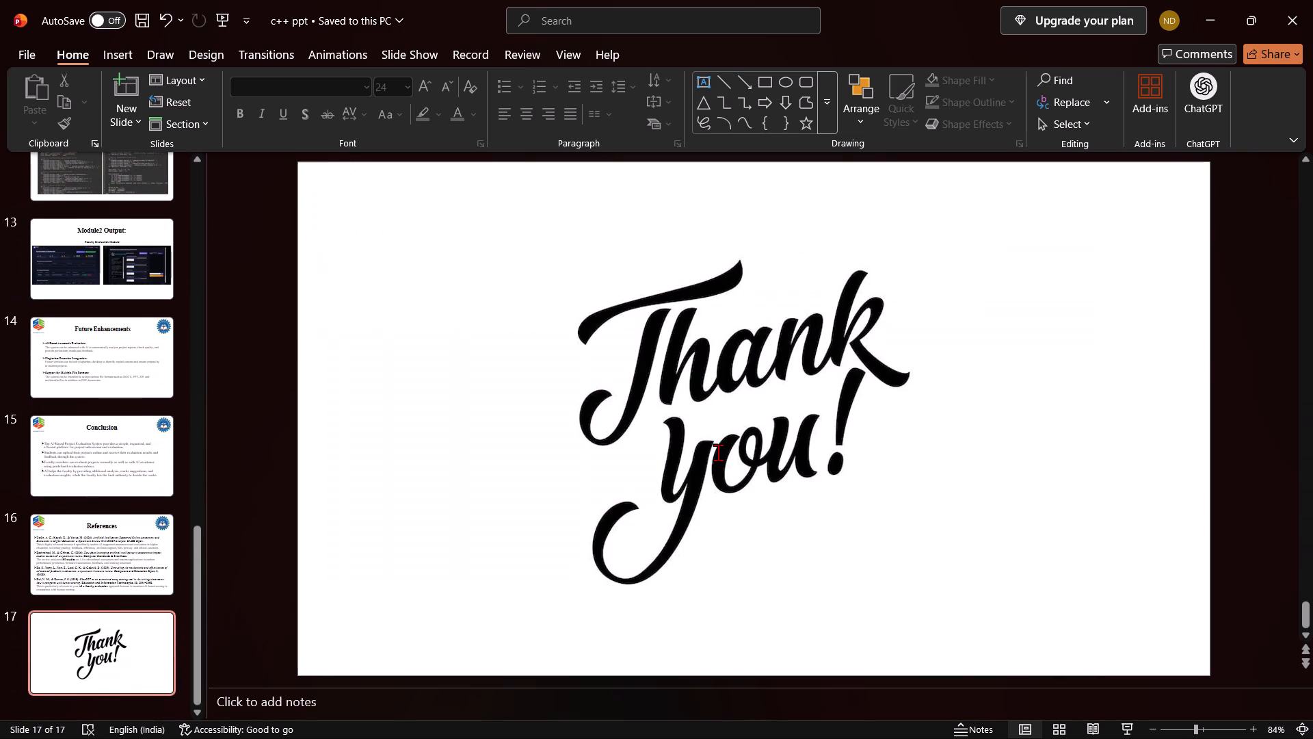
Review the slides in reverse order, from References through the module and architecture slides back to the title slide.
key("Up")
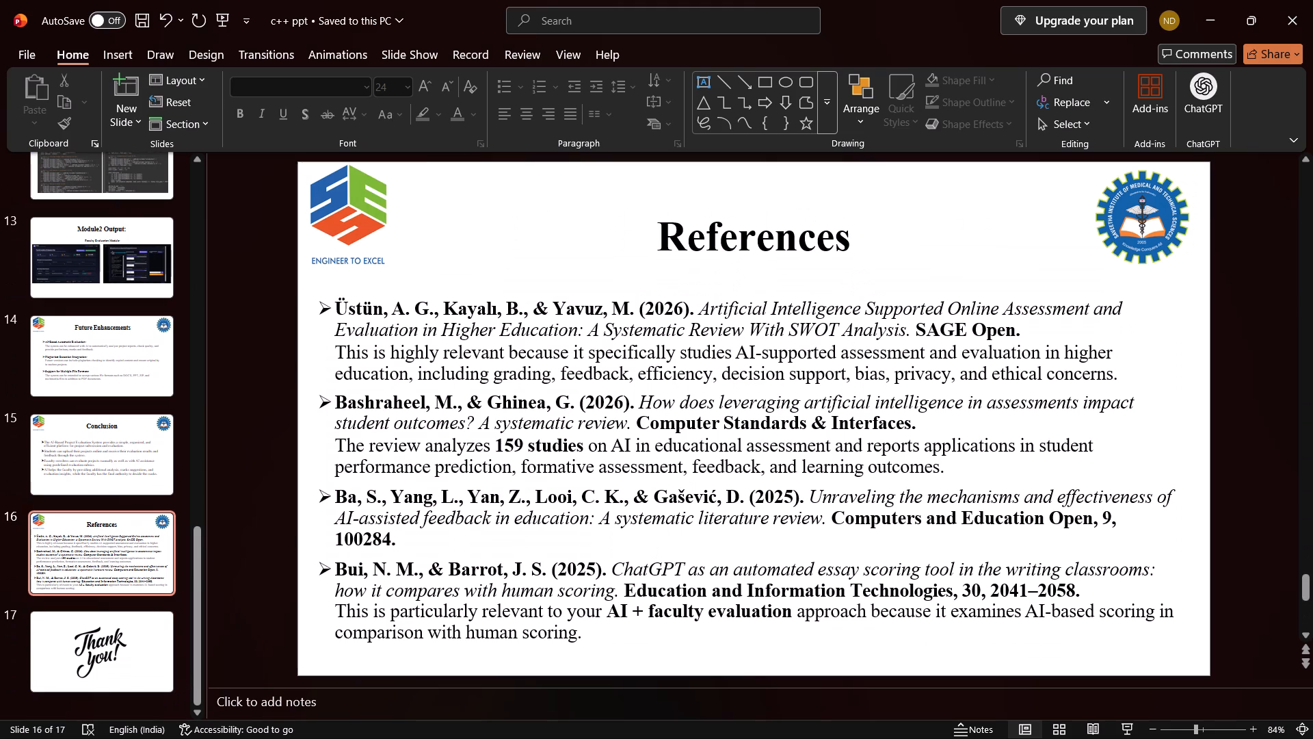
key("Up")
key("Up")
key("Up")
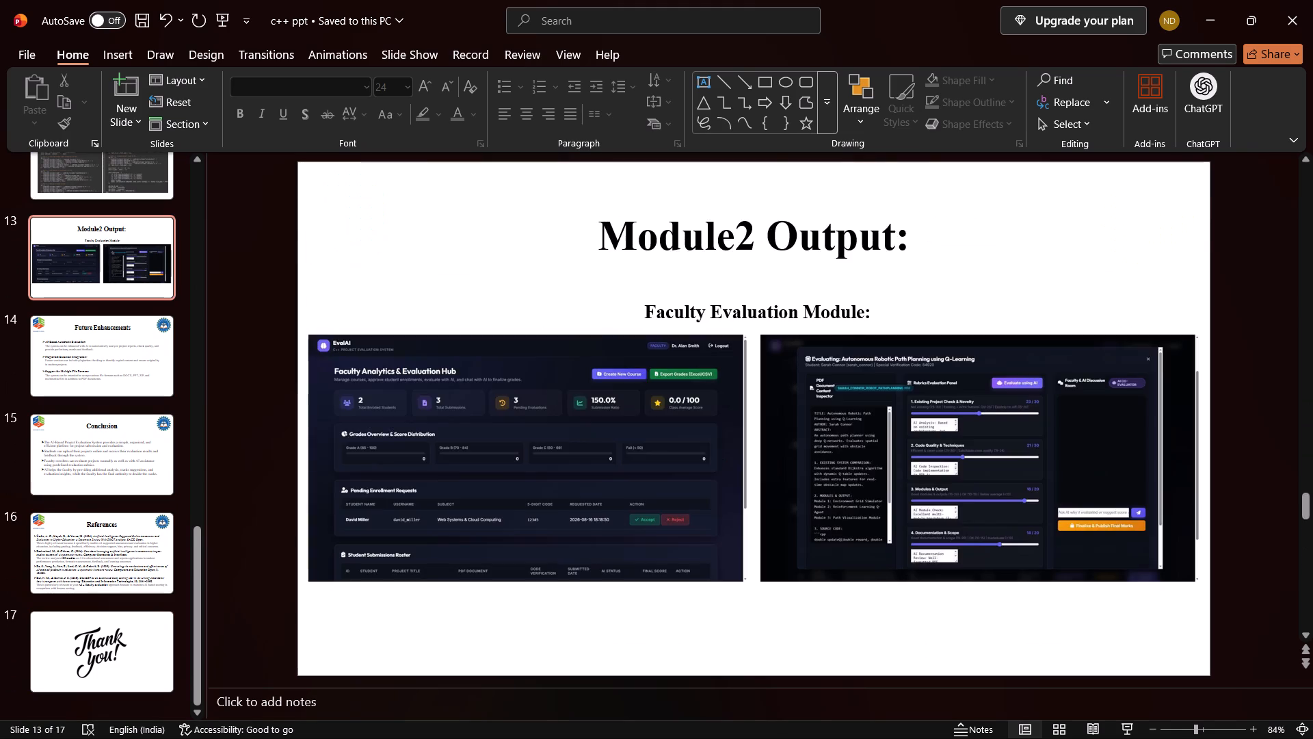
key("Up")
key("Up")
key("Up")
key("Up")
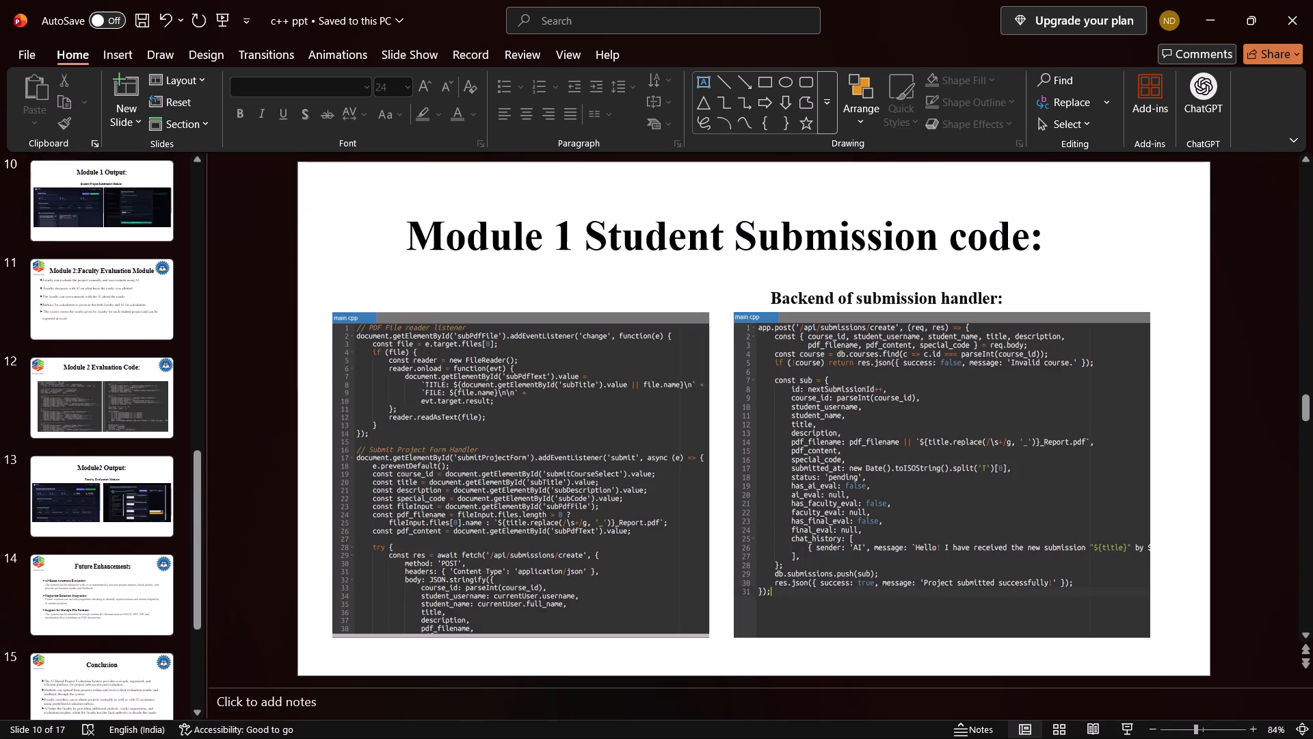
key("Up")
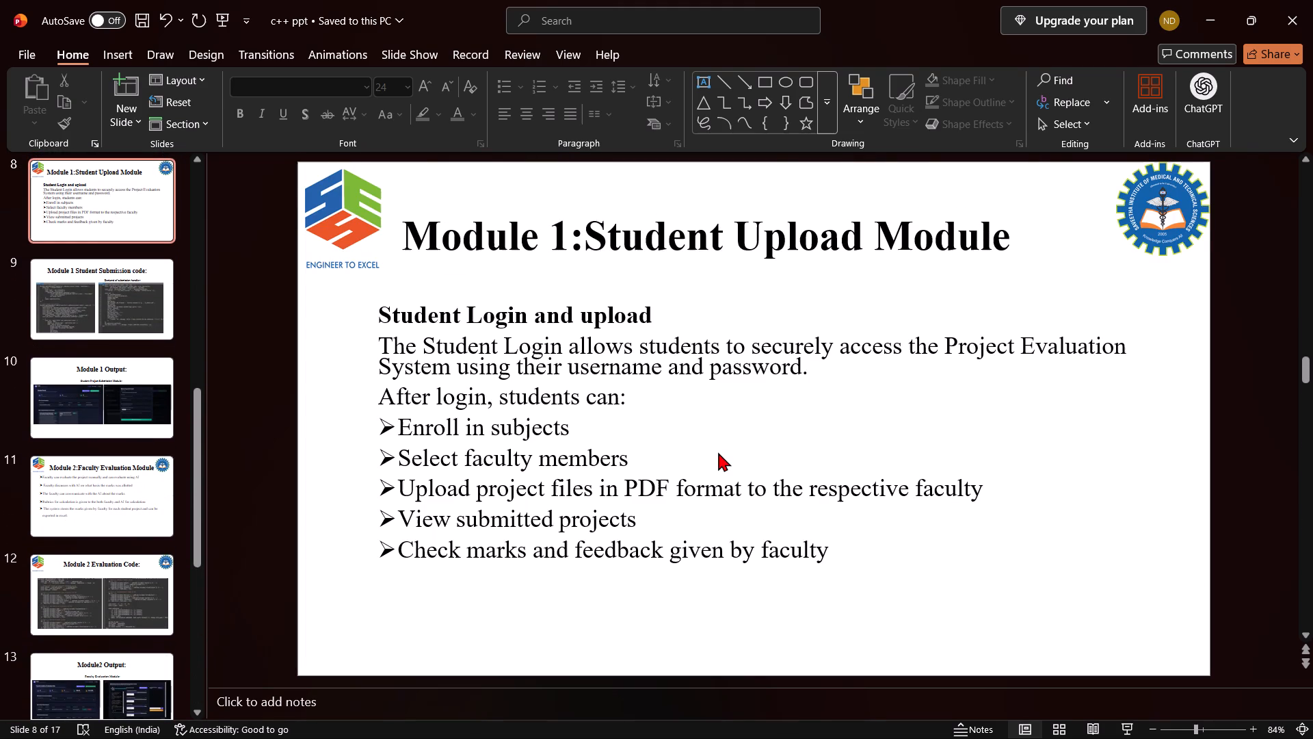
key("Up")
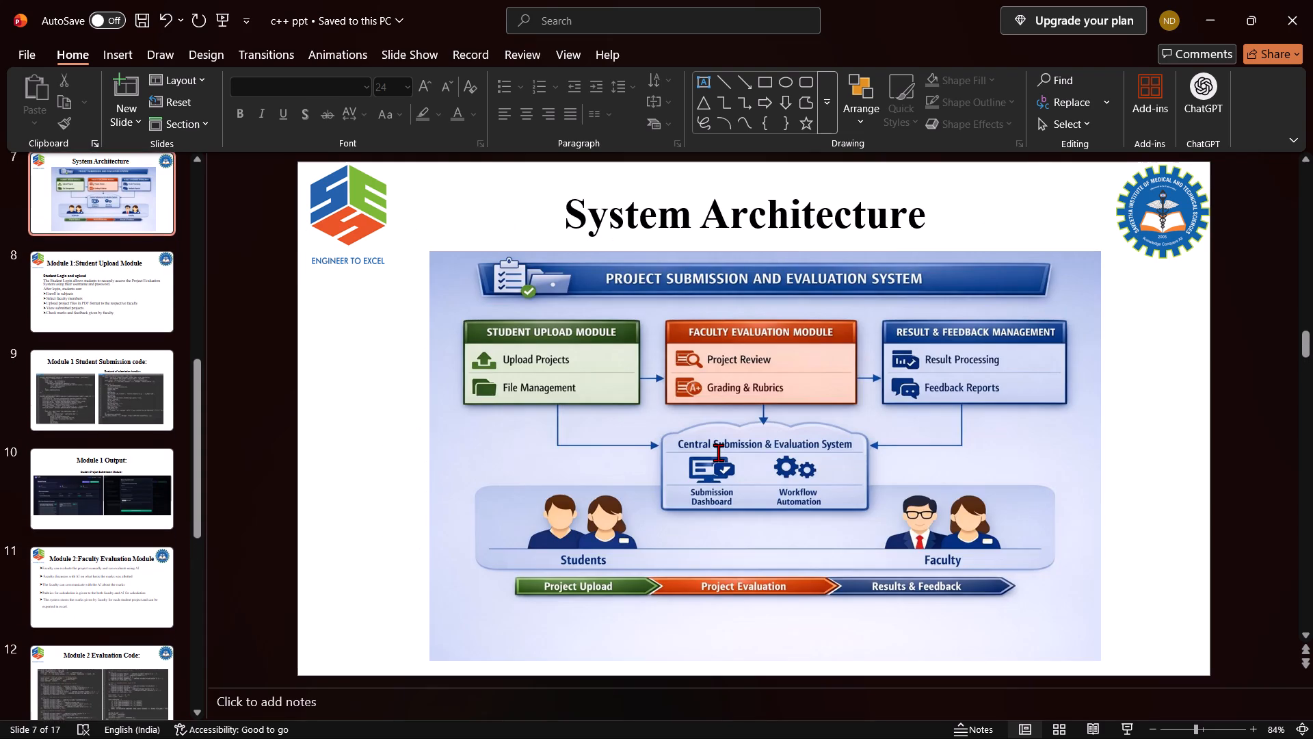
key("Up")
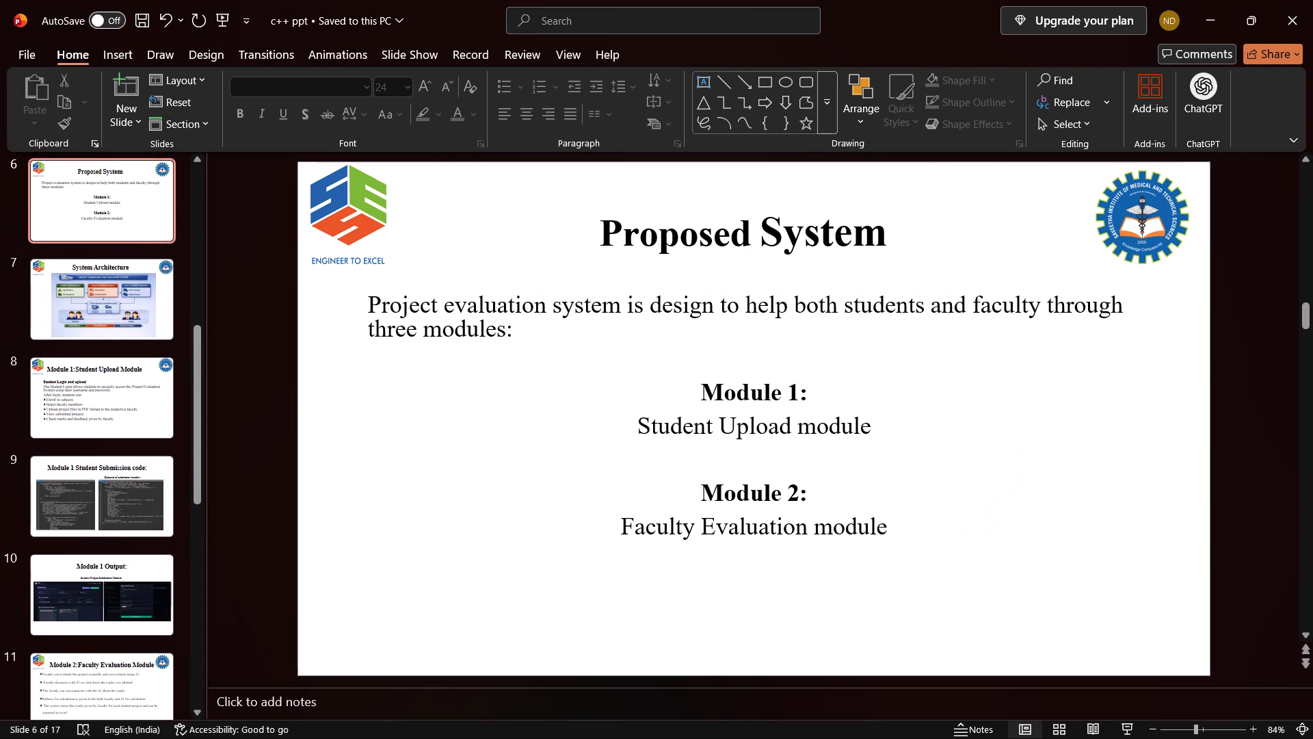
key("Up")
key("Up")
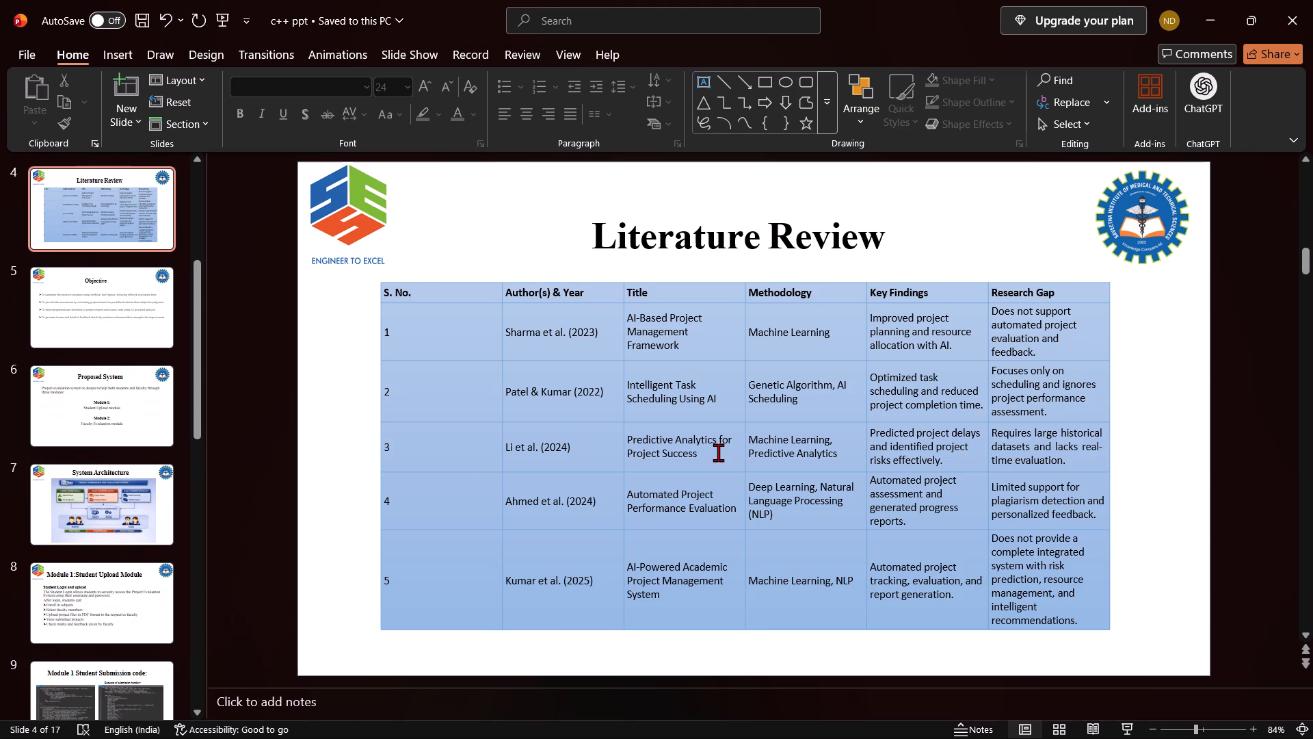
key("Up")
key("Up")
key("Up")
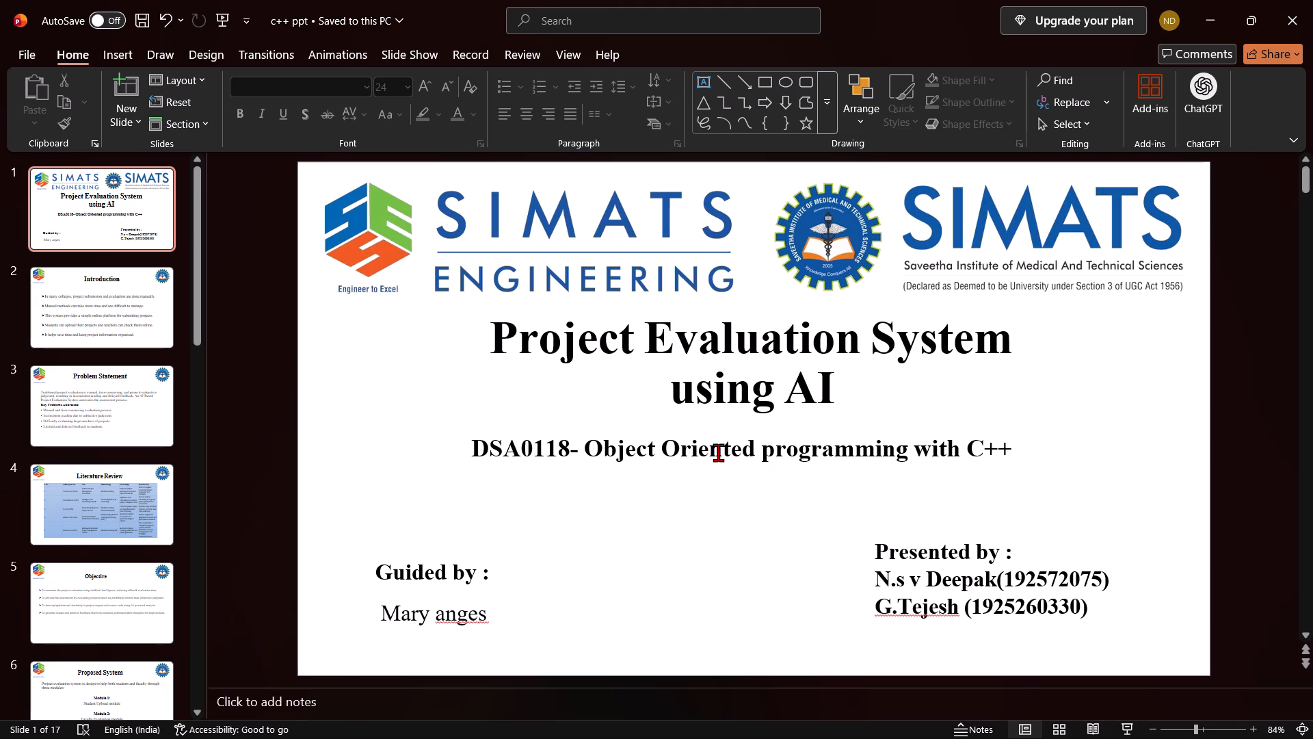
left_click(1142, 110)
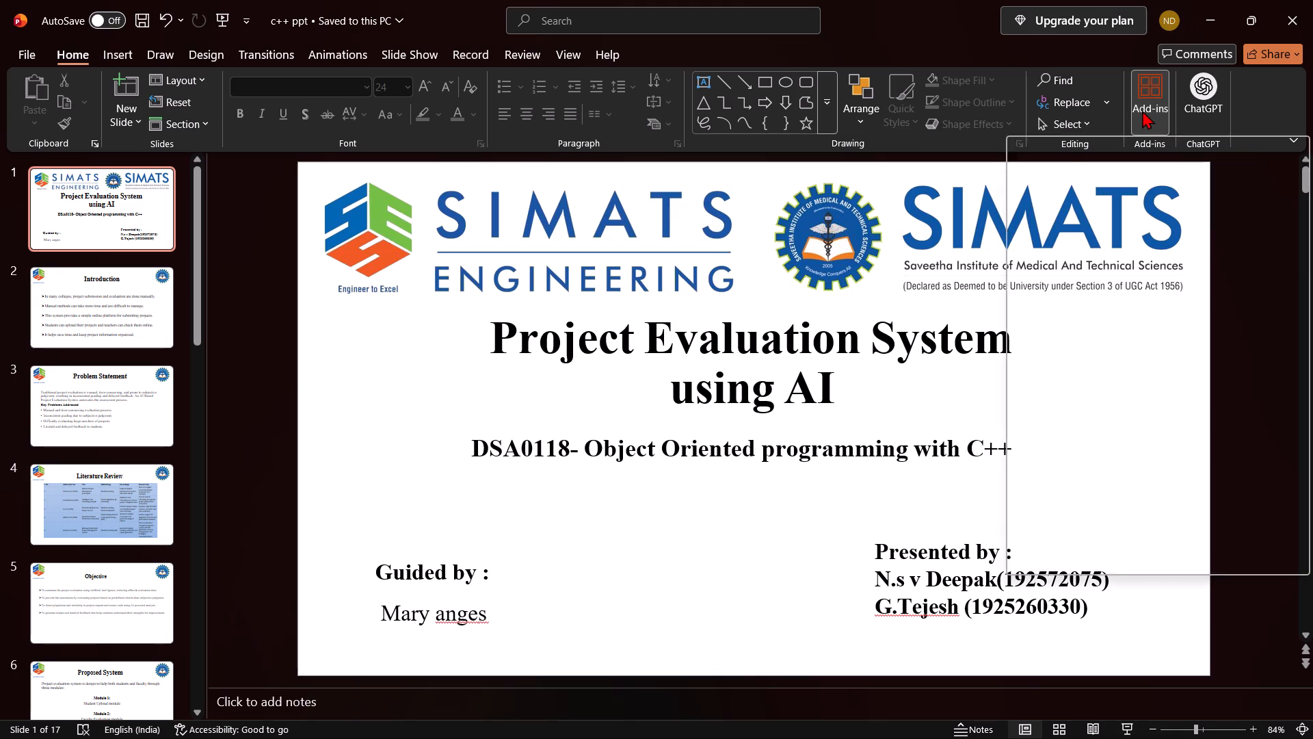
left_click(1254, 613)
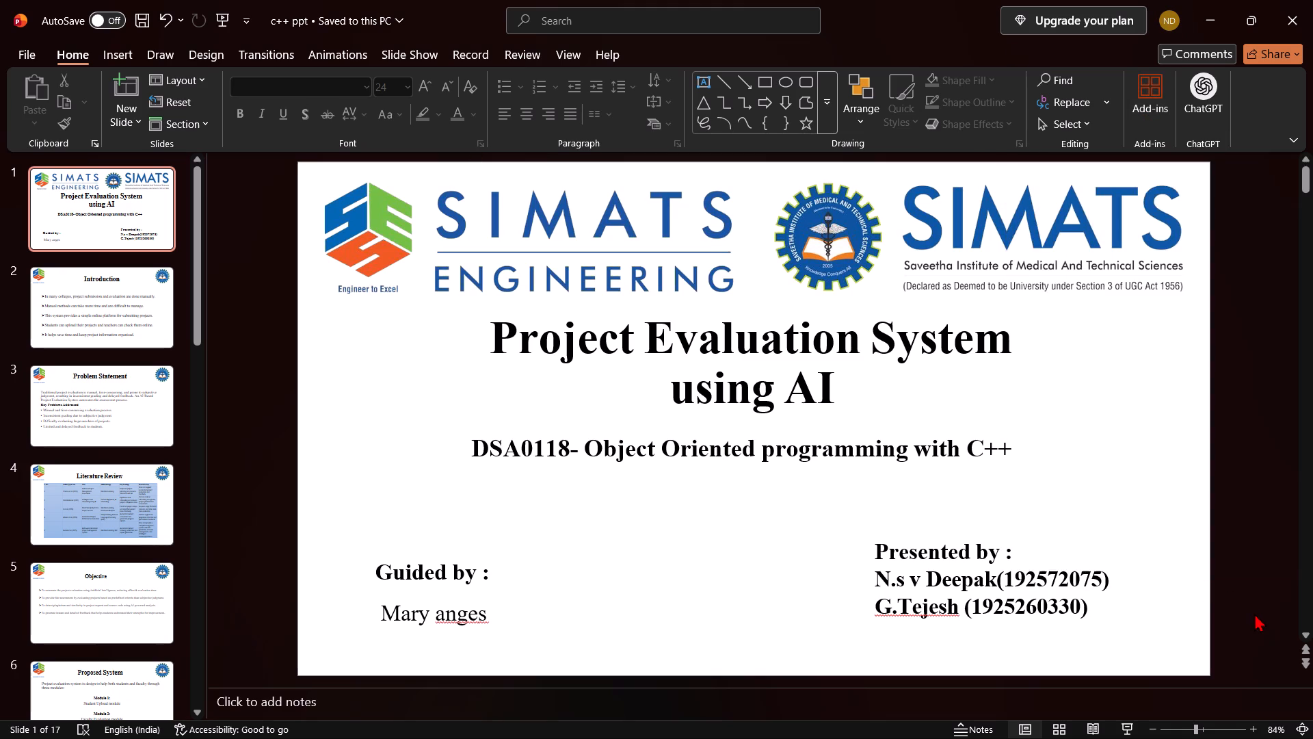